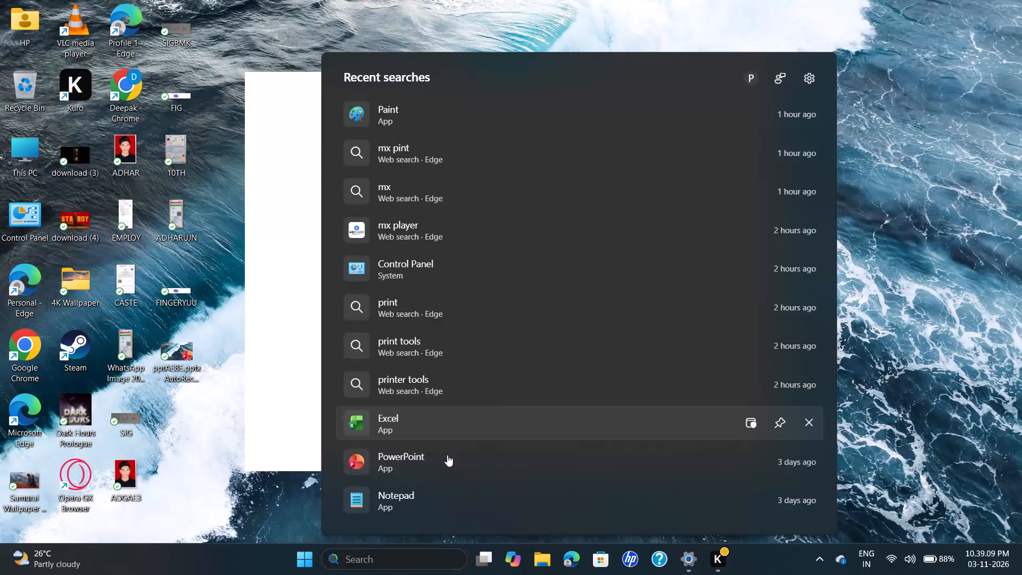
Open PowerPoint and create a new blank presentation.
{"action": "left_click", "coordinate": [446, 466]}
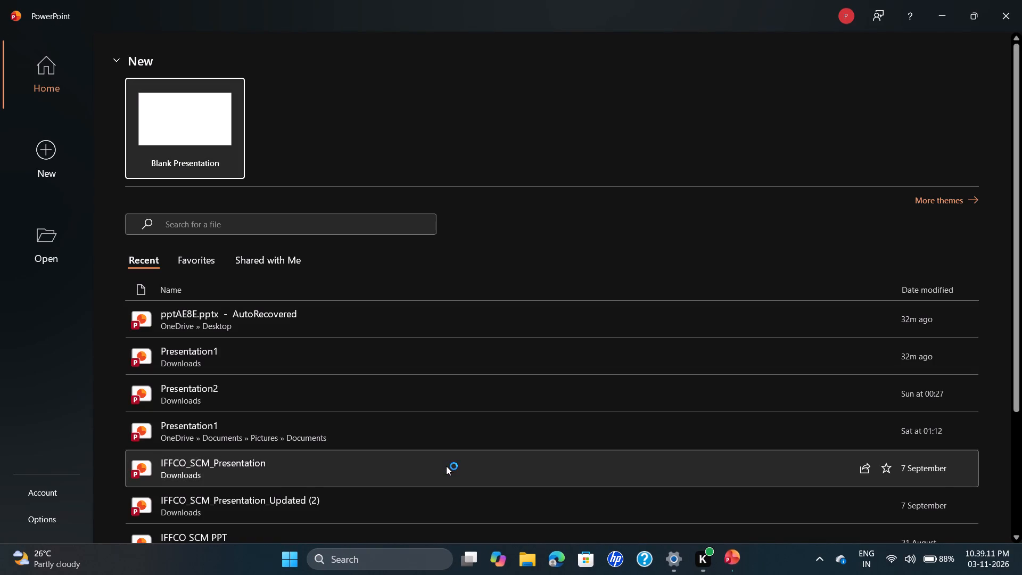
{"action": "left_click", "coordinate": [178, 115]}
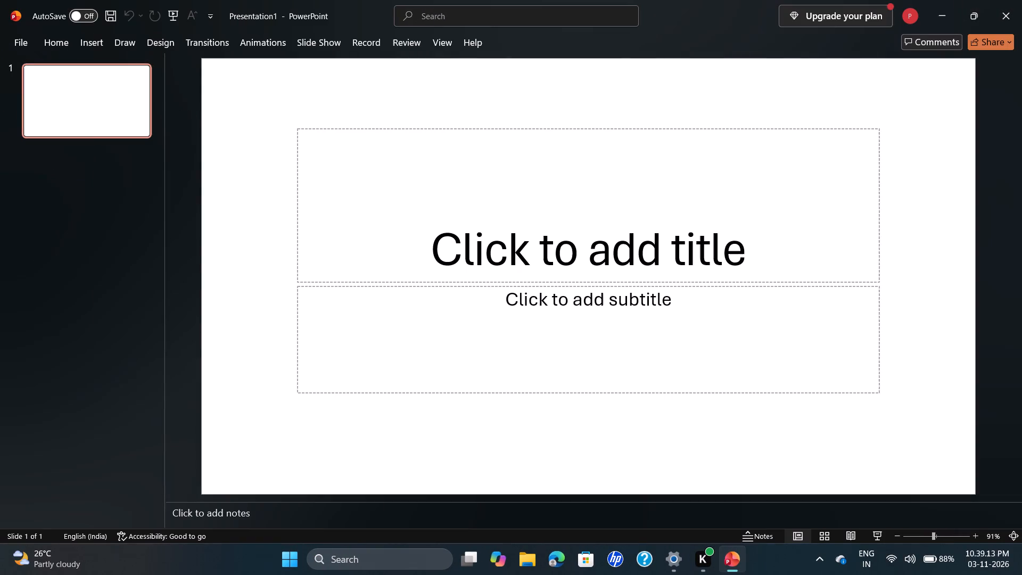
Change the first slide's layout to Blank.
{"action": "left_click", "coordinate": [63, 39]}
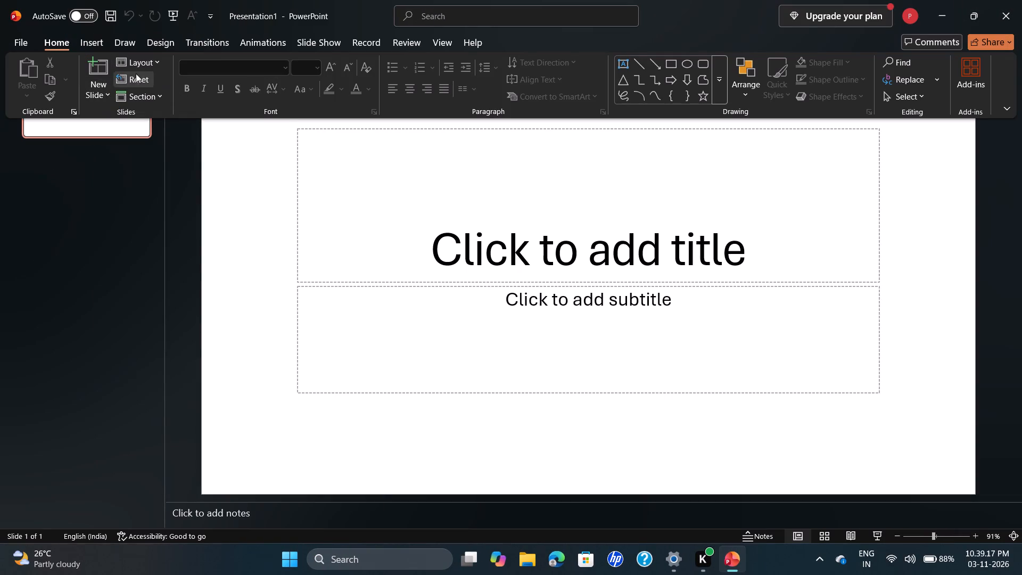
{"action": "right_click", "coordinate": [143, 62]}
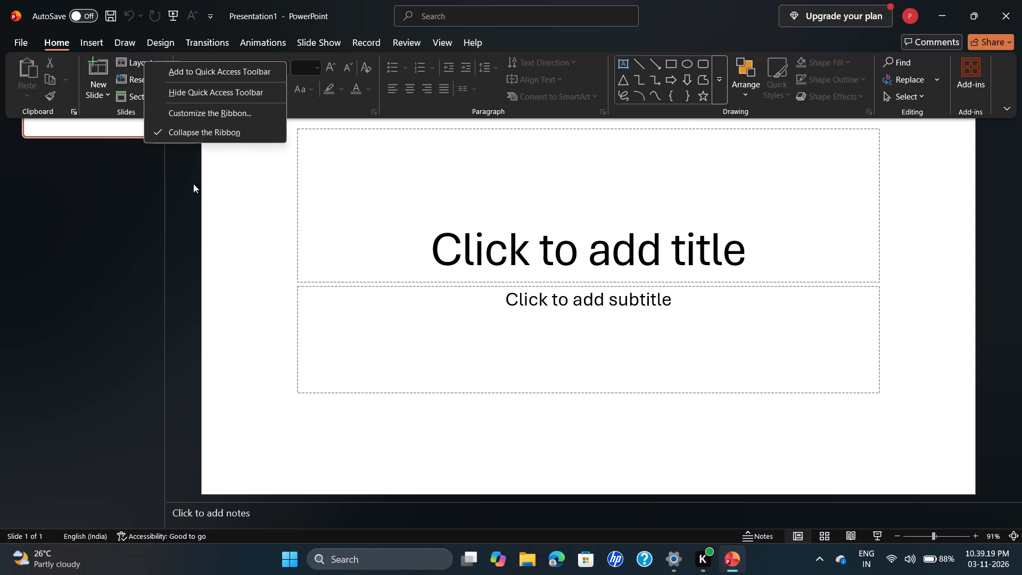
{"action": "left_click", "coordinate": [227, 193]}
{"action": "left_click", "coordinate": [159, 66]}
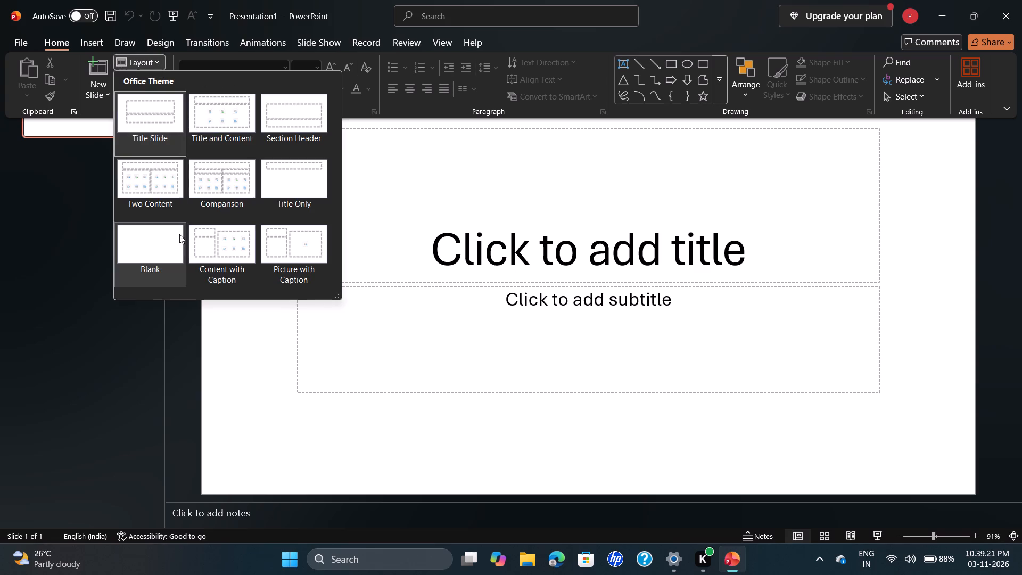
{"action": "left_click", "coordinate": [168, 248]}
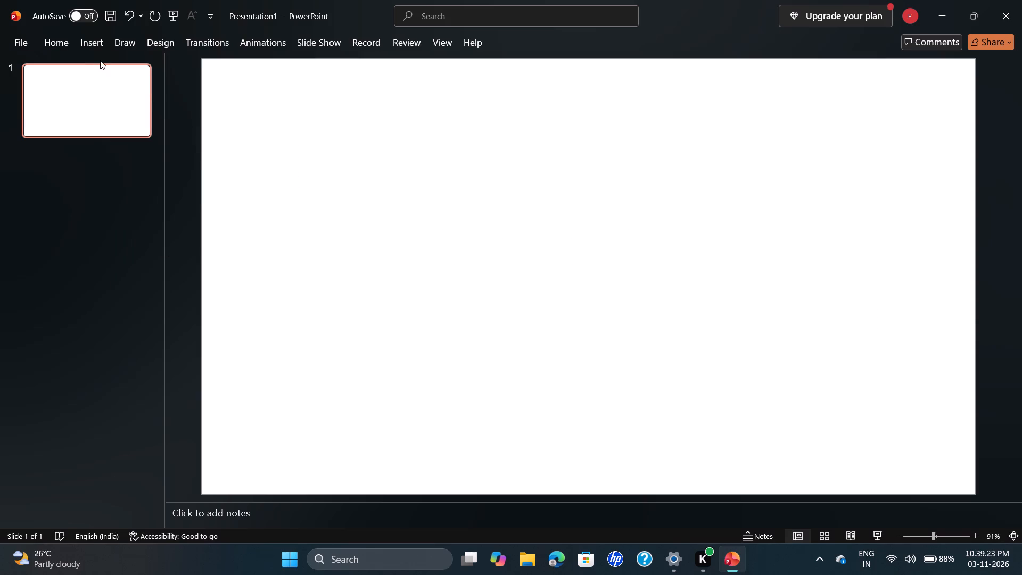
Add a wide text box near the top centre of the slide containing the title "BASIC COMPUTER COURSE".
{"action": "left_click", "coordinate": [53, 46]}
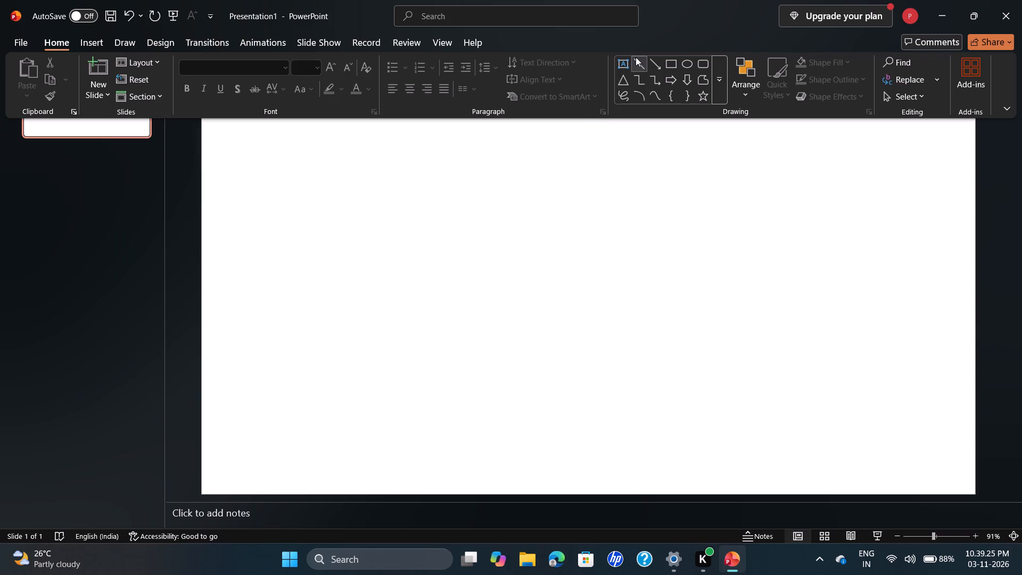
{"action": "left_click", "coordinate": [626, 60]}
{"action": "left_click_drag", "start_coordinate": [419, 110], "coordinate": [663, 188]}
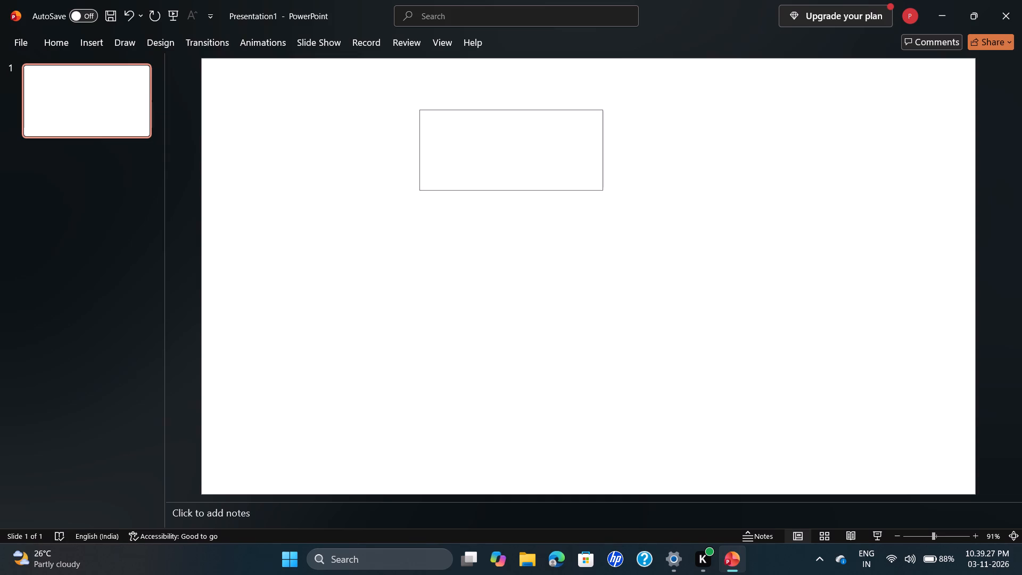
{"action": "left_click_drag", "start_coordinate": [663, 188], "coordinate": [752, 186]}
{"action": "left_click", "coordinate": [465, 149]}
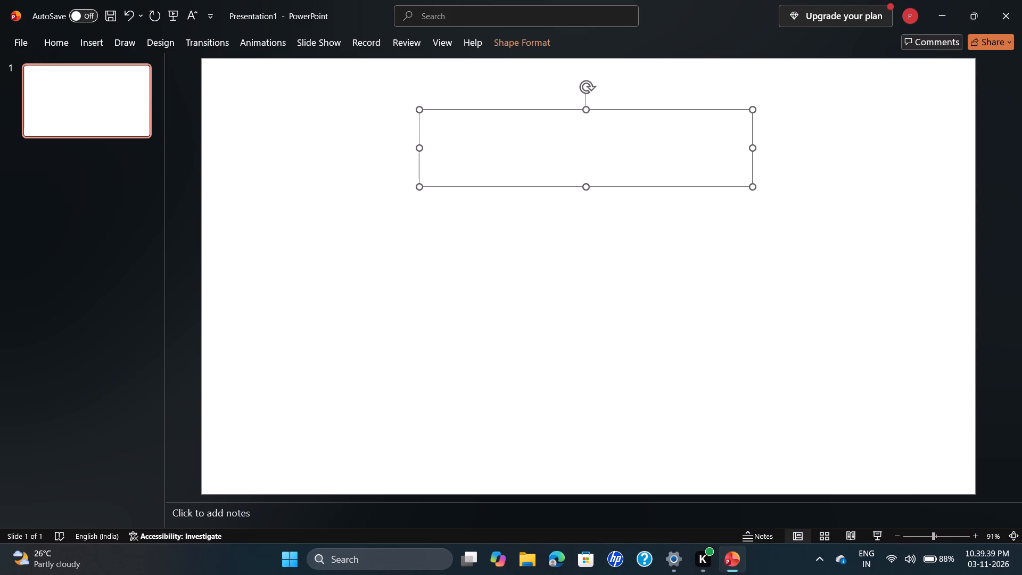
{"action": "type", "text": "bas"}
{"action": "key", "text": "BackSpace"}
{"action": "key", "text": "BackSpace"}
{"action": "key", "text": "BackSpace"}
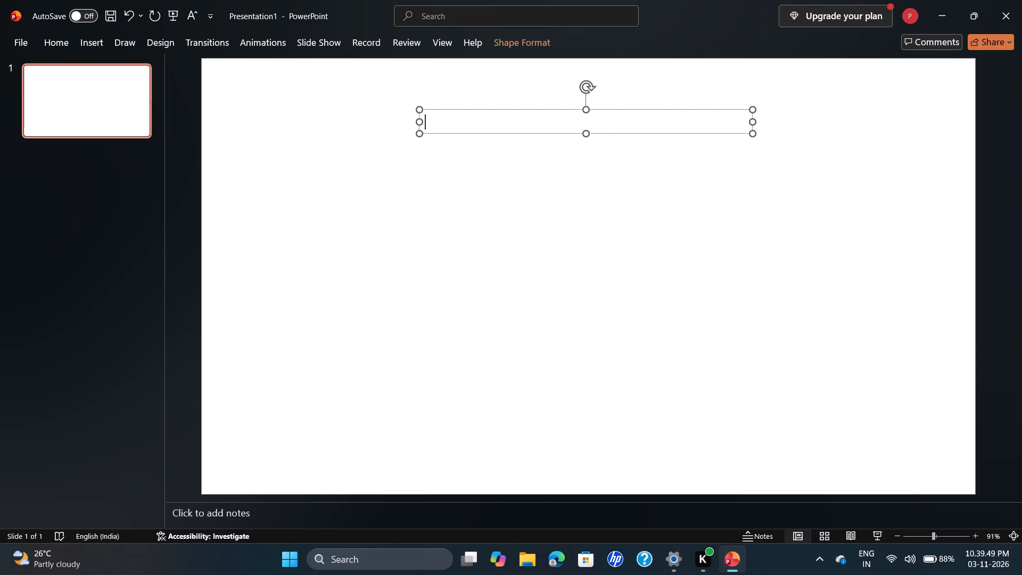
{"action": "type", "text": "BASIC COMPUTER"}
{"action": "key", "text": "space"}
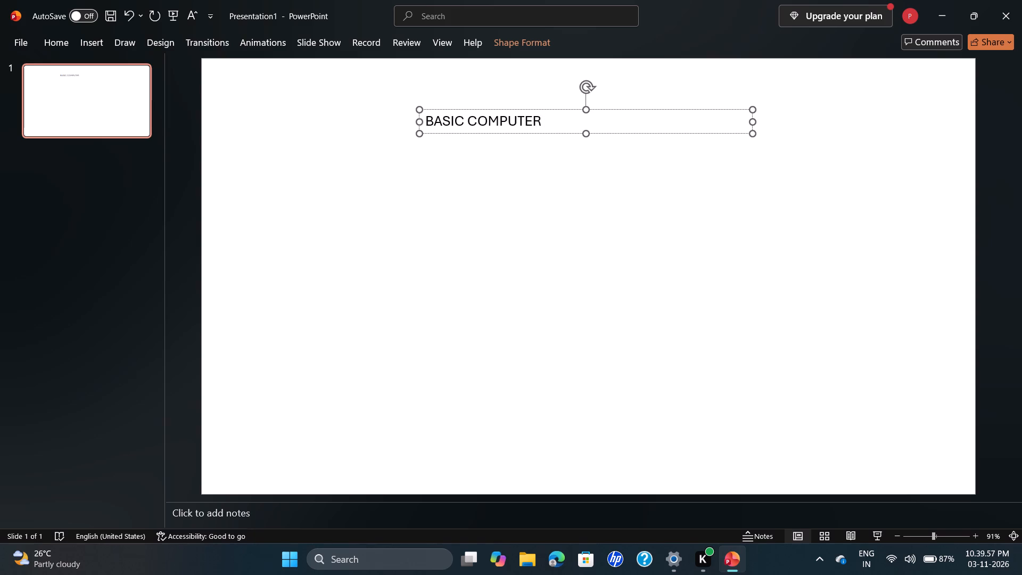
{"action": "type", "text": "COUR"}
{"action": "type", "text": "SE"}
{"action": "key", "text": "space"}
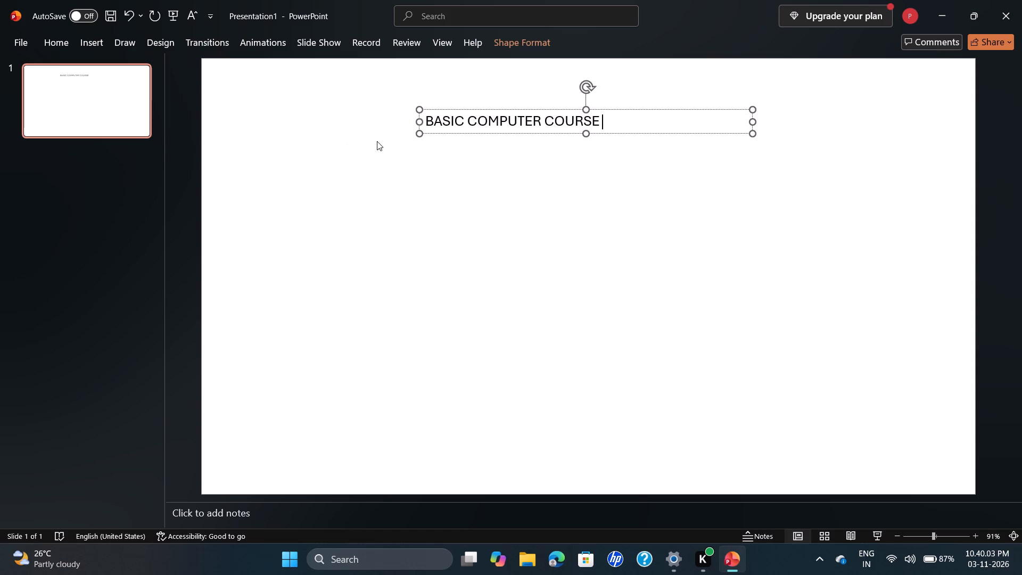
Format the title text in Algerian, size 32, with the standard dark red font colour.
{"action": "left_click_drag", "start_coordinate": [425, 120], "coordinate": [645, 113]}
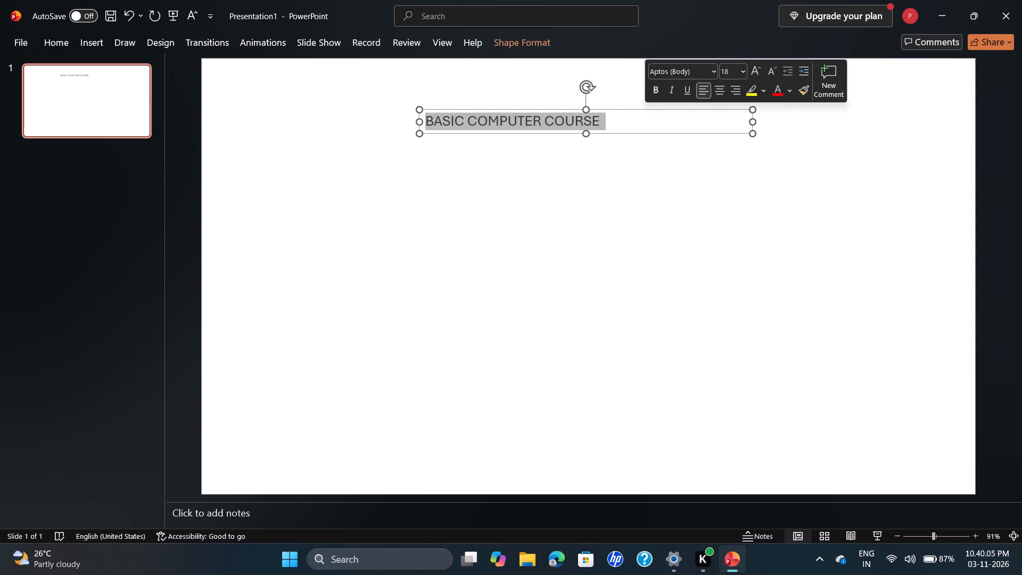
{"action": "left_click", "coordinate": [59, 41]}
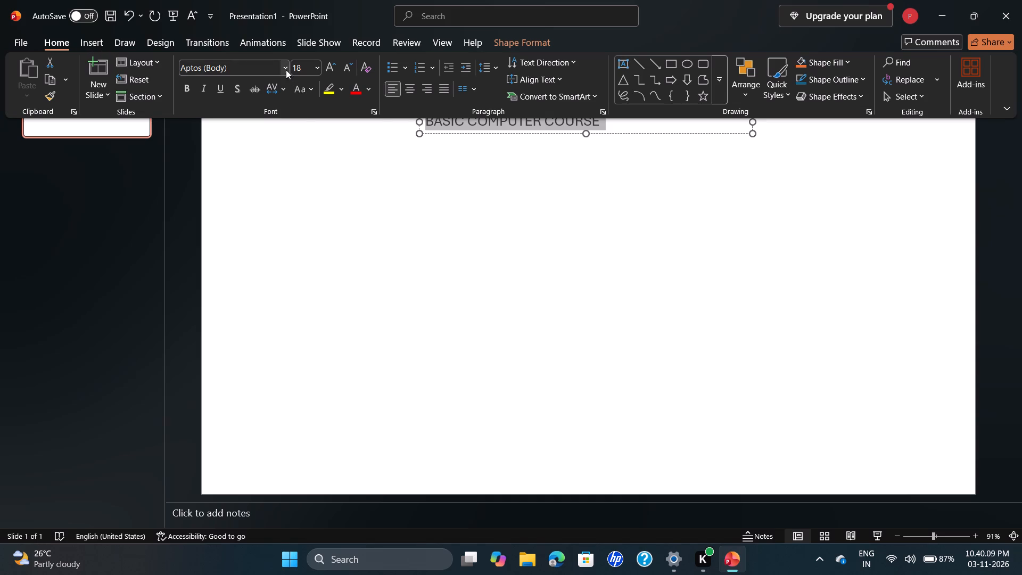
{"action": "left_click", "coordinate": [284, 68]}
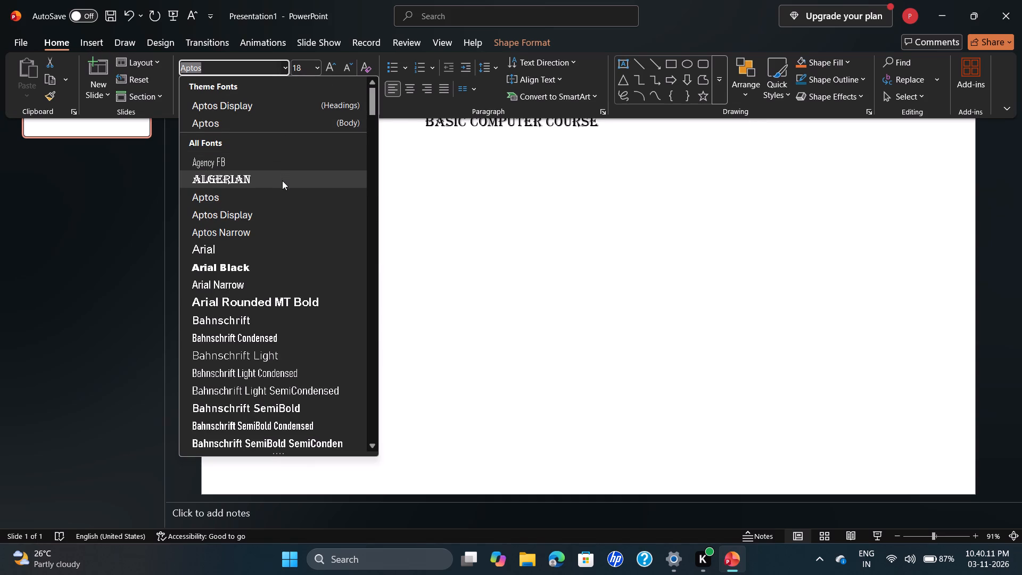
{"action": "left_click", "coordinate": [283, 183]}
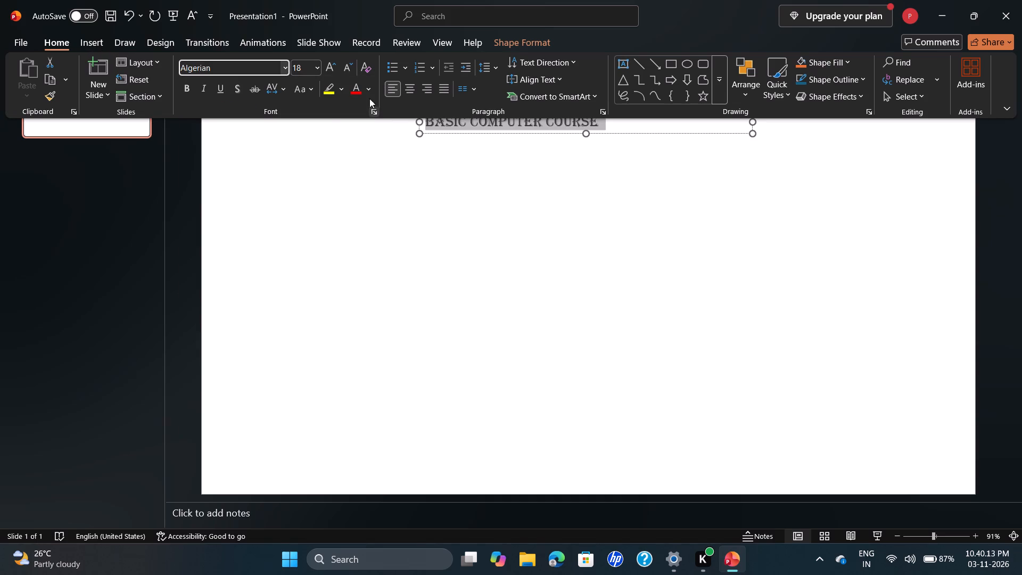
{"action": "left_click", "coordinate": [315, 69]}
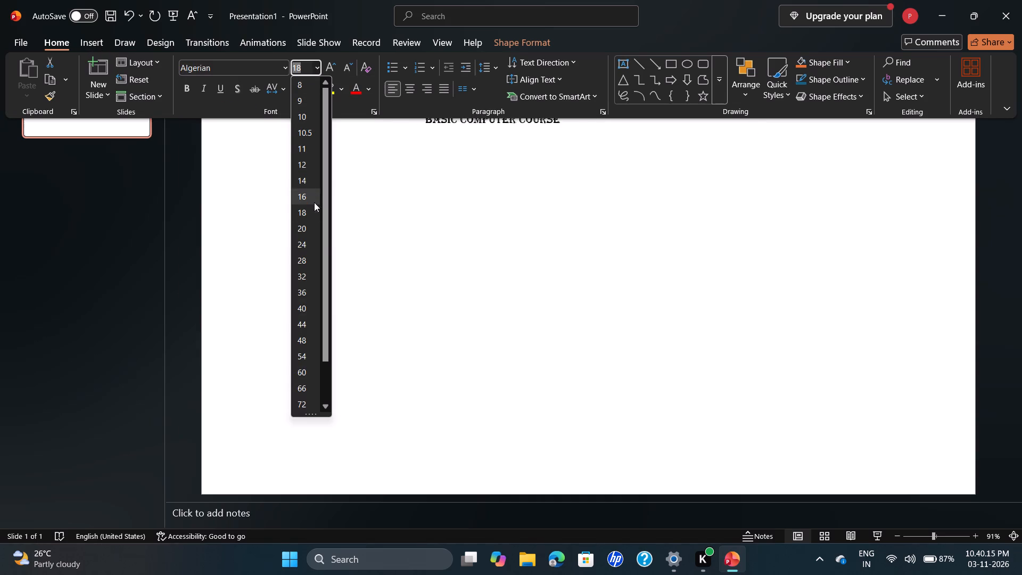
{"action": "left_click", "coordinate": [303, 273]}
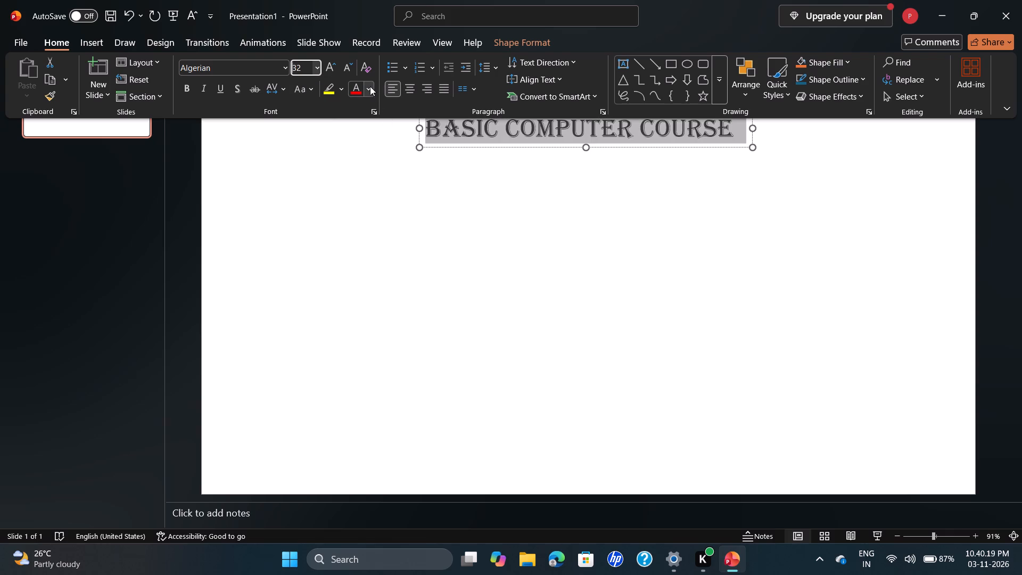
{"action": "left_click", "coordinate": [369, 86]}
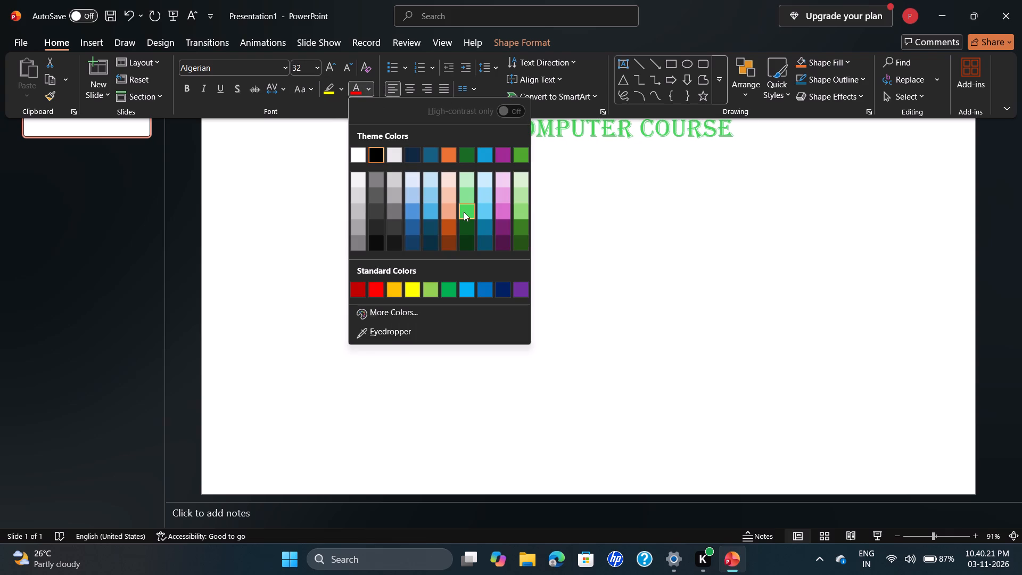
{"action": "left_click", "coordinate": [364, 293]}
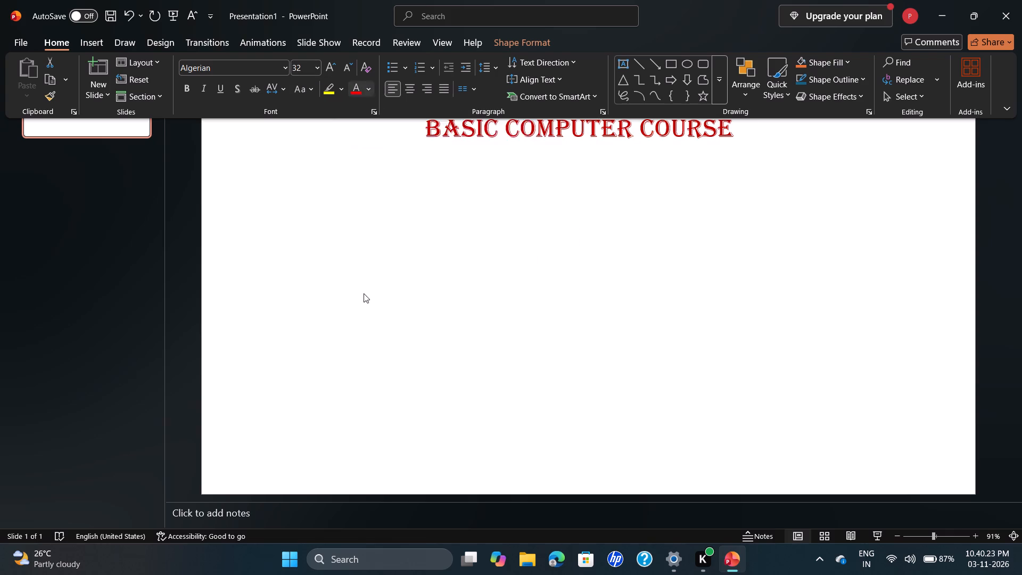
{"action": "left_click", "coordinate": [547, 267]}
{"action": "left_click", "coordinate": [546, 264]}
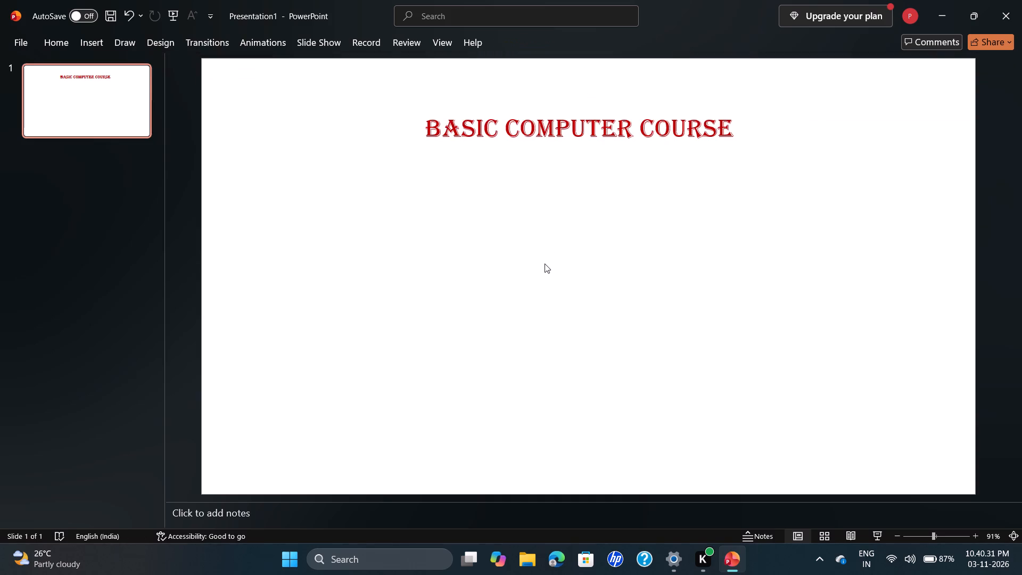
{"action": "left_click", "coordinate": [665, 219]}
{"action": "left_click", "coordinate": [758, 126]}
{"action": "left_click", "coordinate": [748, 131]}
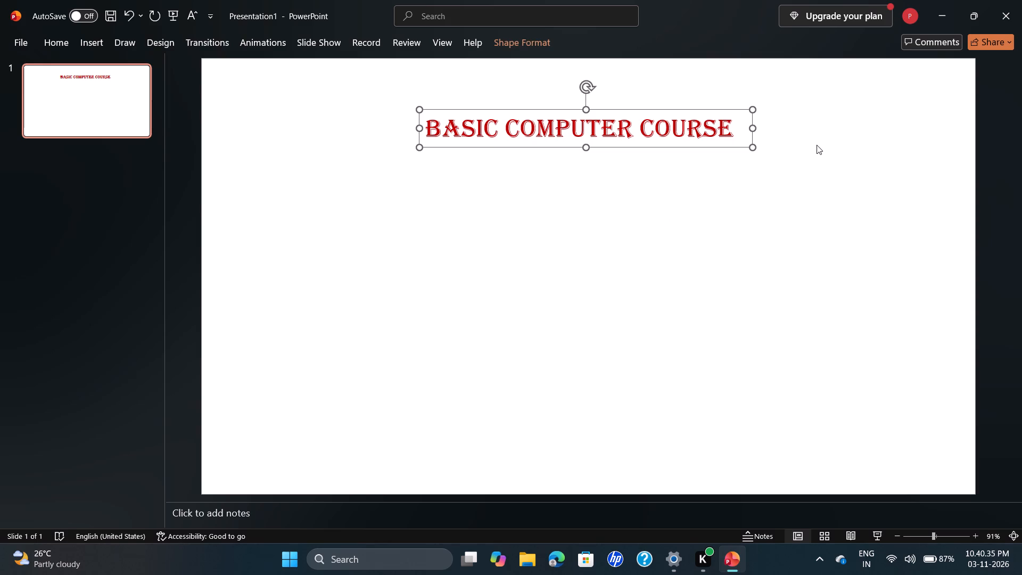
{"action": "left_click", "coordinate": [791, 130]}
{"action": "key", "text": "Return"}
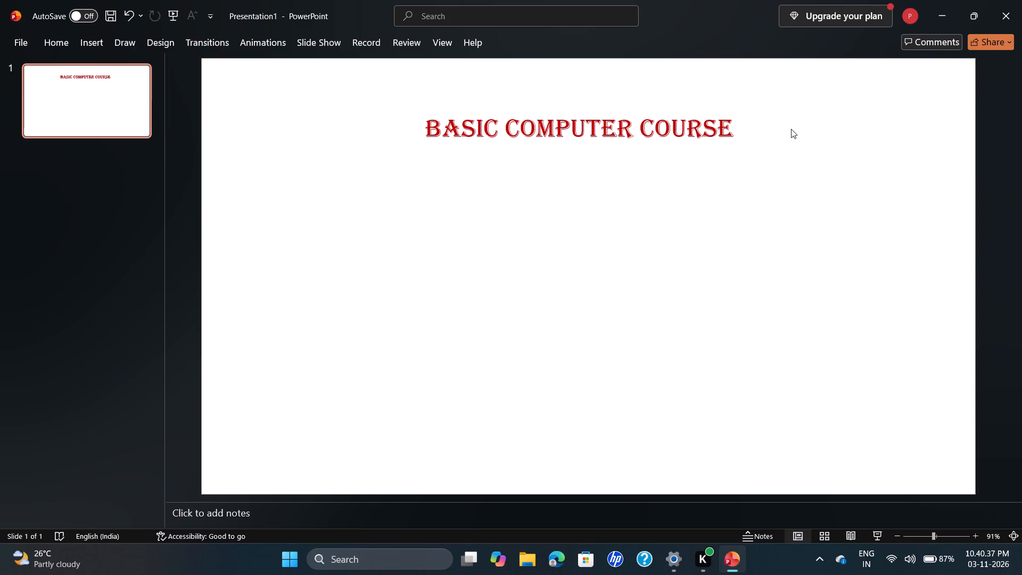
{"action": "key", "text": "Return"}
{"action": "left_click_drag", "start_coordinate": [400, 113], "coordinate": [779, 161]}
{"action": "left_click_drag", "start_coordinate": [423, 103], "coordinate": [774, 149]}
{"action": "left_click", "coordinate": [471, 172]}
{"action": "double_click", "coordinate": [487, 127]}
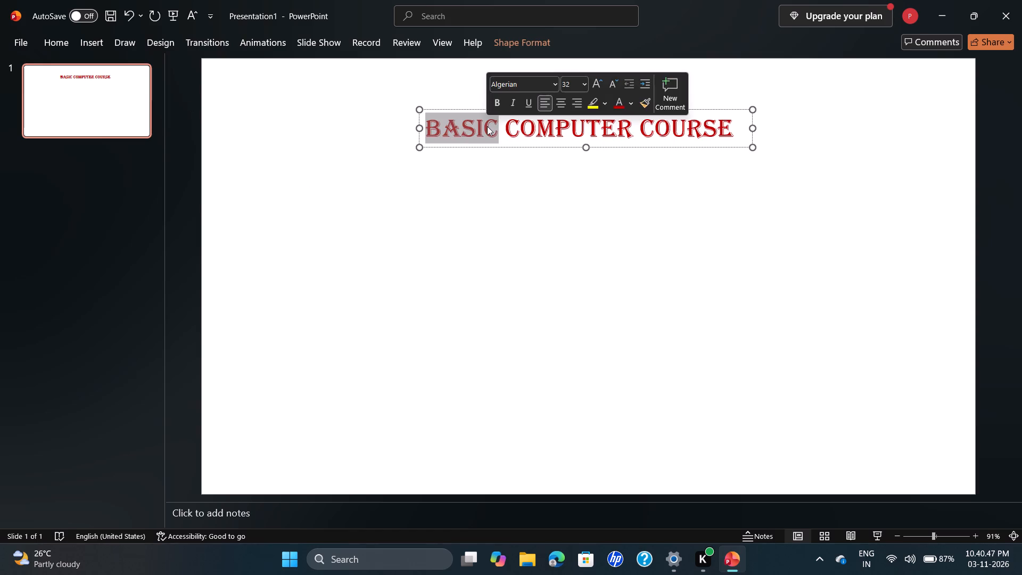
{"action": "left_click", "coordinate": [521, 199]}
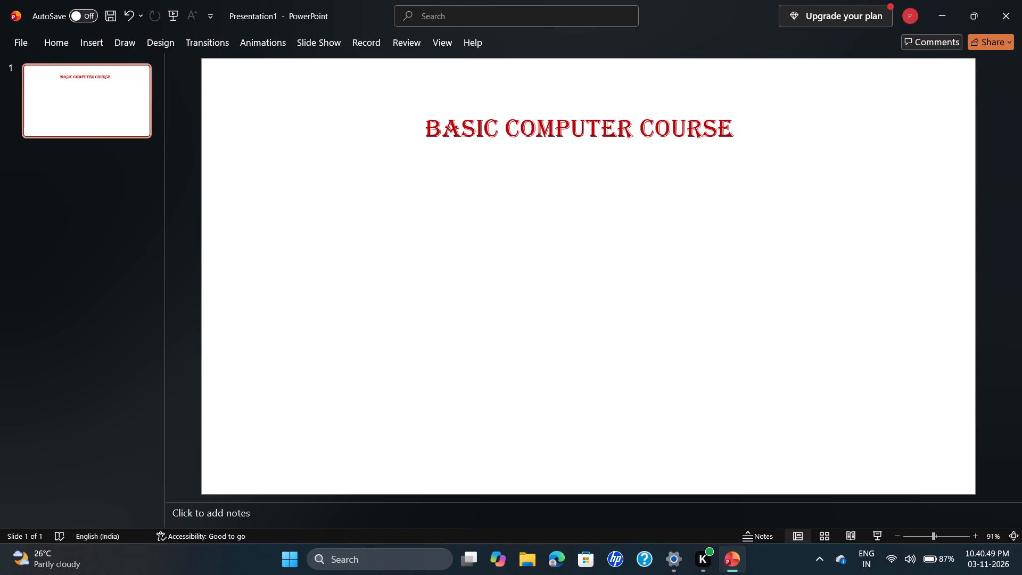
Try several built-in design themes on the presentation, ending with the teal gradient theme that has a red tab.
{"action": "left_click_drag", "start_coordinate": [426, 119], "coordinate": [719, 113]}
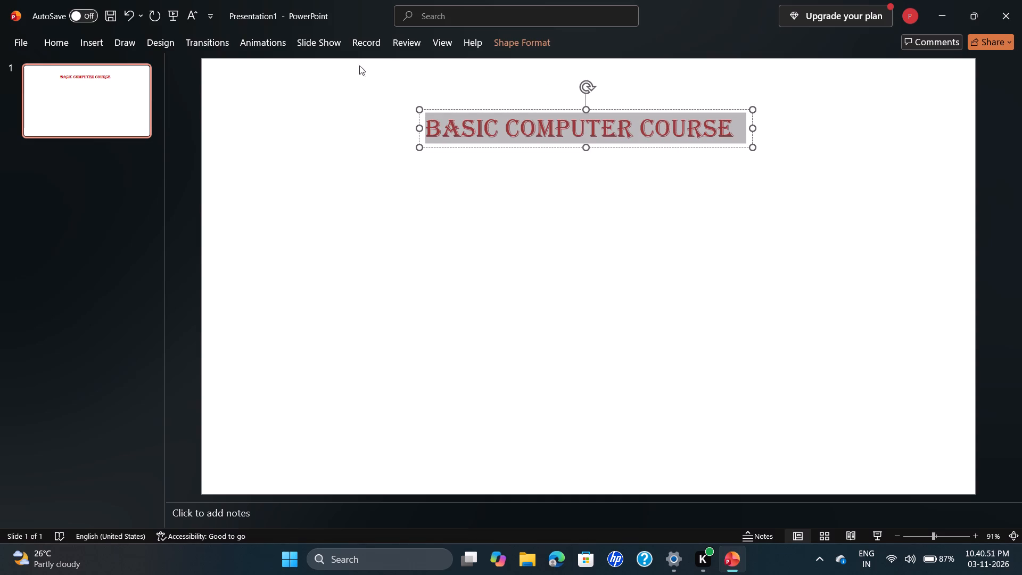
{"action": "left_click", "coordinate": [160, 45]}
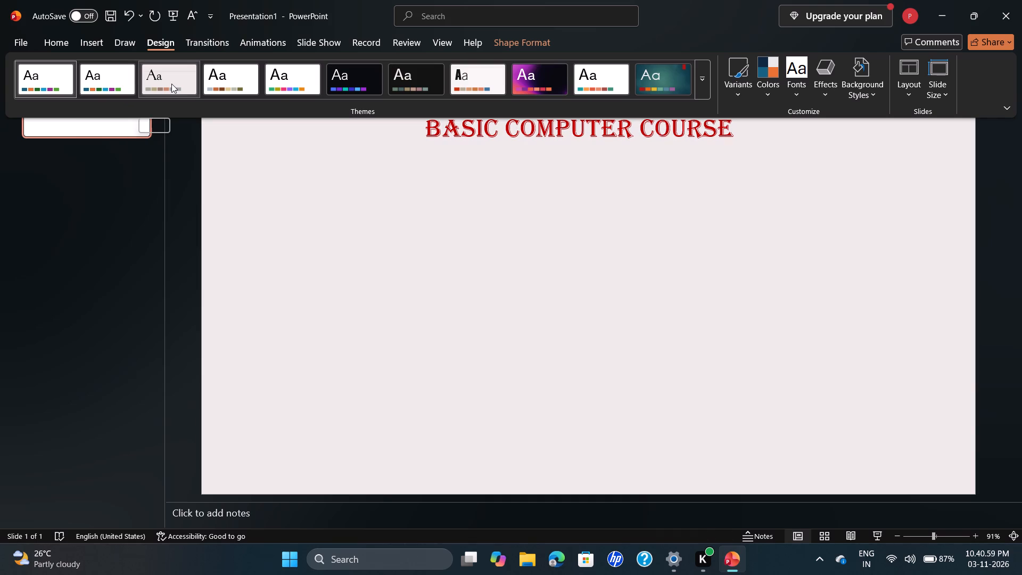
{"action": "left_click", "coordinate": [171, 84]}
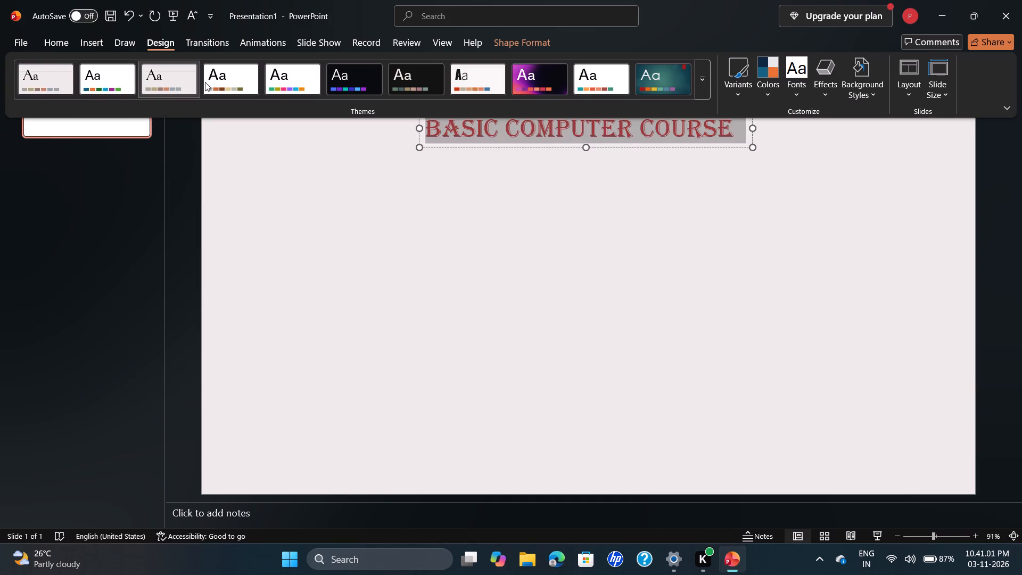
{"action": "left_click", "coordinate": [224, 80]}
{"action": "left_click", "coordinate": [300, 81]}
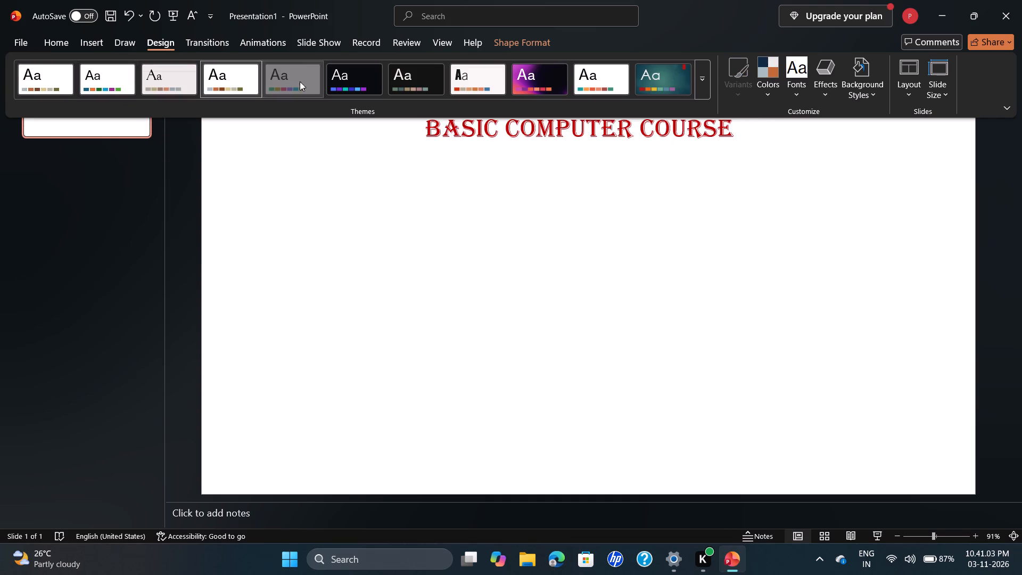
{"action": "left_click", "coordinate": [343, 81]}
{"action": "left_click", "coordinate": [410, 83]}
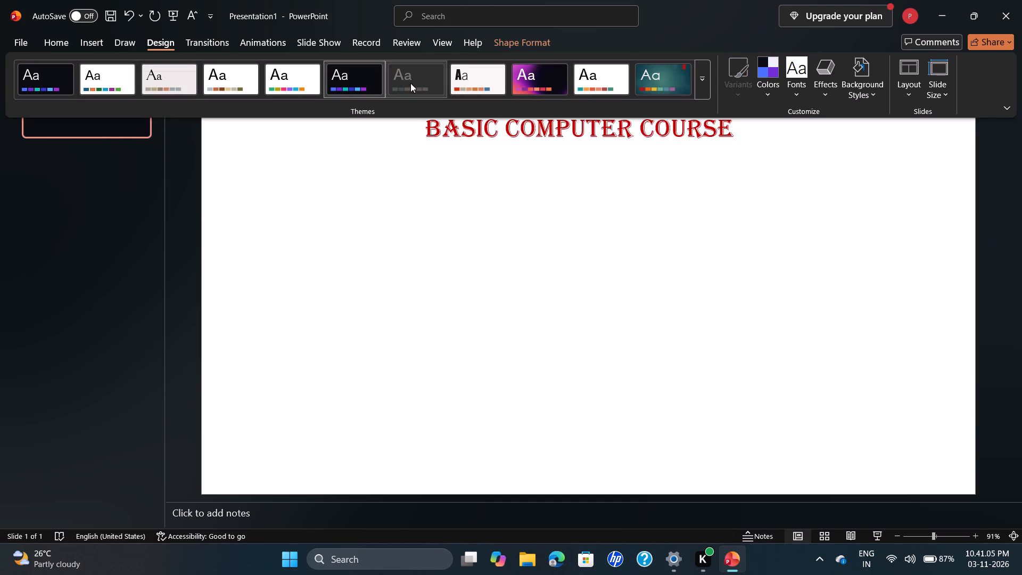
{"action": "left_click", "coordinate": [461, 83]}
{"action": "left_click", "coordinate": [664, 78]}
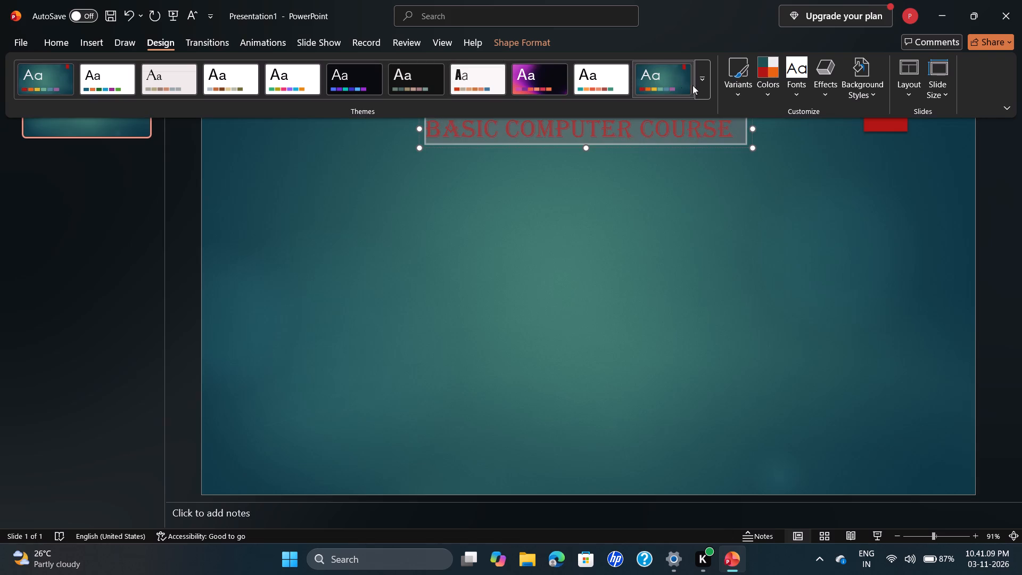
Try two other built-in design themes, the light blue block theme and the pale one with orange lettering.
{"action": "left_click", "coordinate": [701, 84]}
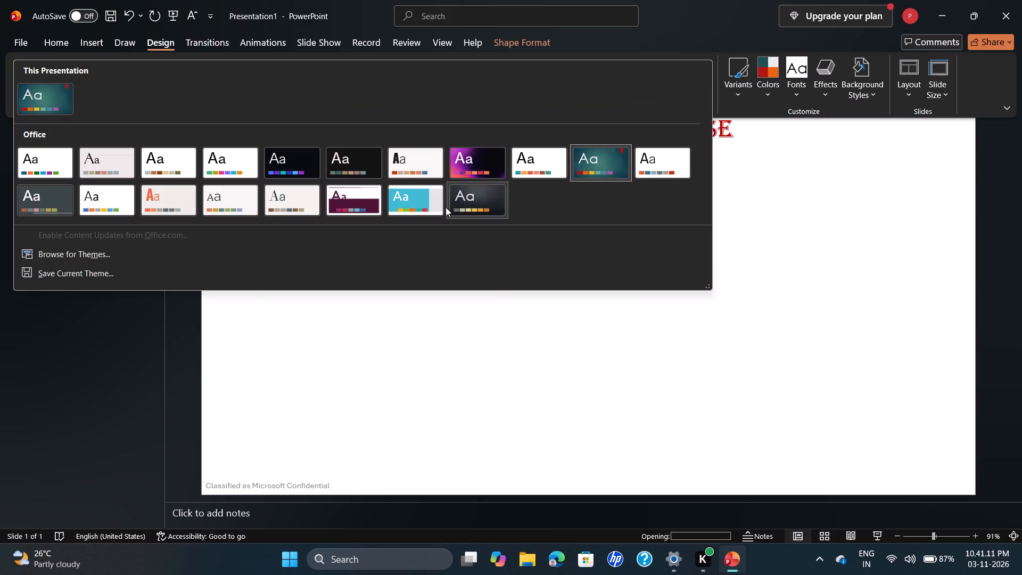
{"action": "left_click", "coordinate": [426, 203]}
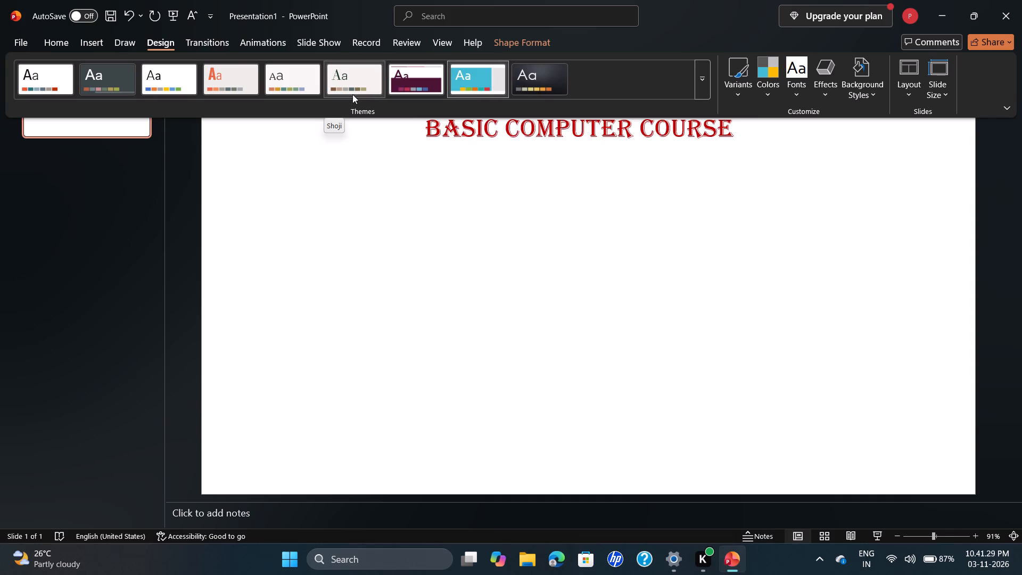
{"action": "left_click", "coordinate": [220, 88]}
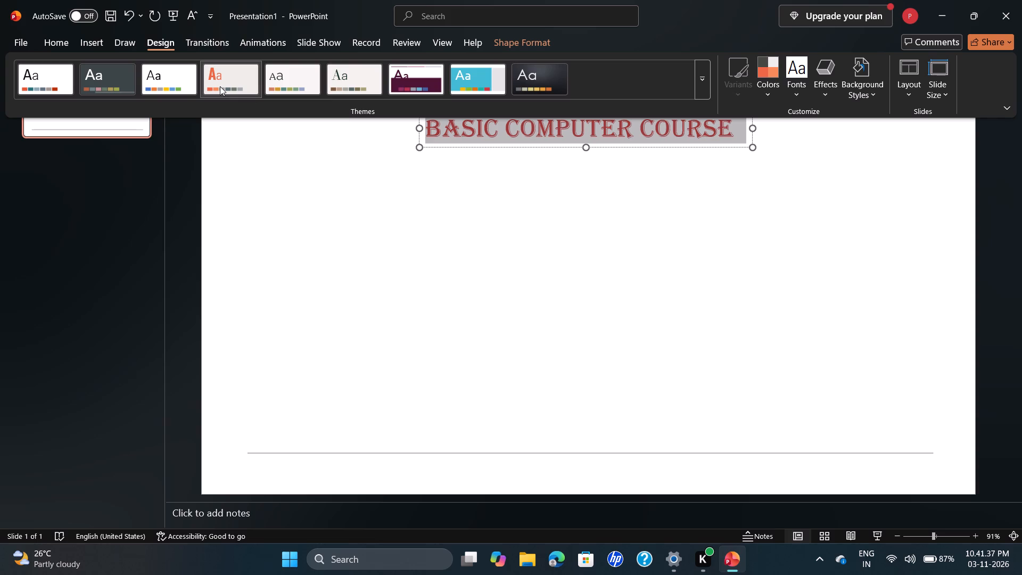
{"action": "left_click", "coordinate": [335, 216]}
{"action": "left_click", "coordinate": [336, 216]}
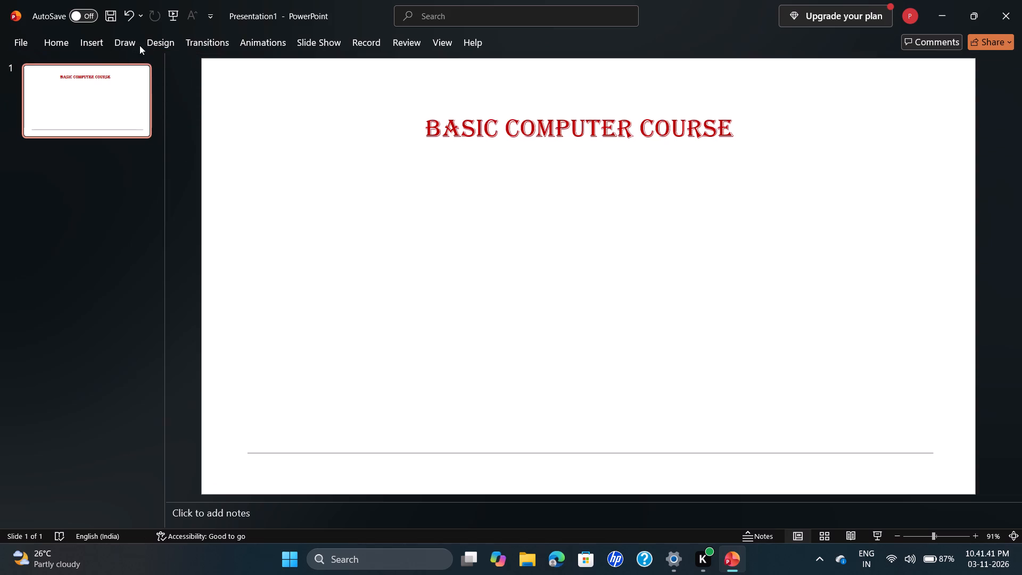
Apply the built-in teal gradient theme with the red tab to the presentation.
{"action": "left_click", "coordinate": [168, 41]}
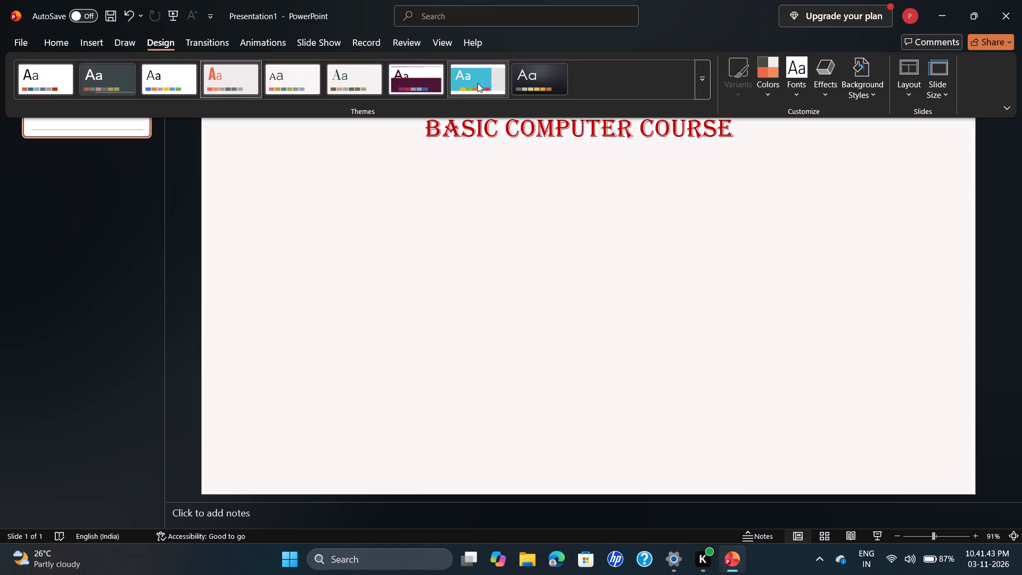
{"action": "left_click", "coordinate": [702, 92]}
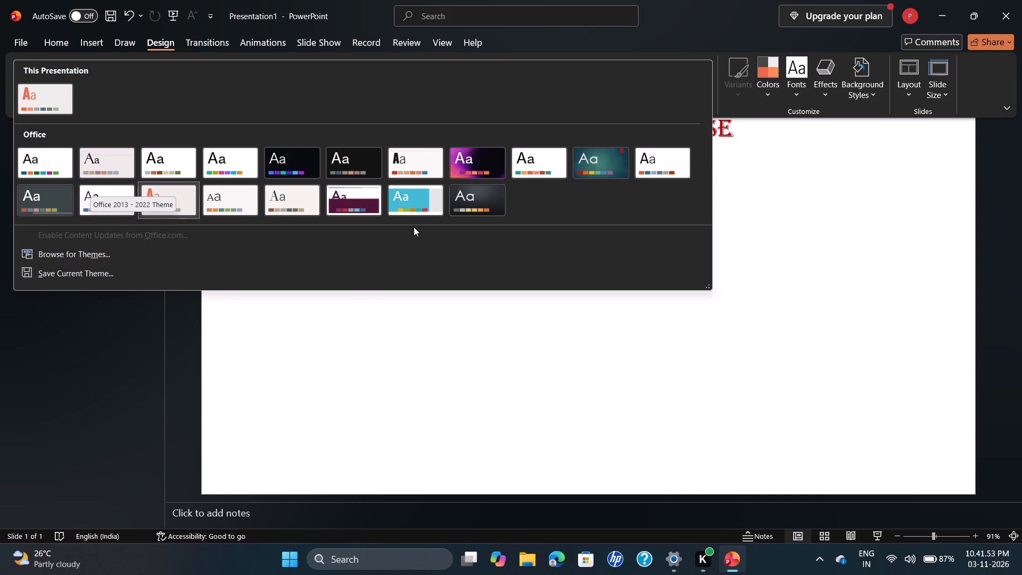
{"action": "left_click", "coordinate": [582, 168]}
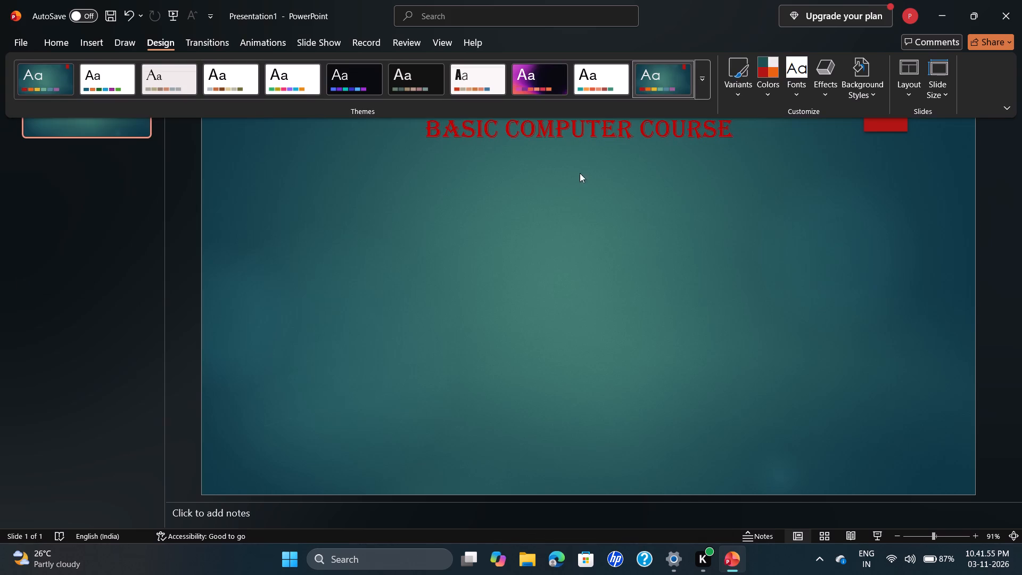
{"action": "left_click", "coordinate": [566, 260]}
{"action": "left_click", "coordinate": [520, 247]}
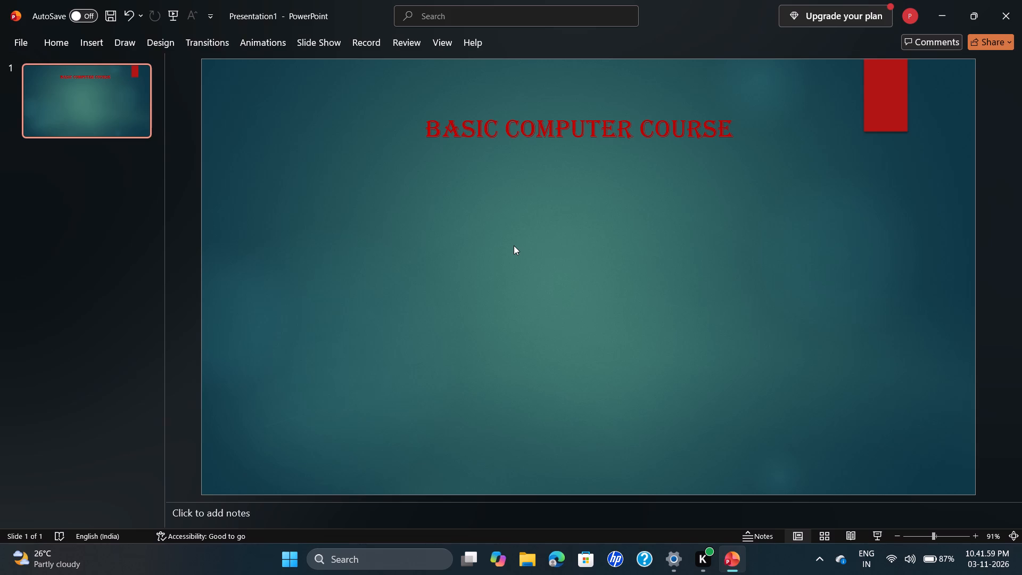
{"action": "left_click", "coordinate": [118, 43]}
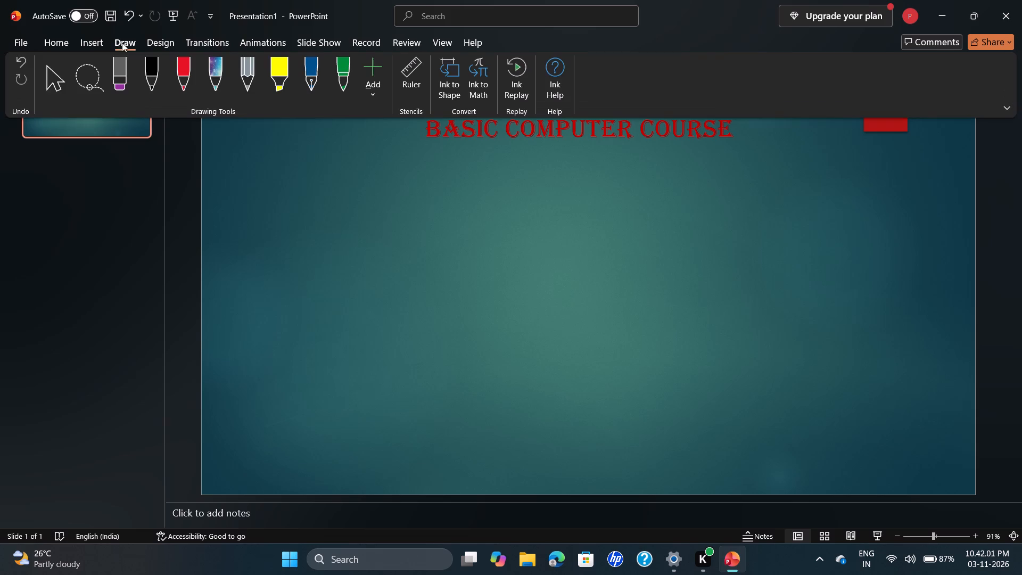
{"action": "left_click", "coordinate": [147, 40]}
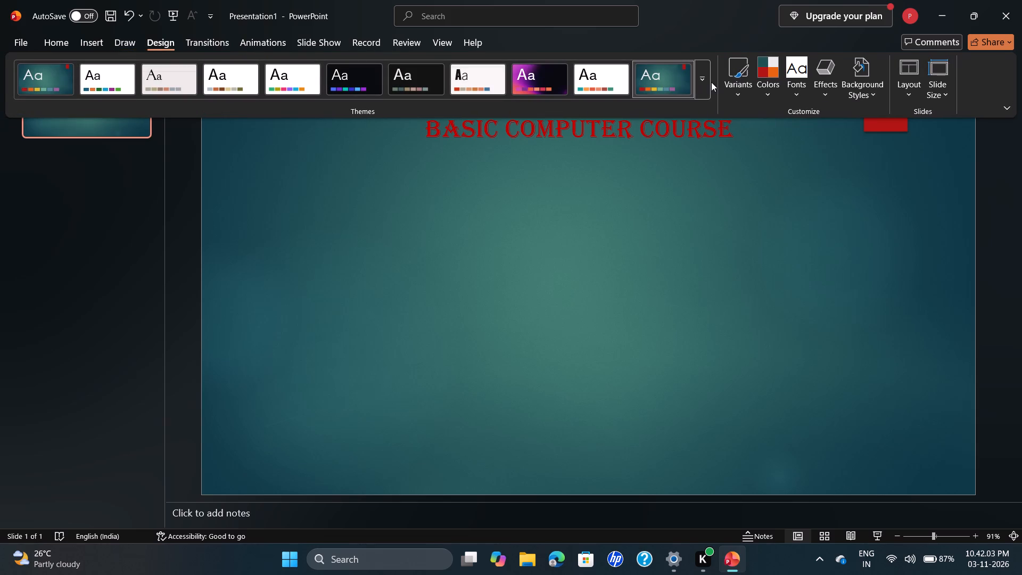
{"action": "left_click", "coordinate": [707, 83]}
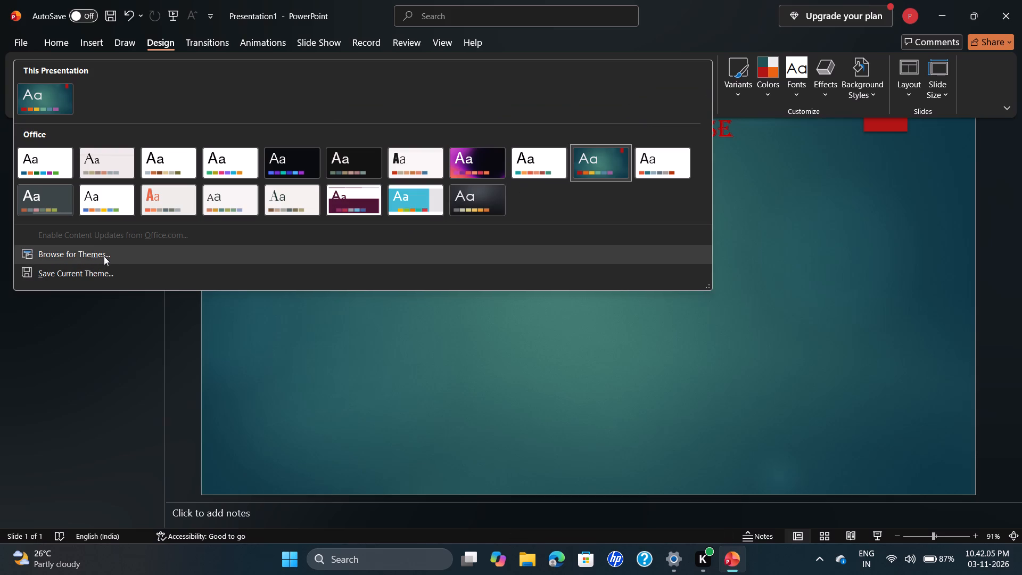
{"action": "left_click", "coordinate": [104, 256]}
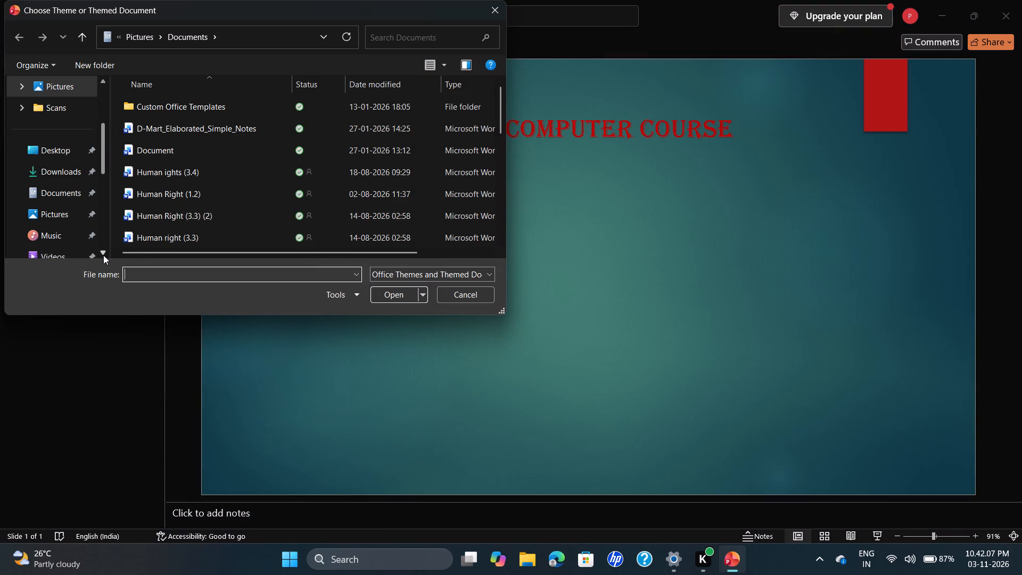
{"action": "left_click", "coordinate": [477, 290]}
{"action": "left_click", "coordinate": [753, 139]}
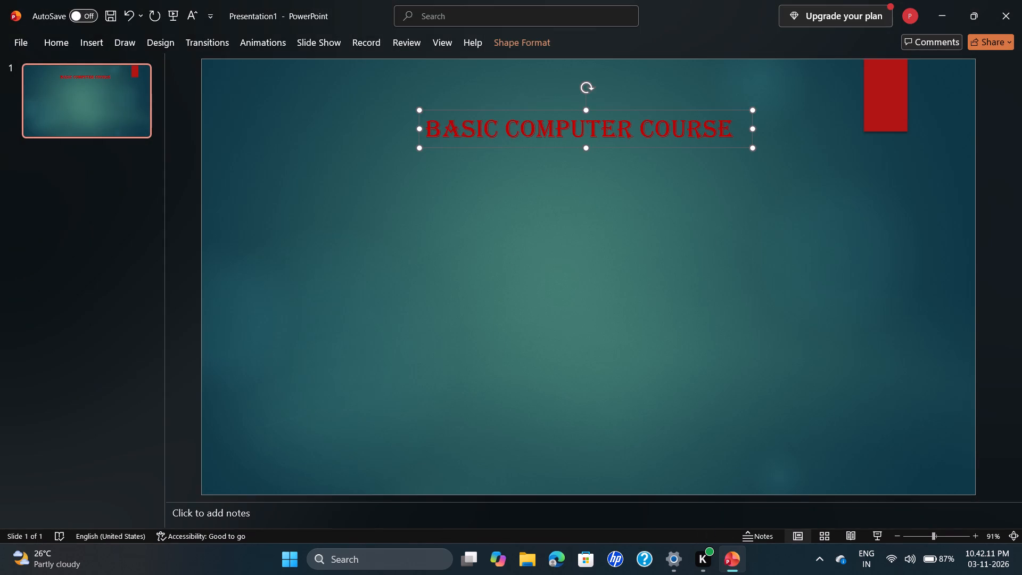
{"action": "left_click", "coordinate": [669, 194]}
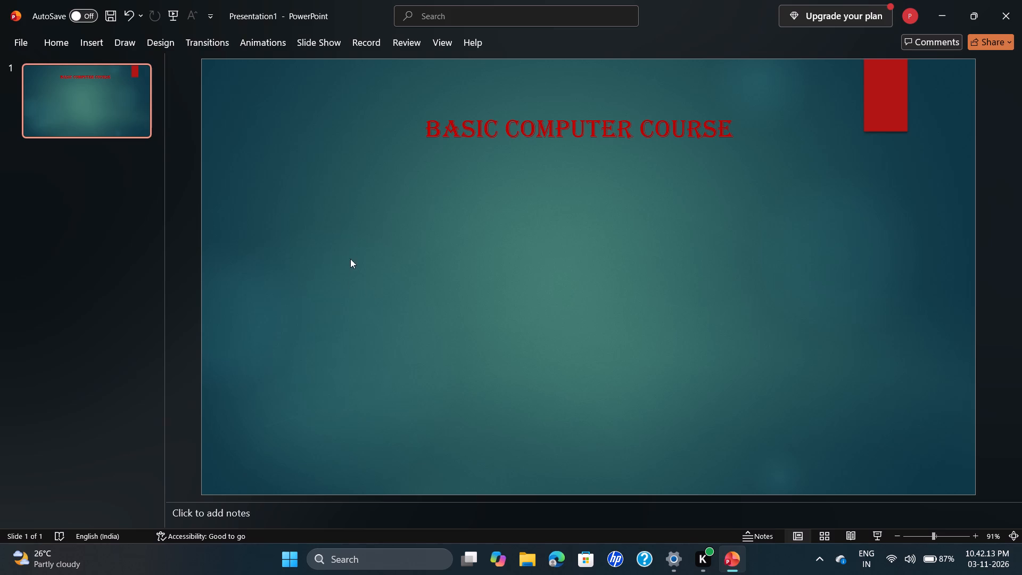
Draw a wide, single-line text box just below the "BASIC COMPUTER COURSE" title.
{"action": "left_click", "coordinate": [60, 45]}
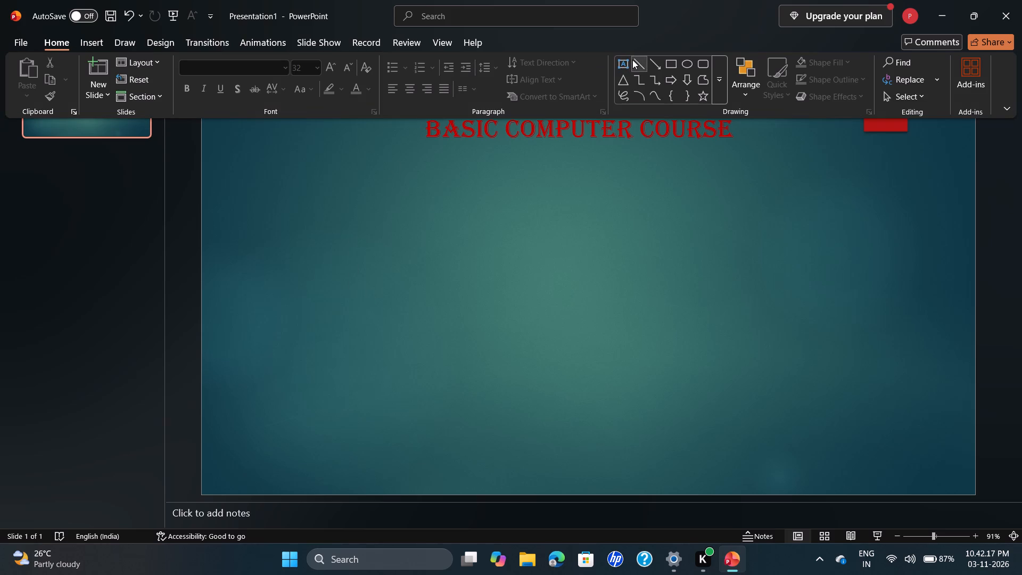
{"action": "left_click", "coordinate": [620, 63]}
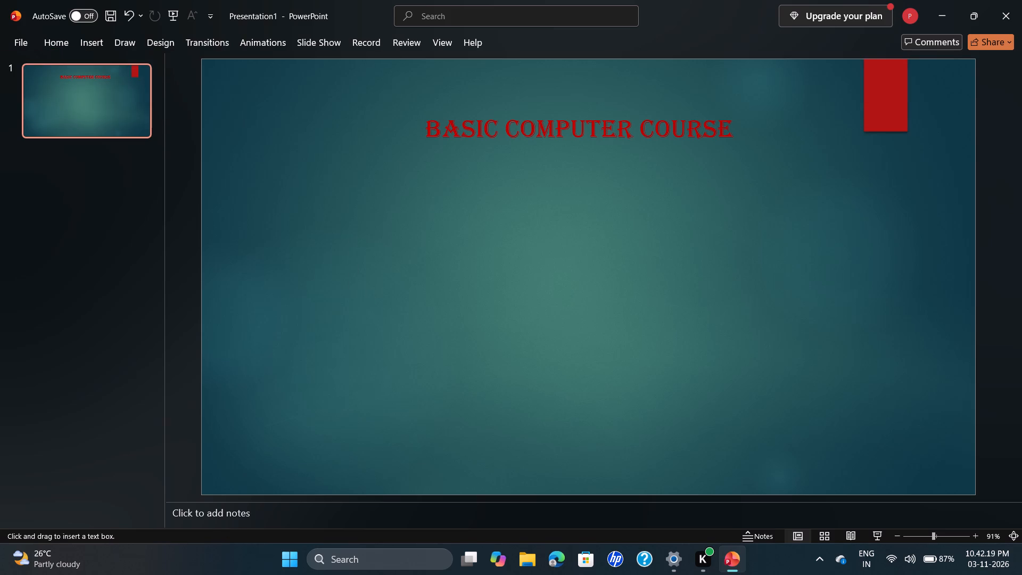
{"action": "left_click_drag", "start_coordinate": [365, 176], "coordinate": [731, 213]}
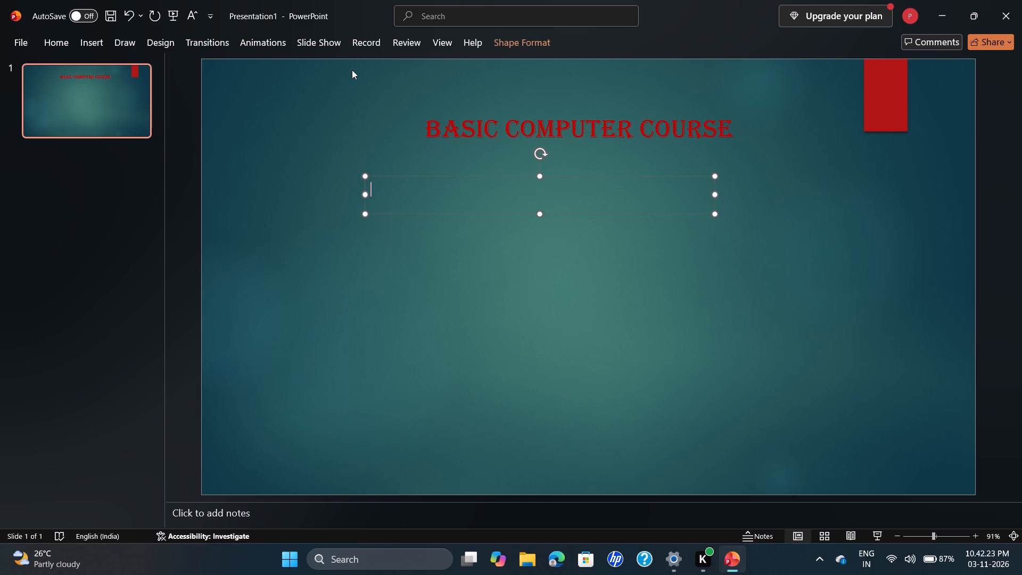
Apply the four-diamond star bullet style to the empty text box below the title.
{"action": "left_click", "coordinate": [63, 44]}
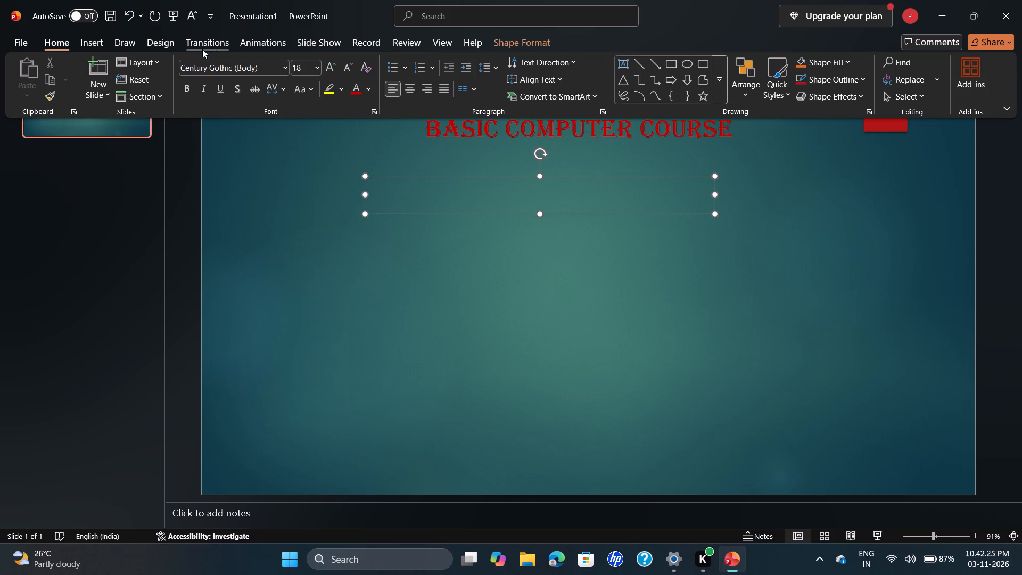
{"action": "left_click", "coordinate": [405, 71]}
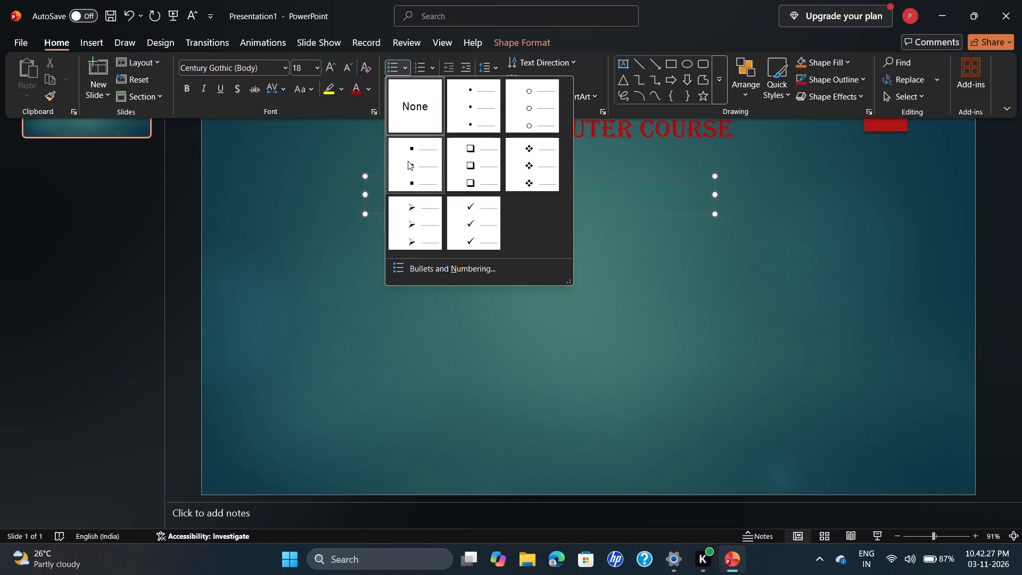
{"action": "left_click", "coordinate": [540, 177]}
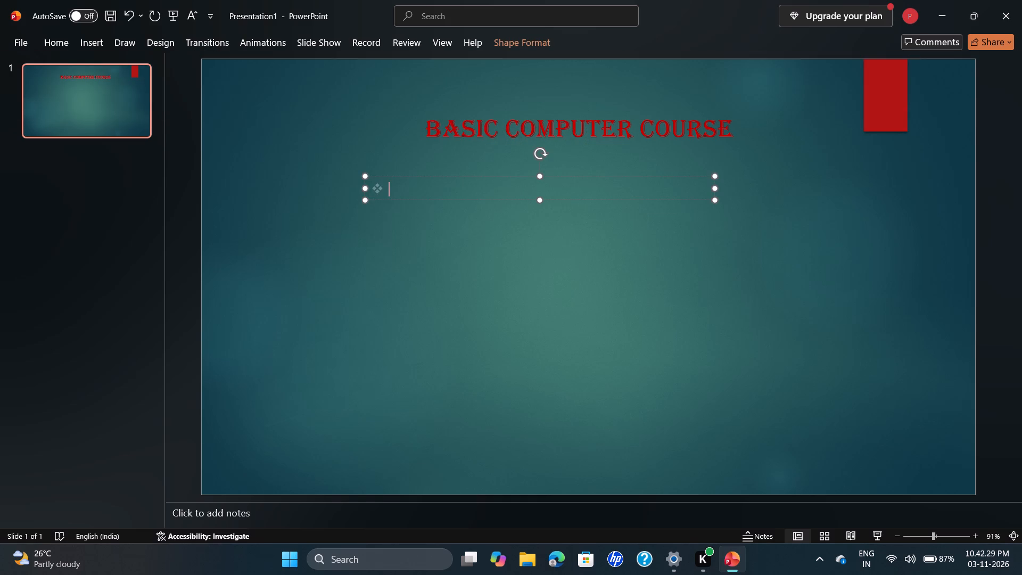
{"action": "left_click", "coordinate": [93, 44]}
{"action": "left_click", "coordinate": [48, 44]}
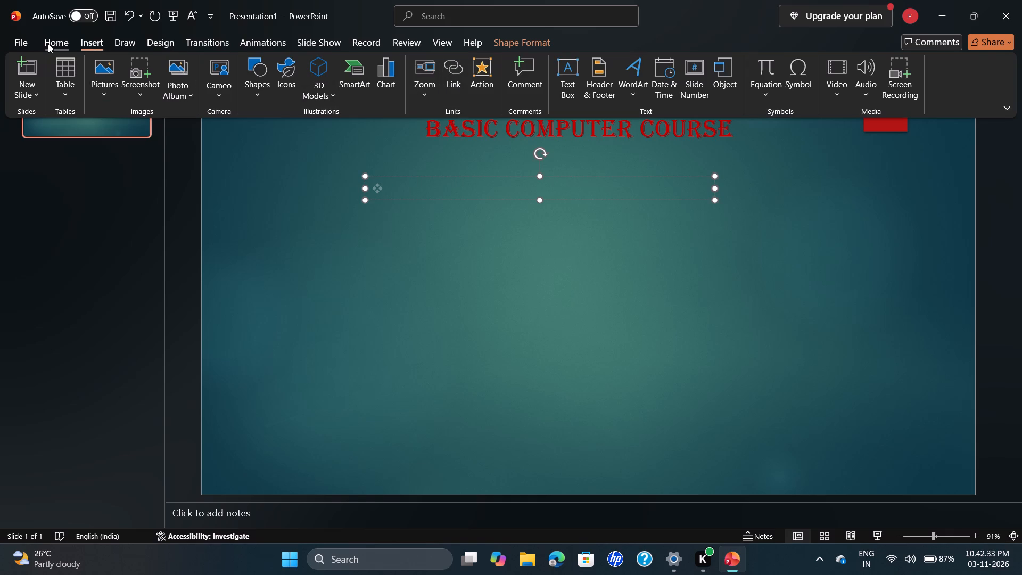
{"action": "left_click", "coordinate": [365, 91]}
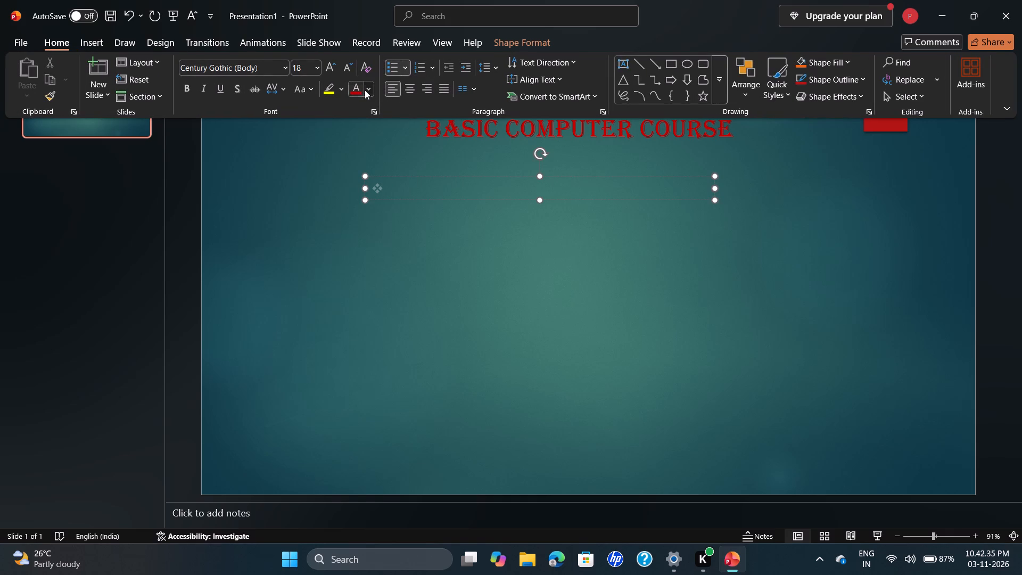
{"action": "left_click", "coordinate": [358, 156]}
Enter three bullet points in the text box: "WHAT is computer", "Types of computer" and "Hardware & software".
{"action": "left_click", "coordinate": [402, 185]}
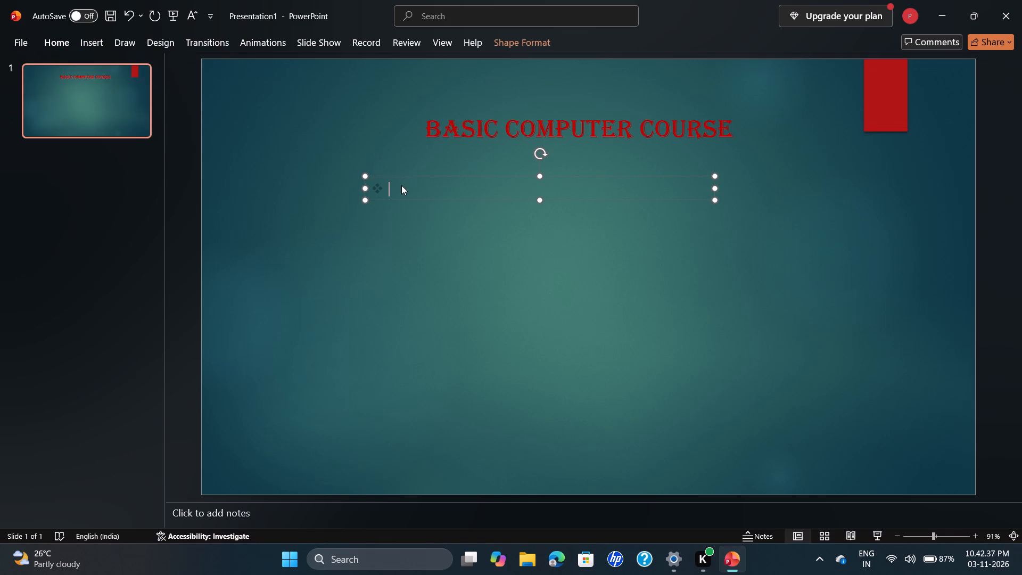
{"action": "type", "text": "WHAT"}
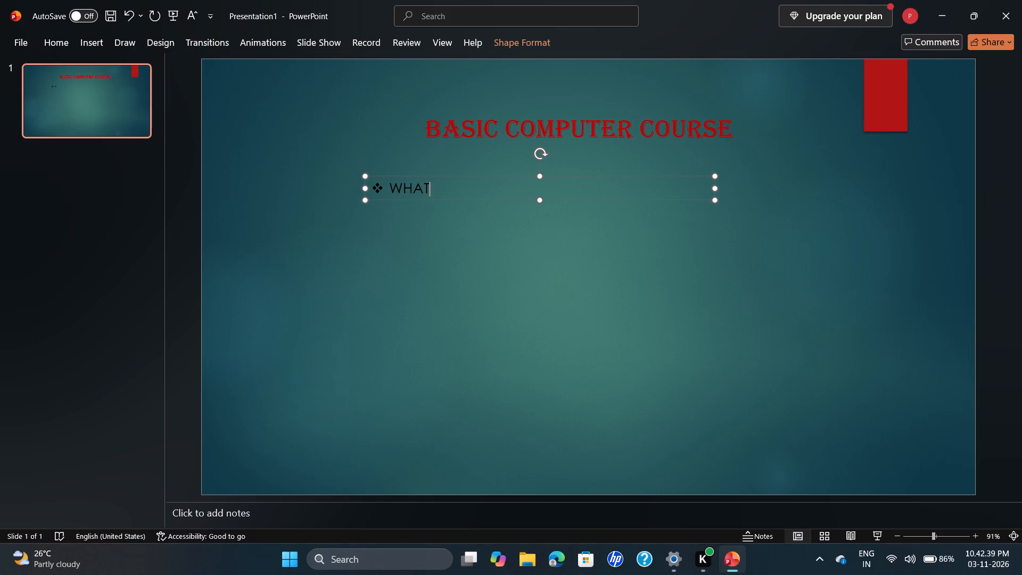
{"action": "key", "text": "space"}
{"action": "type", "text": "is computer"}
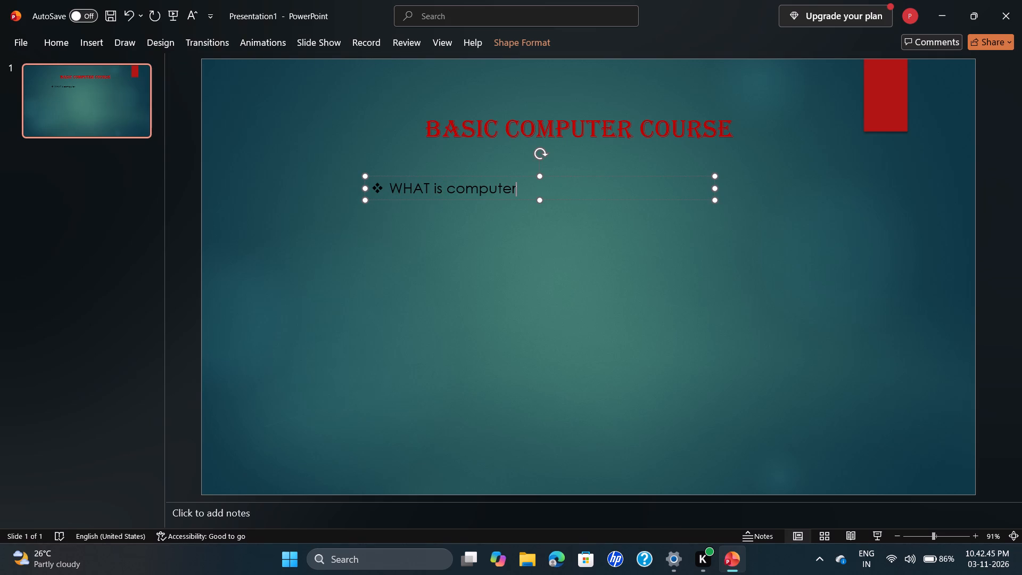
{"action": "key", "text": "Return"}
{"action": "type", "text": "types of"}
{"action": "key", "text": "space"}
{"action": "type", "text": "com"}
{"action": "type", "text": "puter"}
{"action": "key", "text": "Return"}
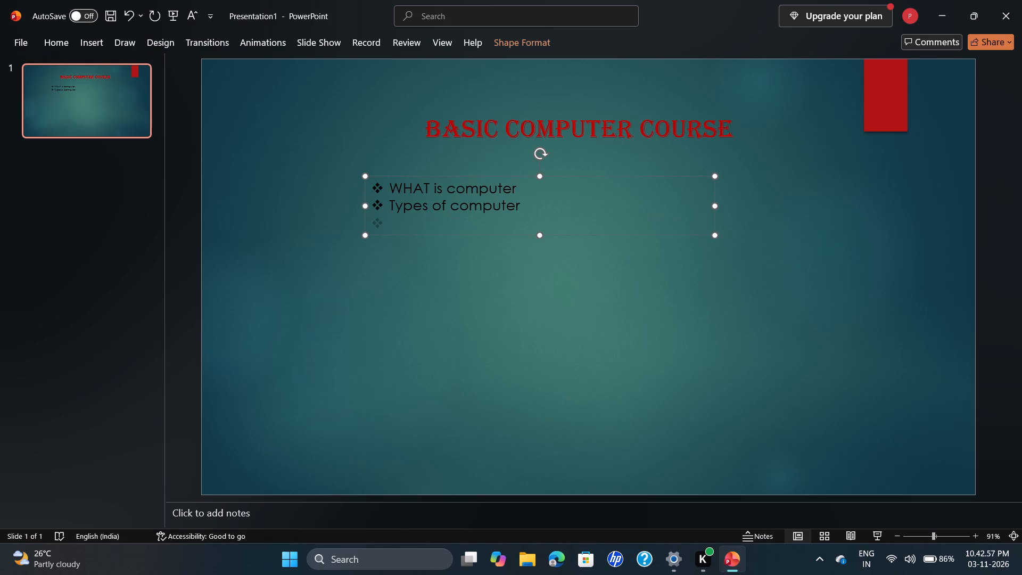
{"action": "type", "text": "hard"}
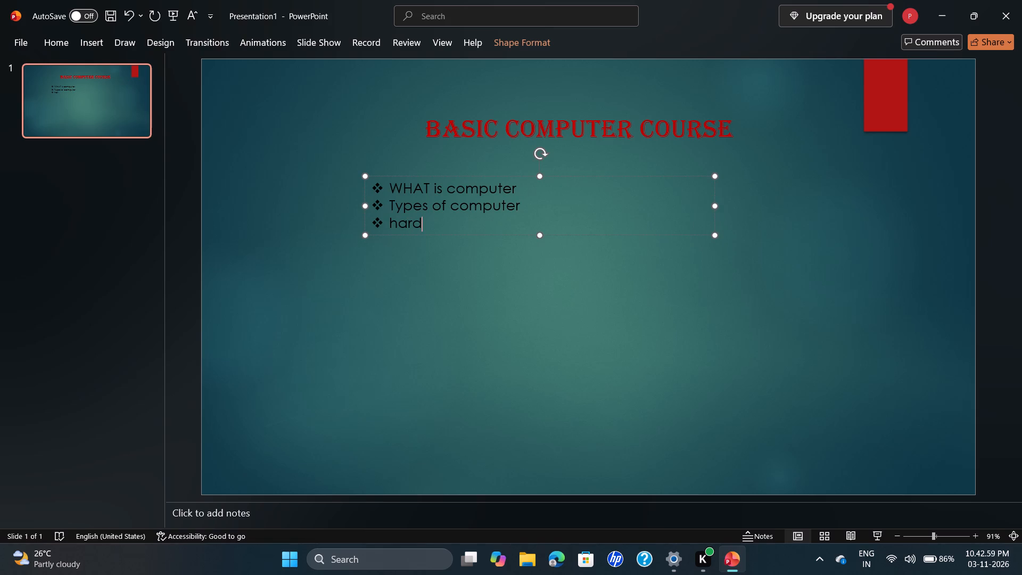
{"action": "type", "text": "wa"}
{"action": "type", "text": "re"}
{"action": "key", "text": "space"}
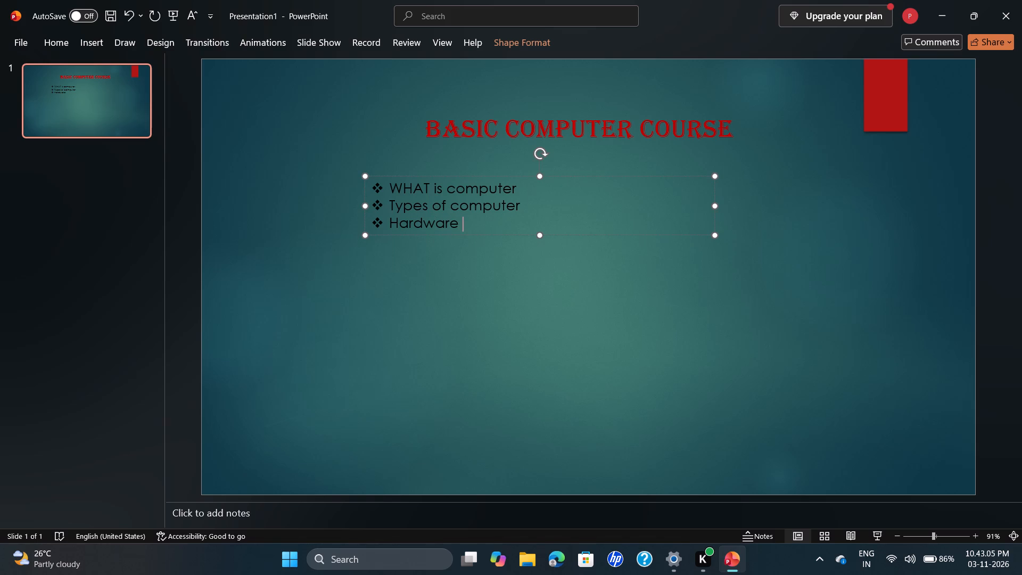
{"action": "type", "text": "&"}
{"action": "key", "text": "space"}
{"action": "type", "text": "software"}
{"action": "key", "text": "Return"}
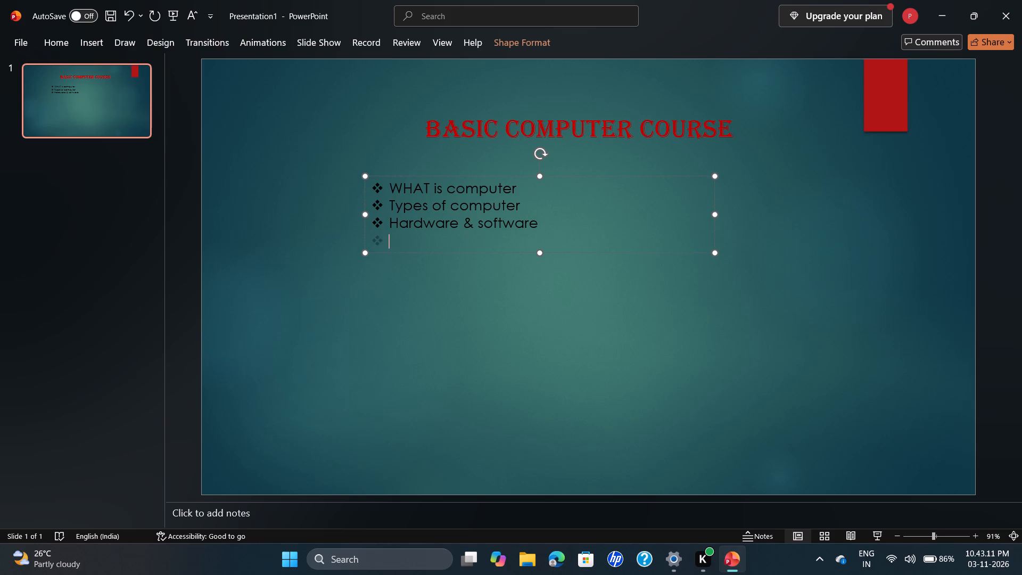
{"action": "key", "text": "BackSpace"}
{"action": "key", "text": "BackSpace"}
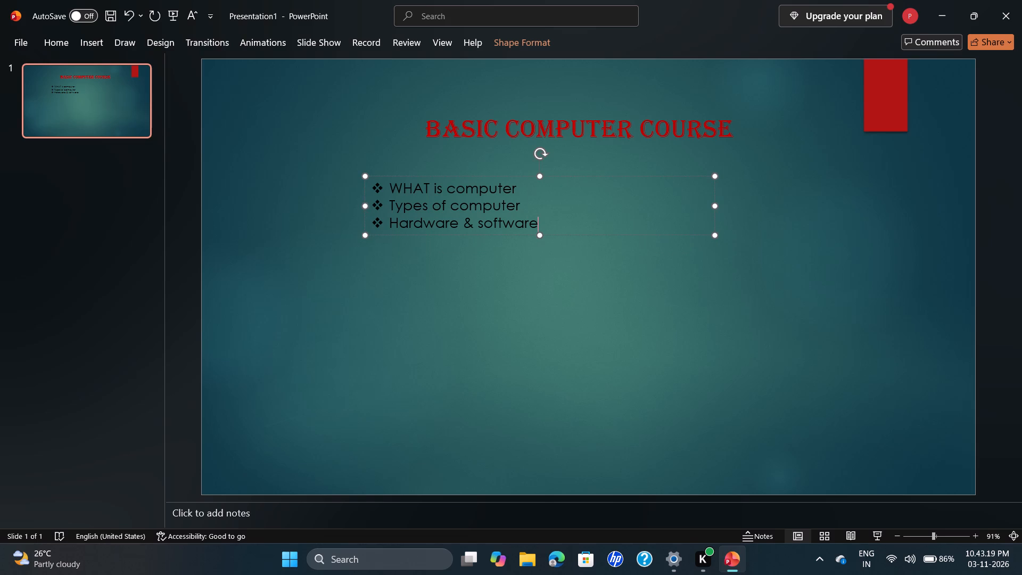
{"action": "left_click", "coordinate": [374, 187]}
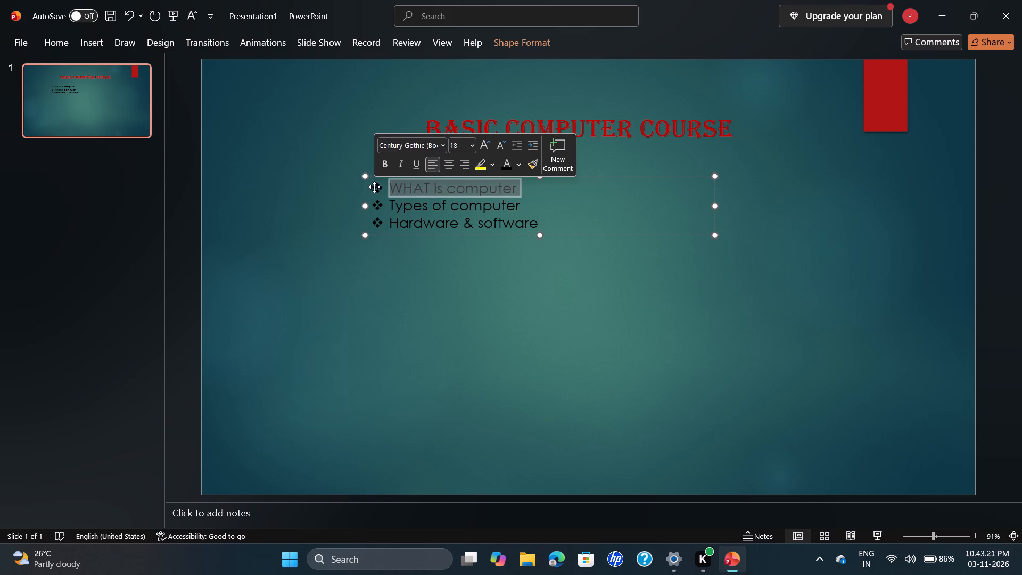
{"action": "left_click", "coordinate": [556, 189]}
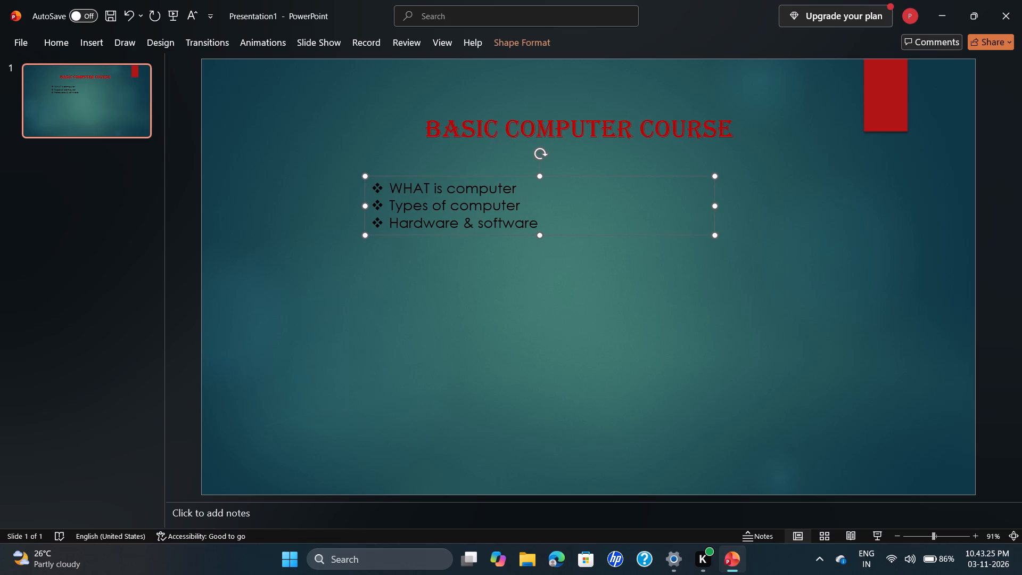
Format the three bullet points below the title in 24 pt Bahnschrift.
{"action": "left_click_drag", "start_coordinate": [387, 185], "coordinate": [538, 232]}
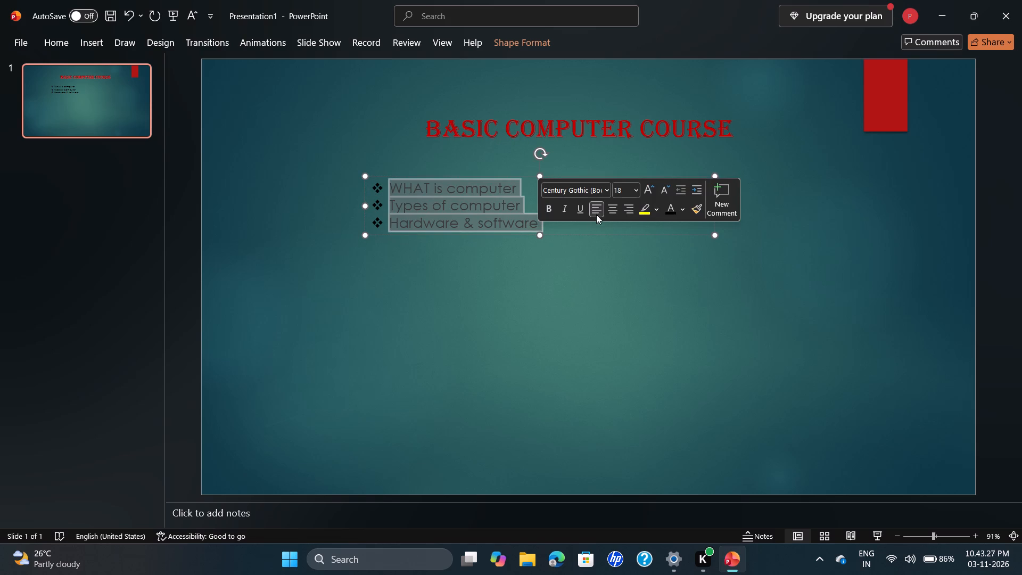
{"action": "left_click", "coordinate": [635, 191]}
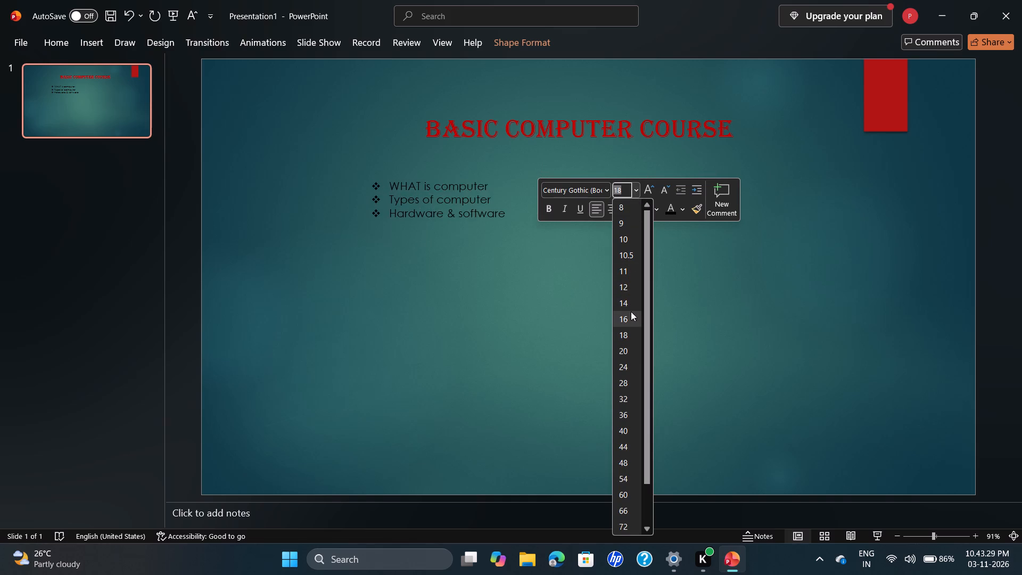
{"action": "left_click", "coordinate": [636, 364]}
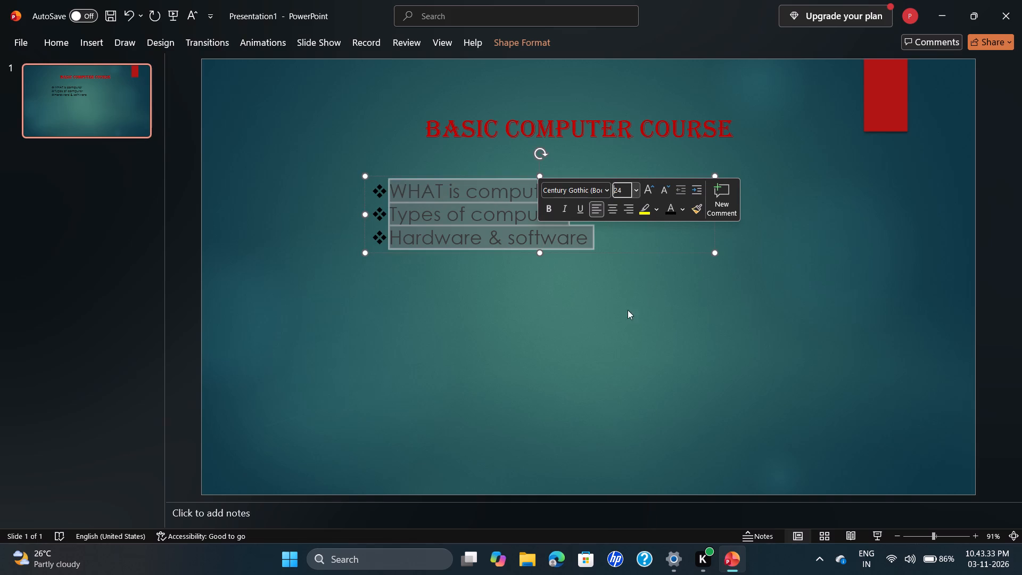
{"action": "left_click", "coordinate": [609, 190]}
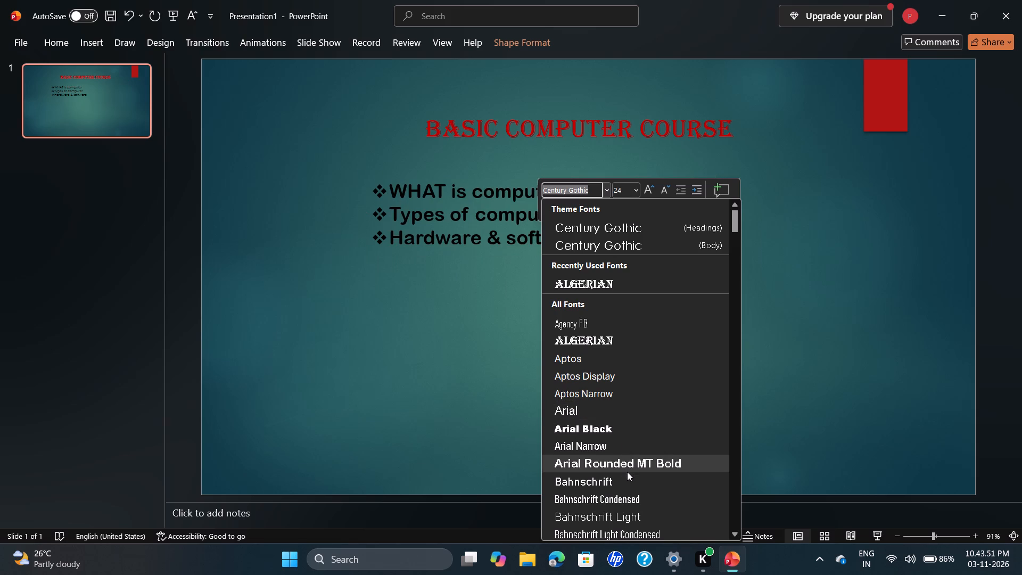
{"action": "left_click", "coordinate": [625, 487]}
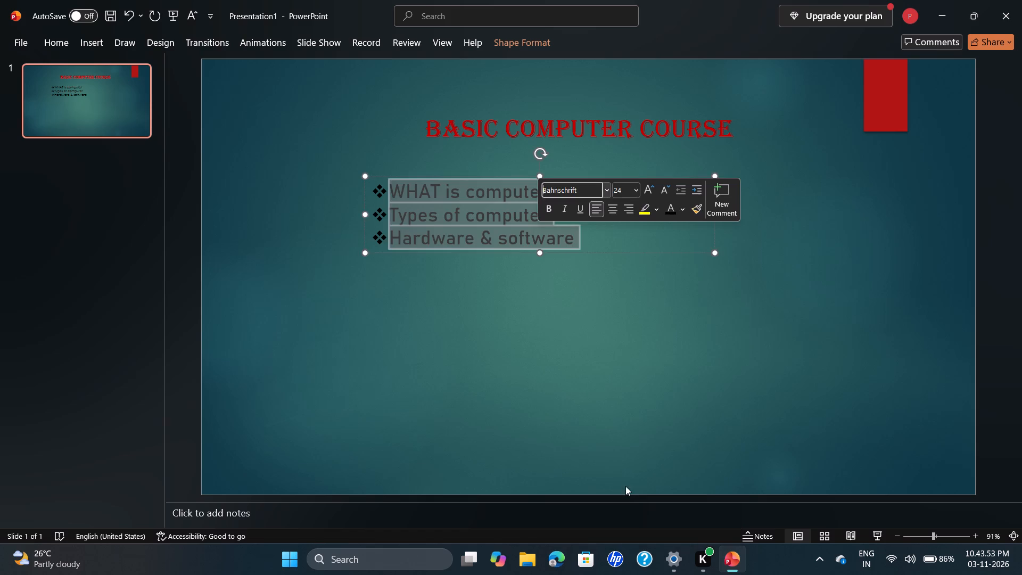
{"action": "left_click", "coordinate": [629, 351]}
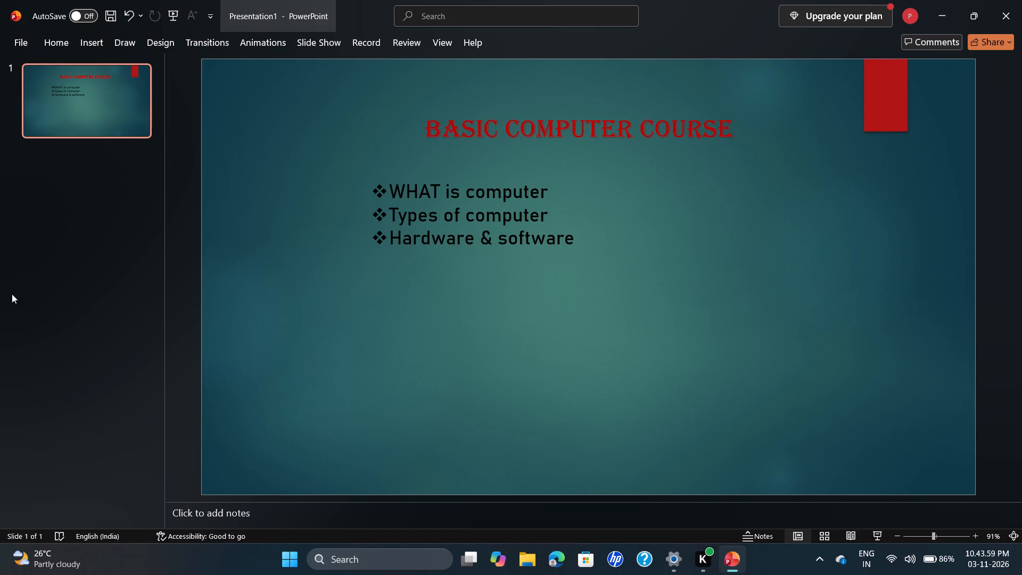
{"action": "left_click", "coordinate": [579, 355]}
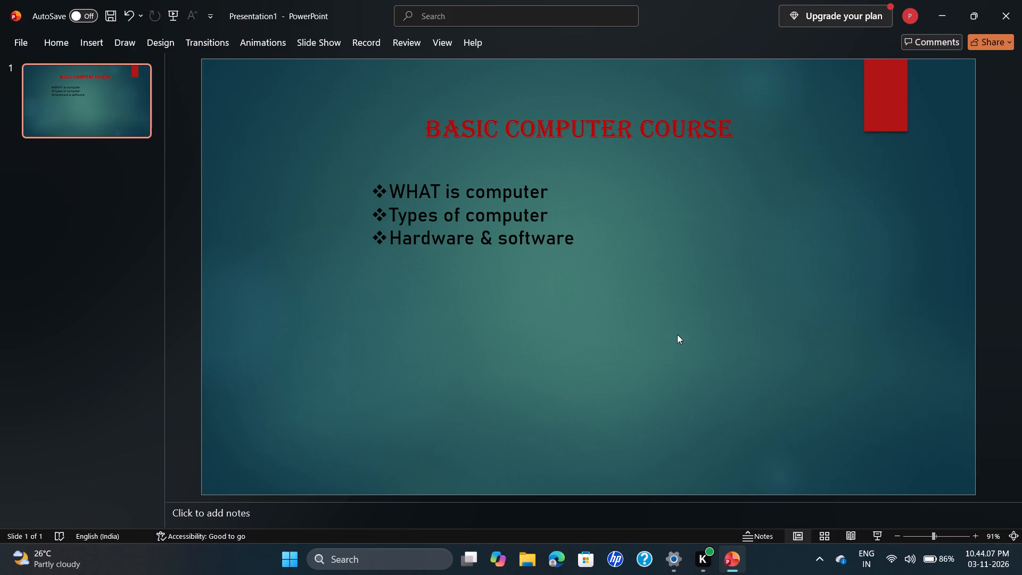
{"action": "left_click", "coordinate": [731, 309]}
Search online pictures for "computer" and insert the illustration of a desktop monitor, tower, keyboard and mouse.
{"action": "left_click", "coordinate": [100, 45]}
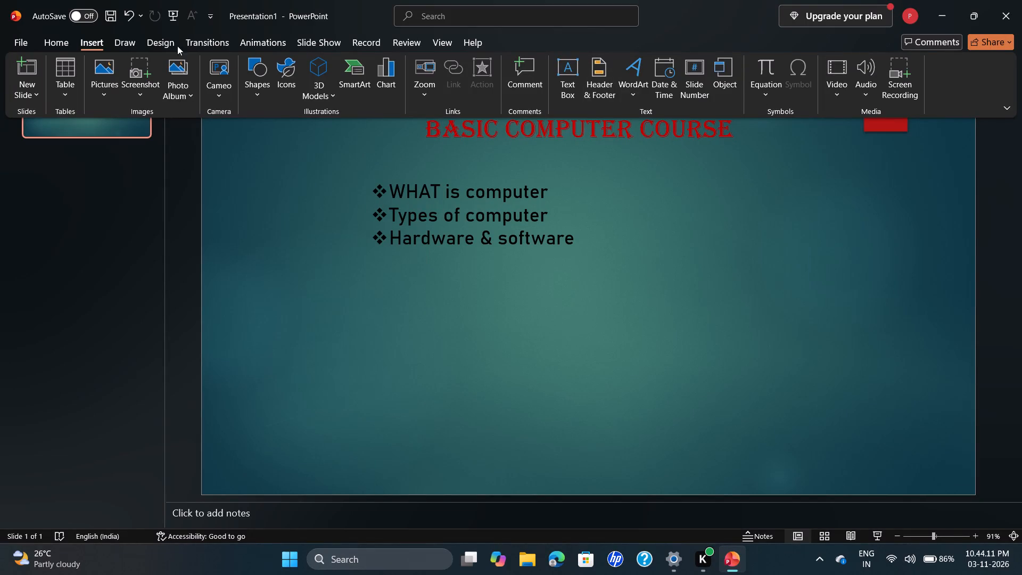
{"action": "left_click", "coordinate": [161, 40]}
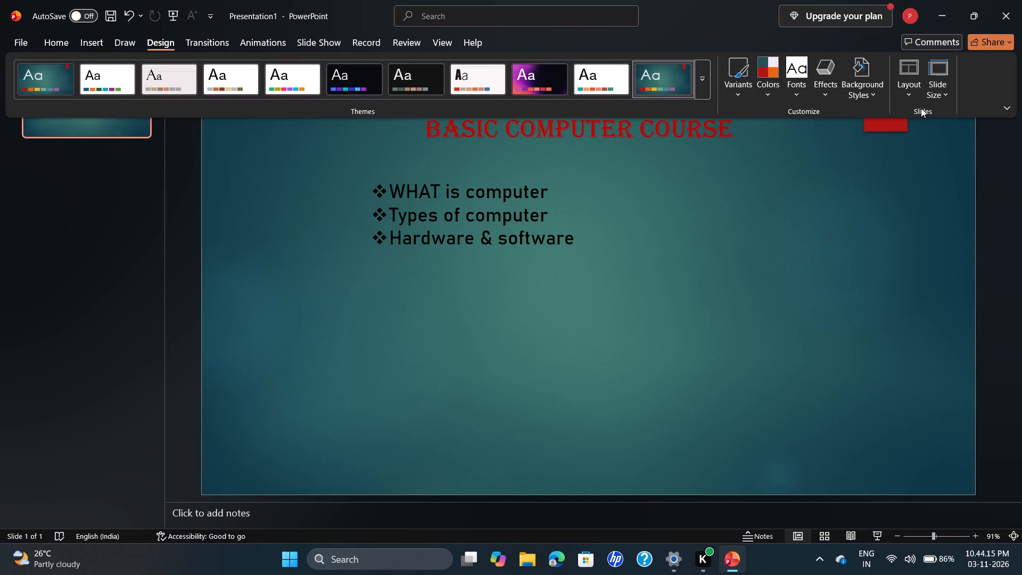
{"action": "left_click", "coordinate": [88, 39]}
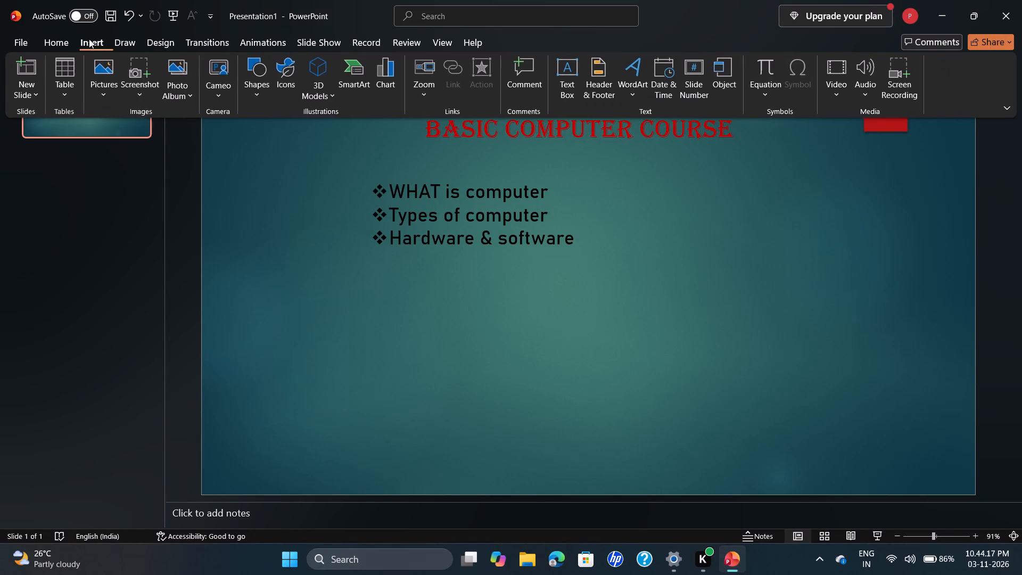
{"action": "left_click", "coordinate": [103, 76]}
{"action": "left_click", "coordinate": [141, 168]}
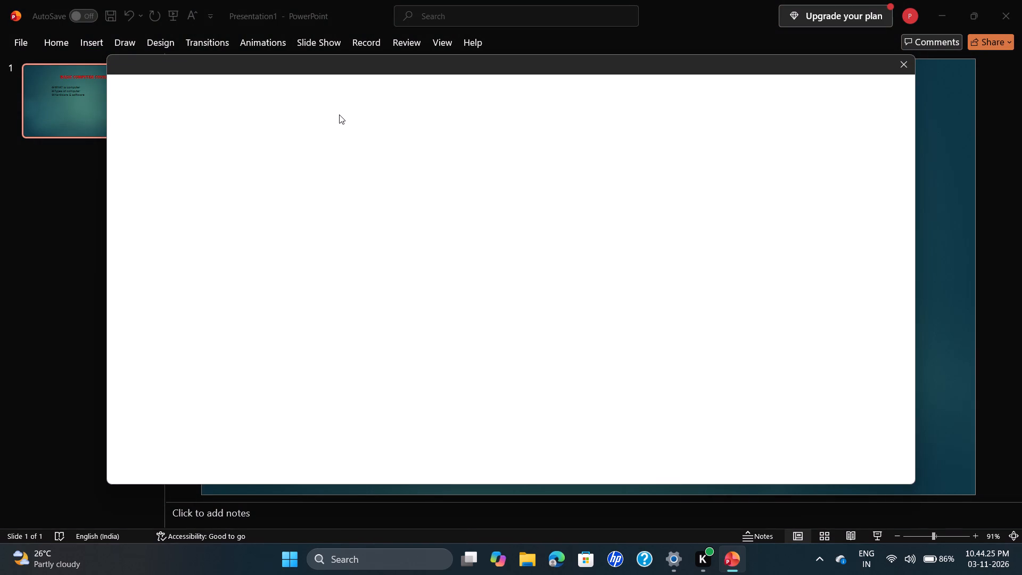
{"action": "left_click", "coordinate": [315, 130]}
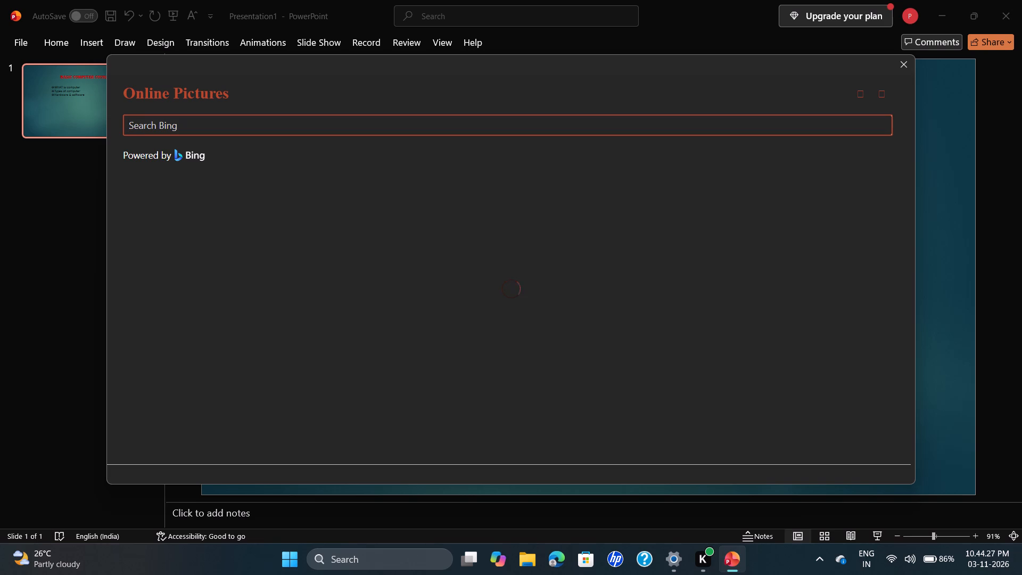
{"action": "type", "text": "com"}
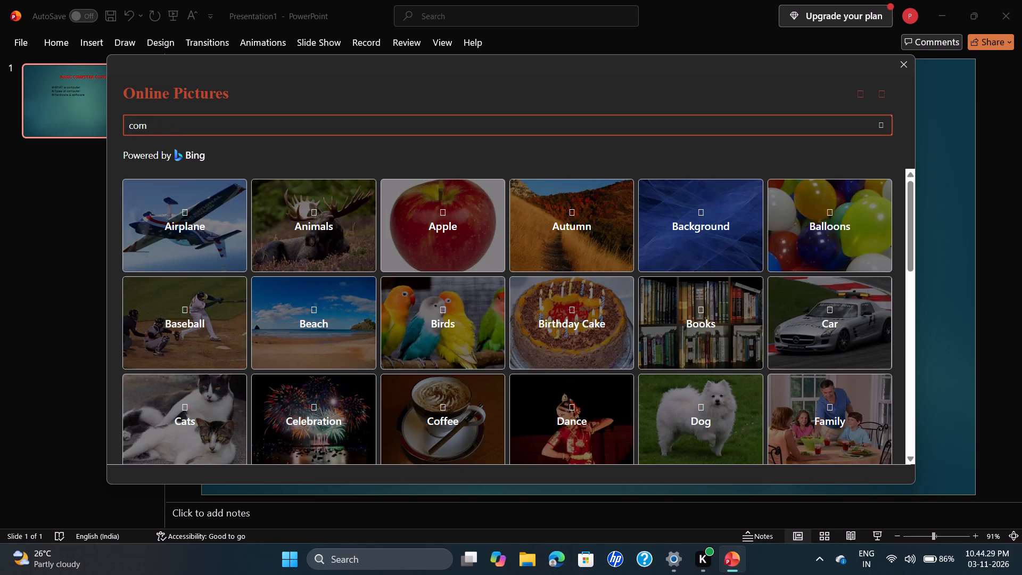
{"action": "type", "text": "puter"}
{"action": "key", "text": "space"}
{"action": "key", "text": "Return"}
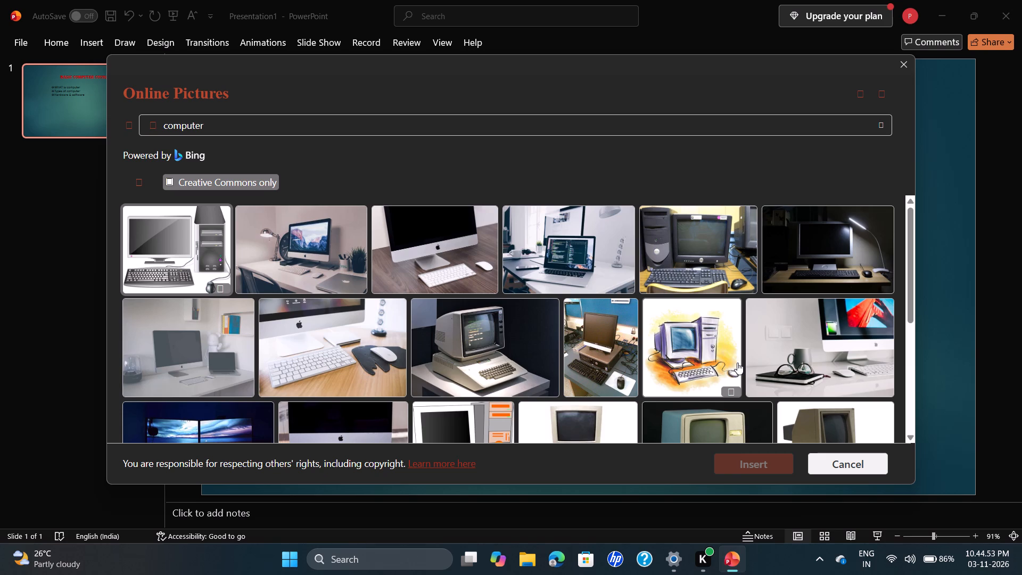
{"action": "left_click", "coordinate": [207, 259]}
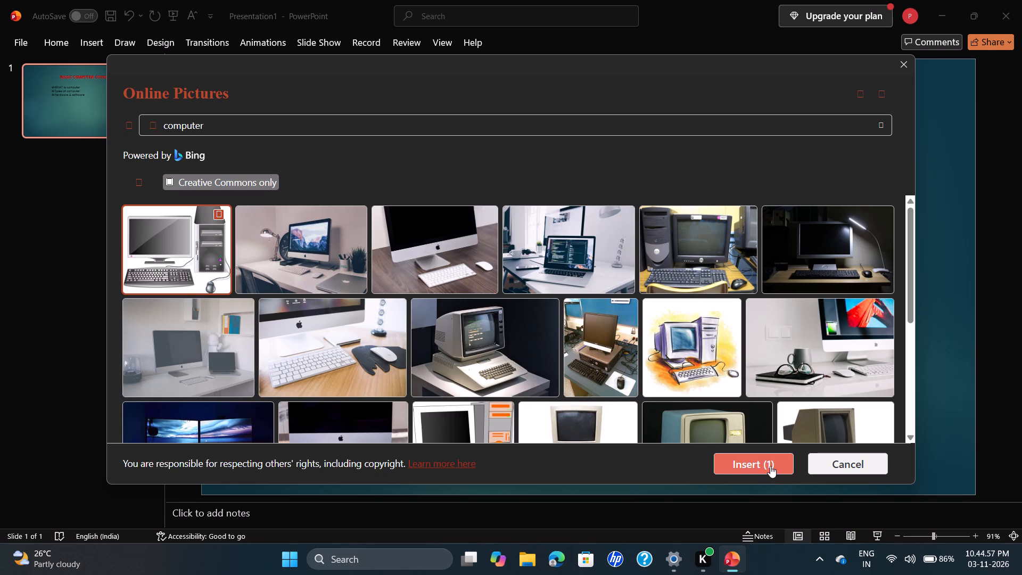
{"action": "left_click", "coordinate": [770, 466]}
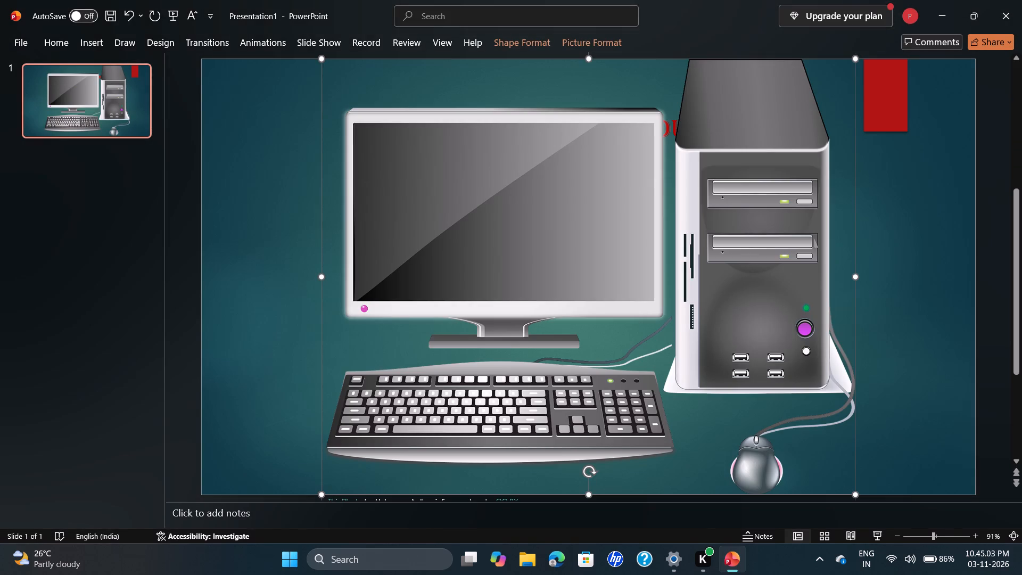
Shrink the computer picture to clear the title and place it in the right half of the slide beside the bullet list.
{"action": "left_click_drag", "start_coordinate": [321, 59], "coordinate": [357, 121]}
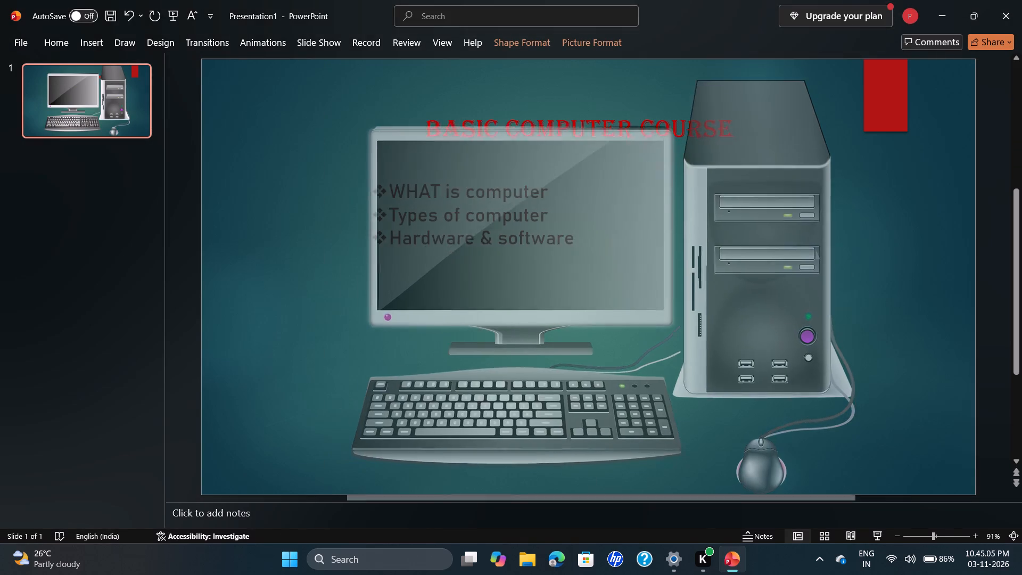
{"action": "left_click_drag", "start_coordinate": [357, 121], "coordinate": [548, 241]}
{"action": "left_click_drag", "start_coordinate": [697, 301], "coordinate": [712, 277]}
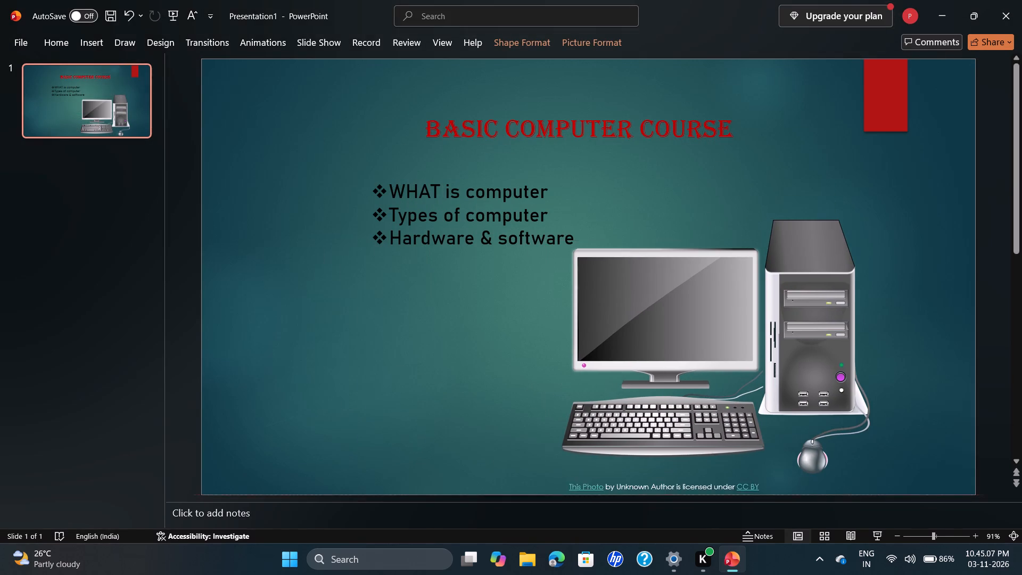
{"action": "left_click_drag", "start_coordinate": [712, 277], "coordinate": [751, 248]}
{"action": "left_click", "coordinate": [530, 372]}
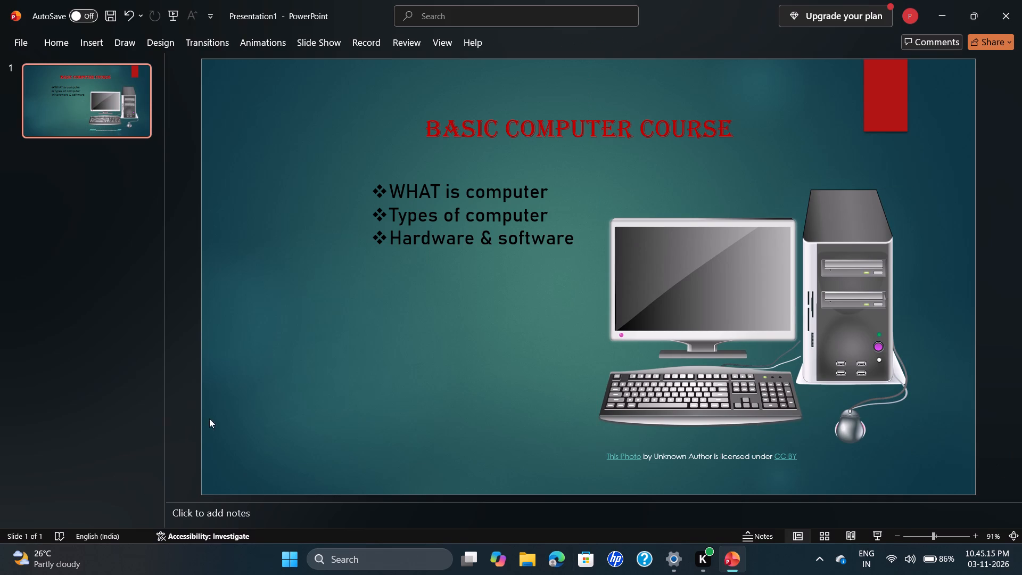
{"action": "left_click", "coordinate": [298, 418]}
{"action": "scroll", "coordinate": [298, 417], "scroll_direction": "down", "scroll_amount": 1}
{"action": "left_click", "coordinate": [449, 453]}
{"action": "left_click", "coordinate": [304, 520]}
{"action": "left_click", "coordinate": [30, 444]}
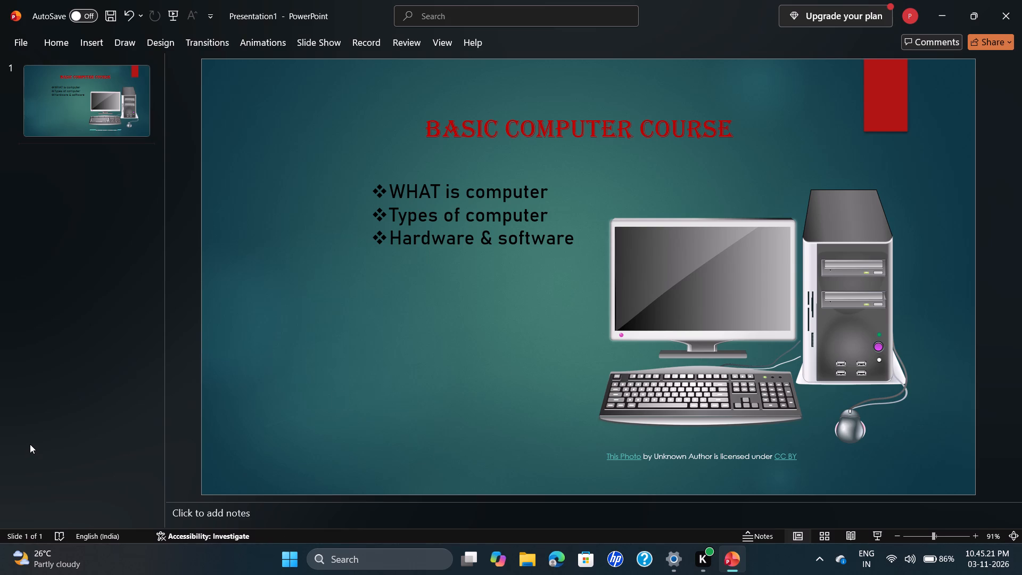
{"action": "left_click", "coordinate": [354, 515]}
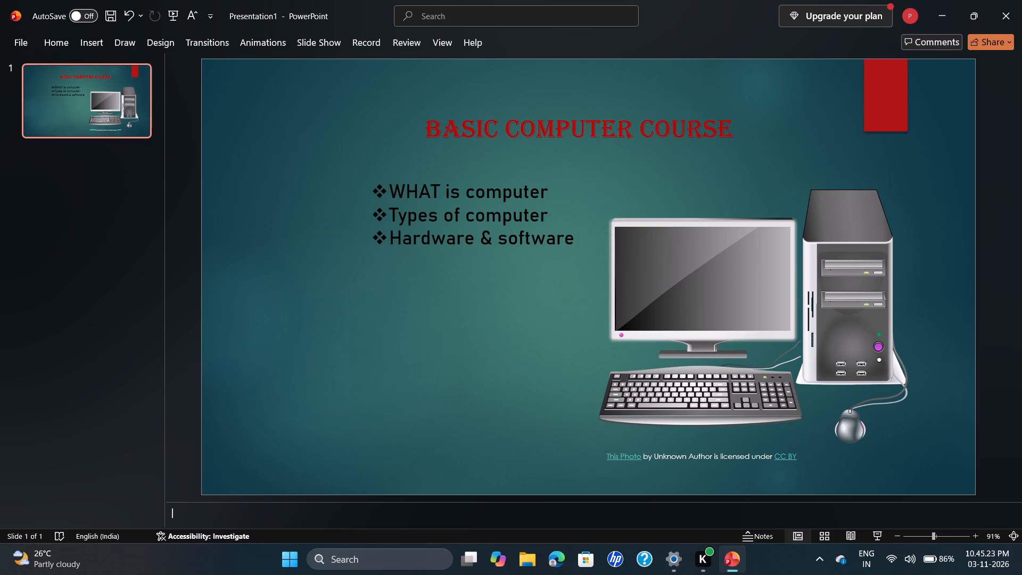
Add a new blank slide after slide 1.
{"action": "left_click", "coordinate": [116, 108]}
{"action": "left_click", "coordinate": [127, 171]}
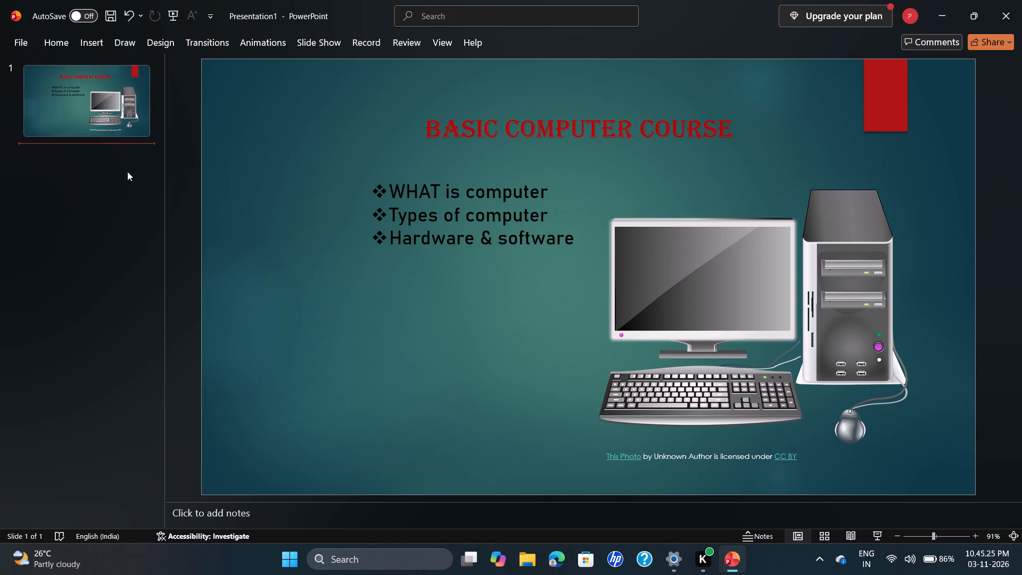
{"action": "right_click", "coordinate": [123, 165]}
{"action": "left_click", "coordinate": [157, 220]}
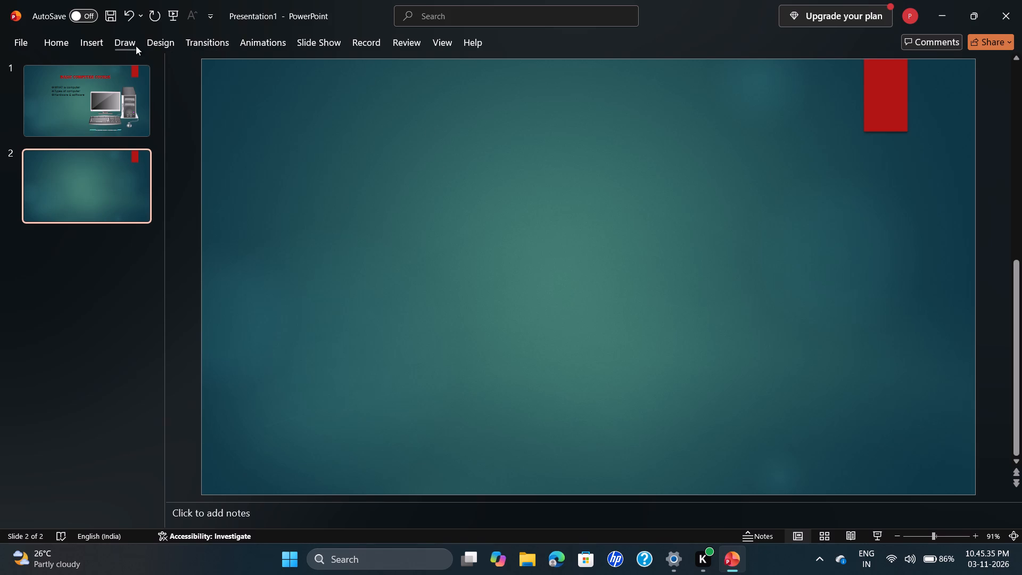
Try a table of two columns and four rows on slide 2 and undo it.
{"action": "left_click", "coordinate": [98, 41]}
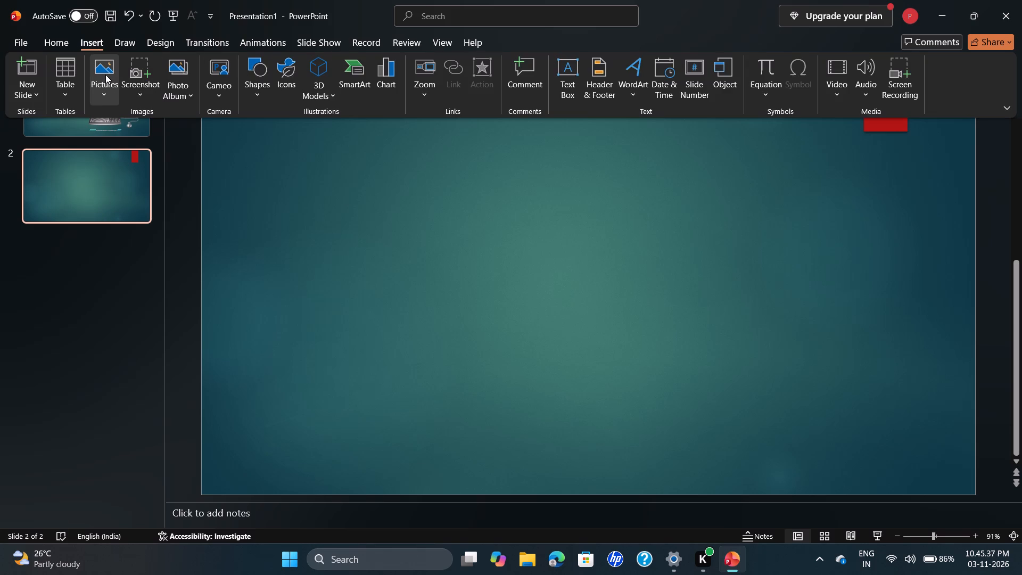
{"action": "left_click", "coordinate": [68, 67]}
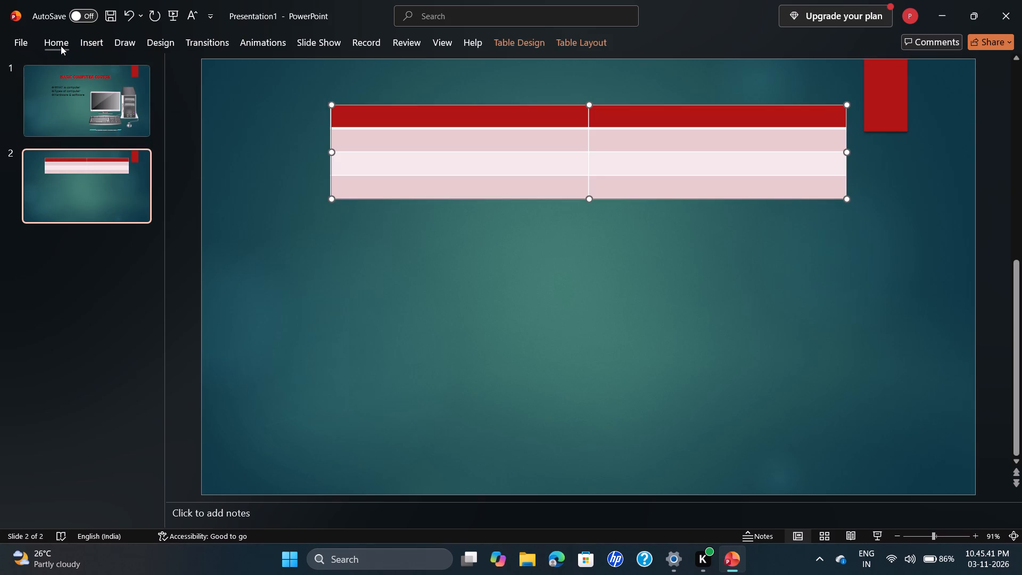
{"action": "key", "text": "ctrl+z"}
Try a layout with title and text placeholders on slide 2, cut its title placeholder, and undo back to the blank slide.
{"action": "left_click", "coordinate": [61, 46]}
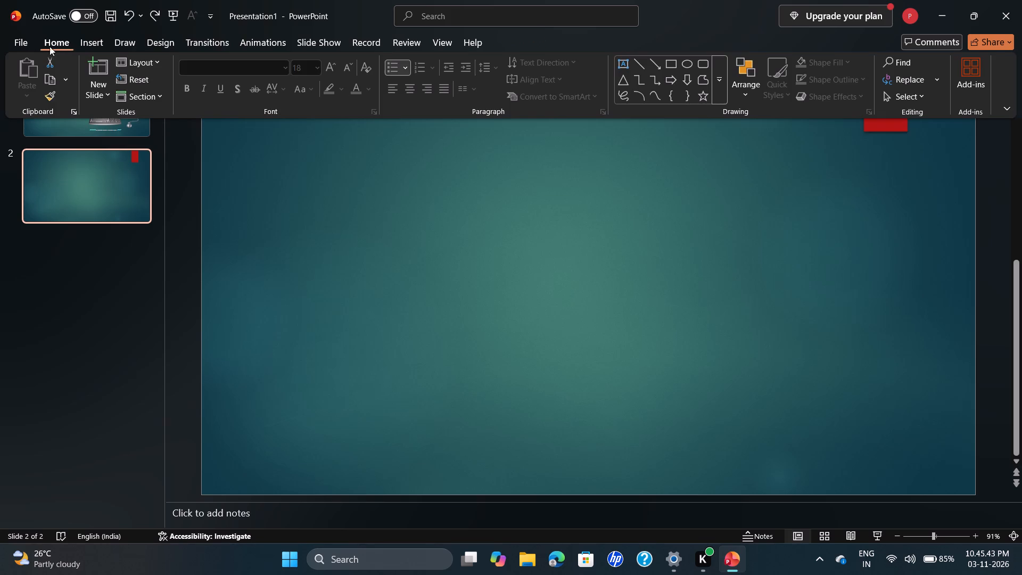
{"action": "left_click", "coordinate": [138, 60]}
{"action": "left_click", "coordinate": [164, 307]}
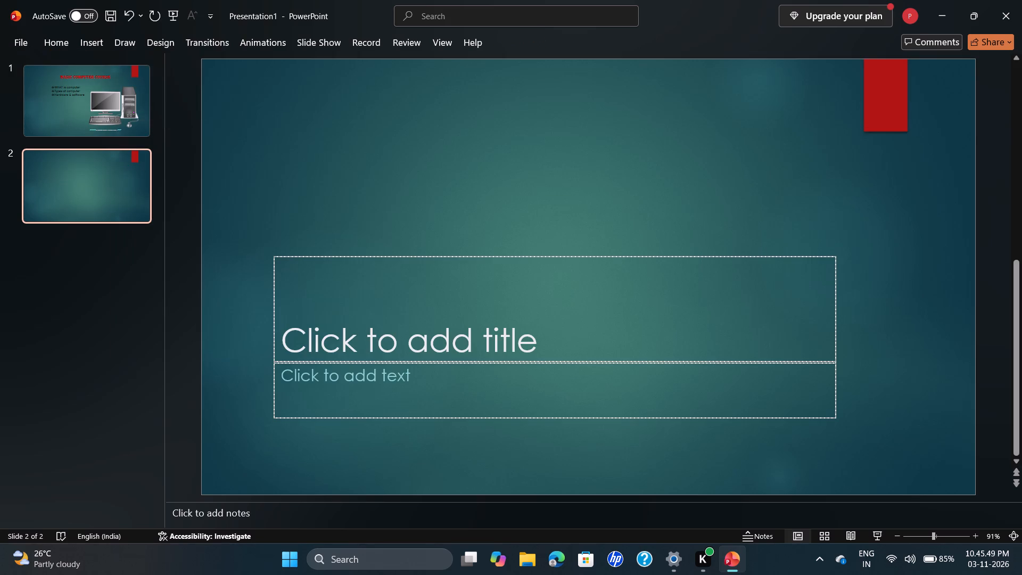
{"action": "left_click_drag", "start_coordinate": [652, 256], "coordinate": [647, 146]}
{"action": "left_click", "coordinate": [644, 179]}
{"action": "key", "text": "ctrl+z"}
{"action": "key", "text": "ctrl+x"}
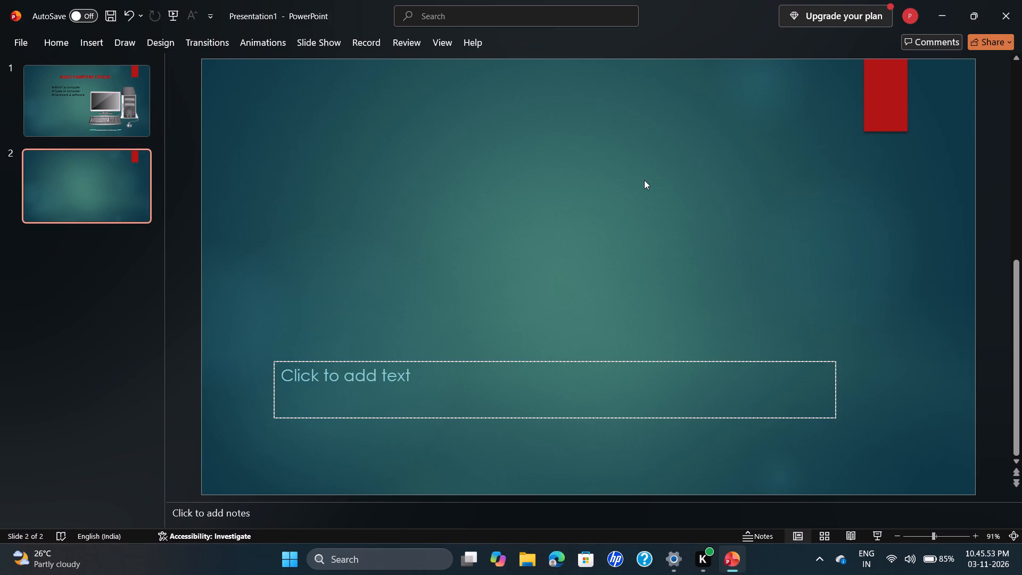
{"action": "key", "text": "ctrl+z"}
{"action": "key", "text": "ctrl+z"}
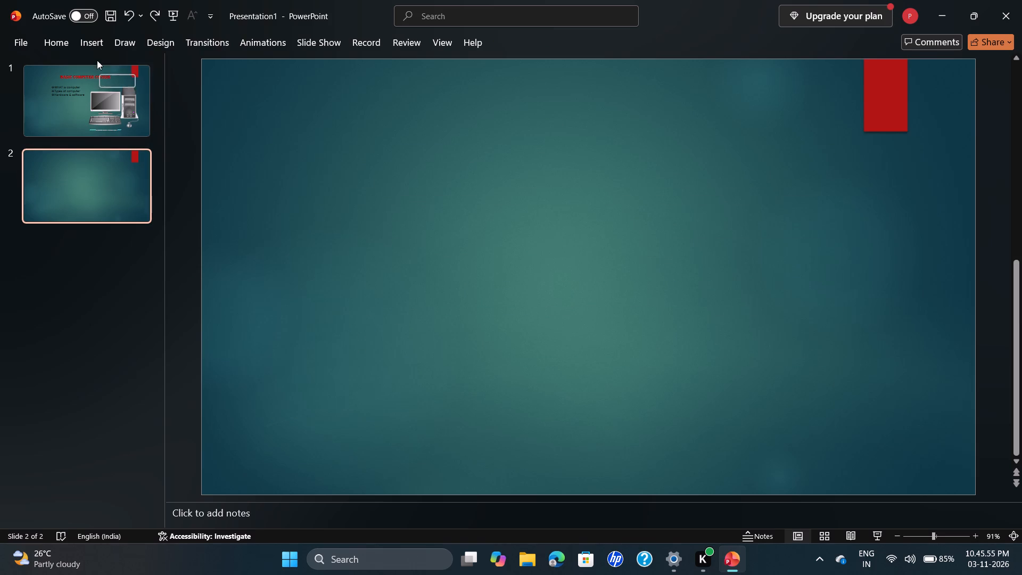
Draw a wide text box near the top centre of slide 2.
{"action": "left_click", "coordinate": [55, 47]}
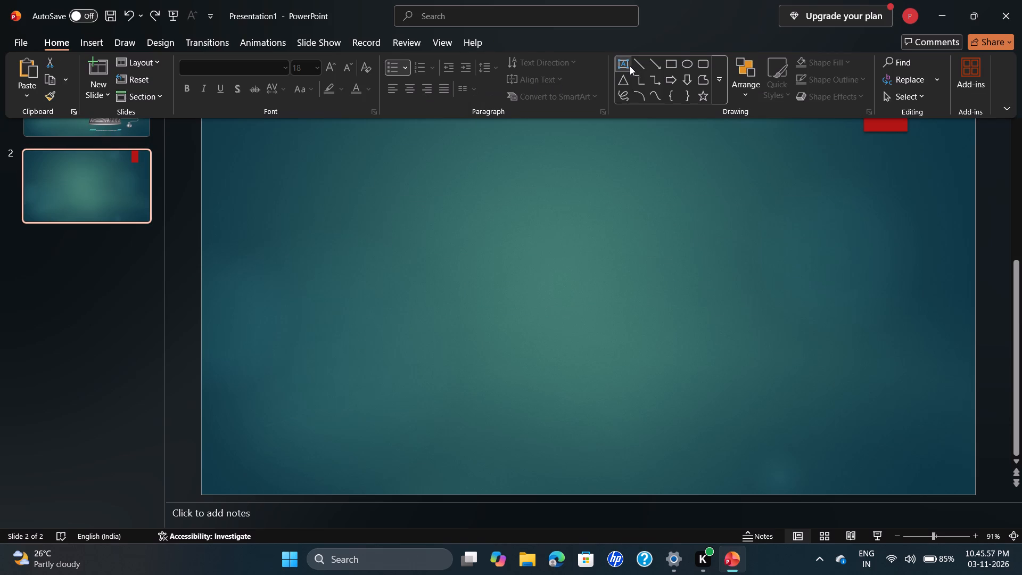
{"action": "left_click", "coordinate": [629, 65]}
{"action": "left_click_drag", "start_coordinate": [385, 107], "coordinate": [576, 168]}
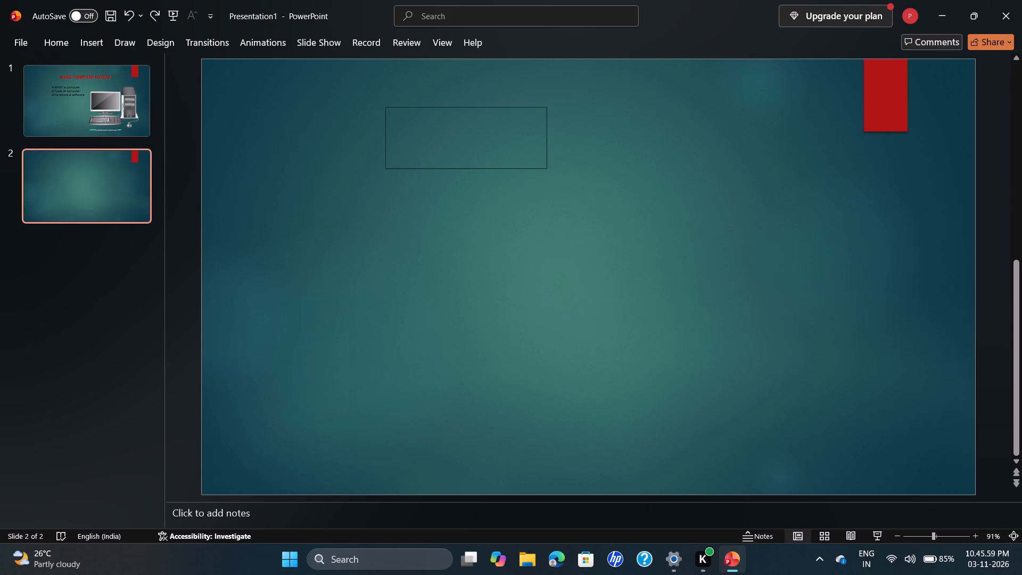
{"action": "left_click_drag", "start_coordinate": [576, 168], "coordinate": [693, 165]}
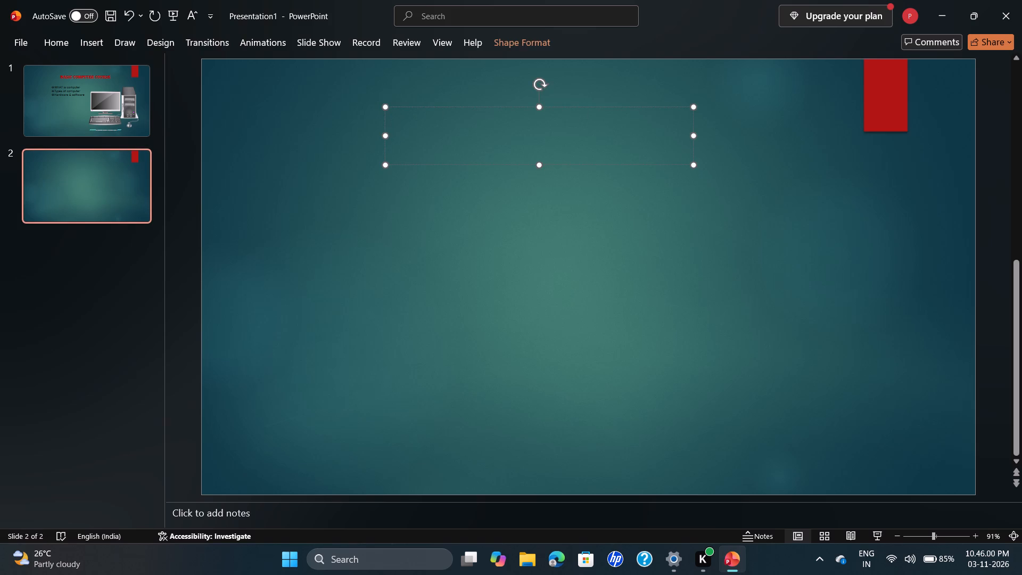
Enter "What is computer" in the new text box on slide 2, followed by an empty line.
{"action": "type", "text": "what"}
{"action": "key", "text": "space"}
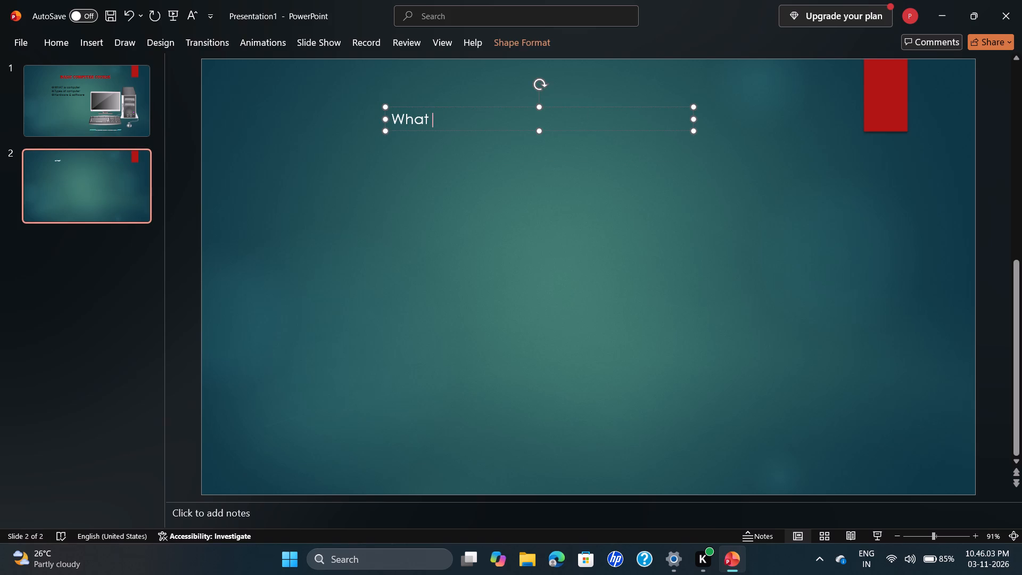
{"action": "type", "text": "is"}
{"action": "key", "text": "space"}
{"action": "type", "text": "computer"}
{"action": "key", "text": "space"}
{"action": "key", "text": "Return"}
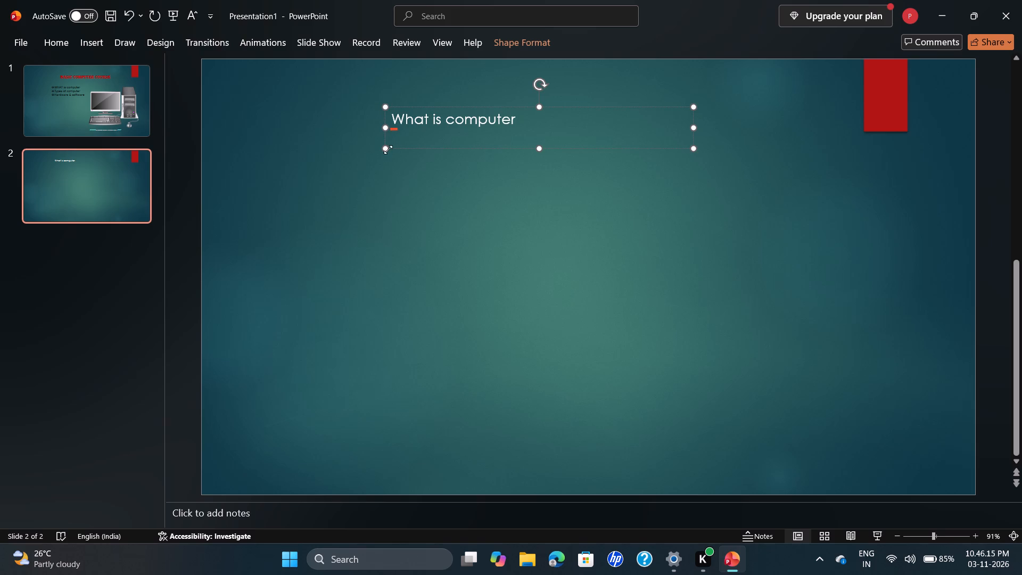
Move the "What is computer" text box further right so its text sits near the slide's horizontal centre.
{"action": "left_click_drag", "start_coordinate": [391, 118], "coordinate": [442, 119]}
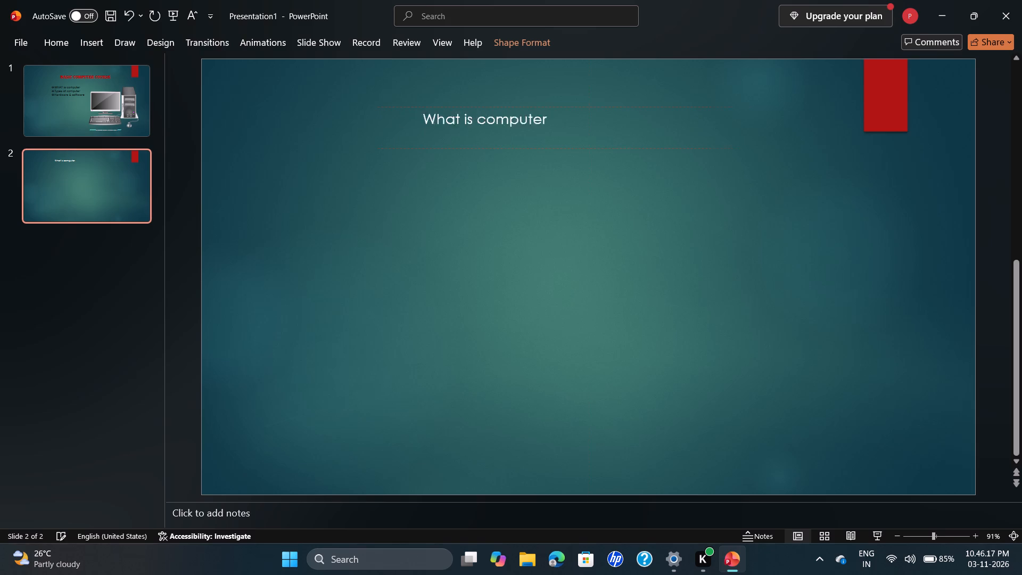
{"action": "left_click_drag", "start_coordinate": [442, 119], "coordinate": [453, 120]}
{"action": "left_click", "coordinate": [597, 121]}
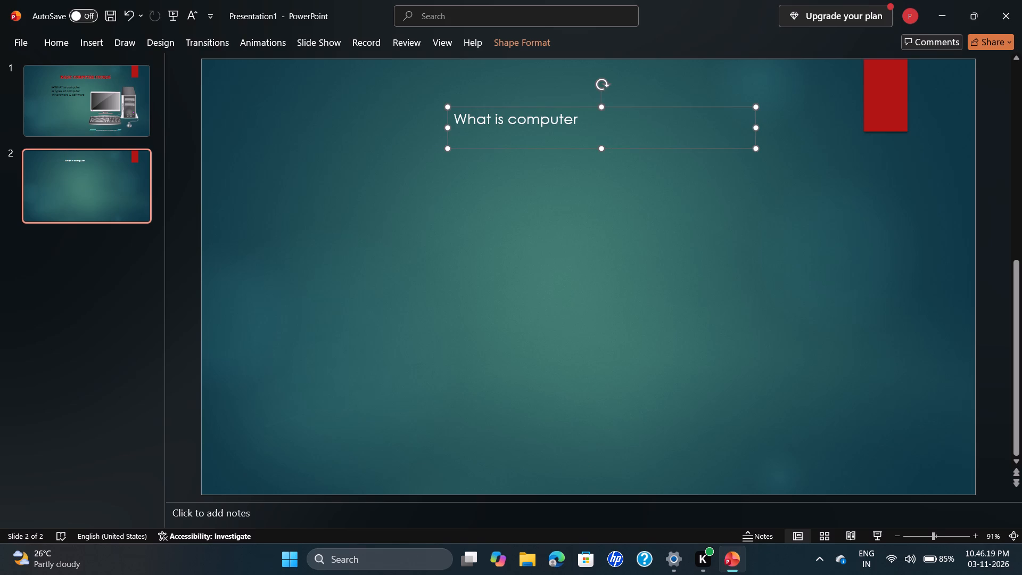
{"action": "double_click", "coordinate": [597, 121]}
{"action": "left_click_drag", "start_coordinate": [597, 121], "coordinate": [563, 124]}
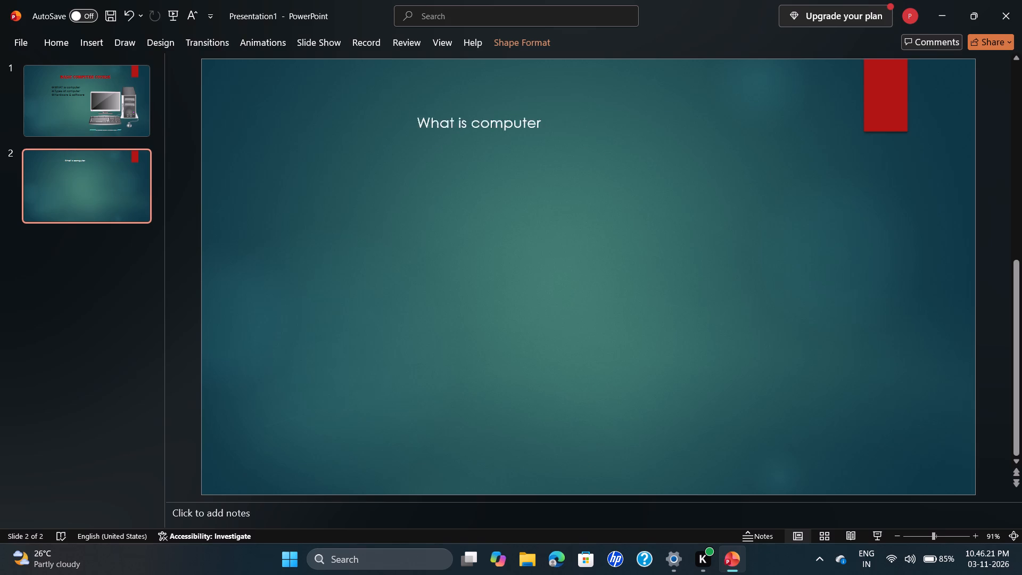
{"action": "left_click_drag", "start_coordinate": [563, 124], "coordinate": [615, 121]}
{"action": "left_click", "coordinate": [597, 200]}
{"action": "left_click_drag", "start_coordinate": [463, 118], "coordinate": [465, 117]}
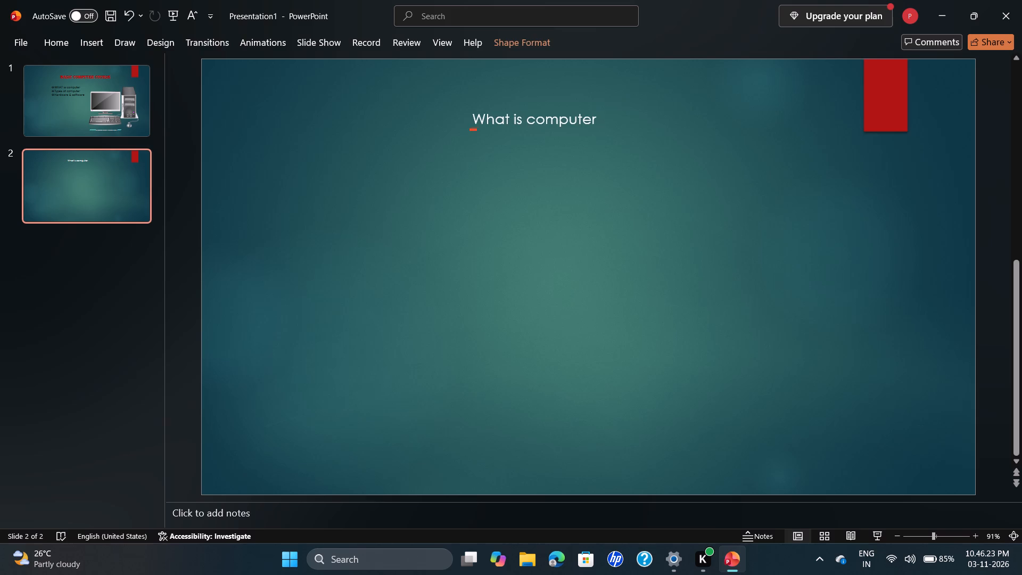
{"action": "left_click_drag", "start_coordinate": [465, 117], "coordinate": [475, 119]}
{"action": "double_click", "coordinate": [619, 121]}
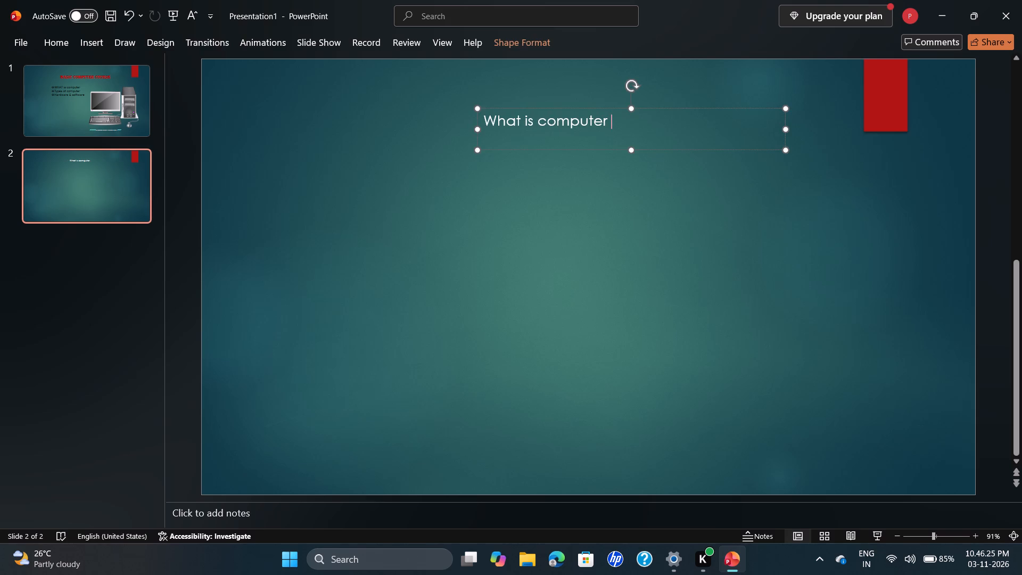
{"action": "left_click", "coordinate": [616, 120]}
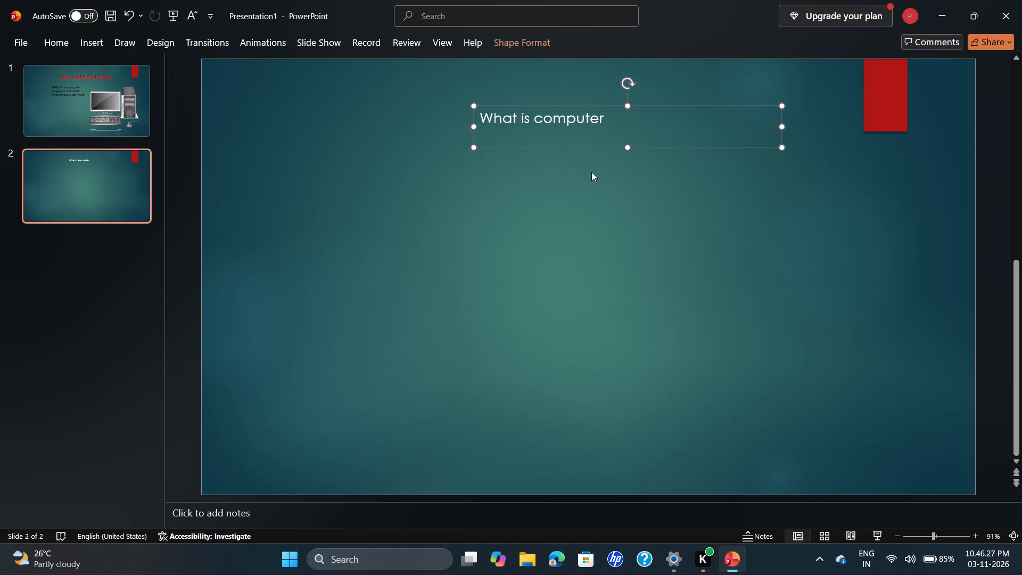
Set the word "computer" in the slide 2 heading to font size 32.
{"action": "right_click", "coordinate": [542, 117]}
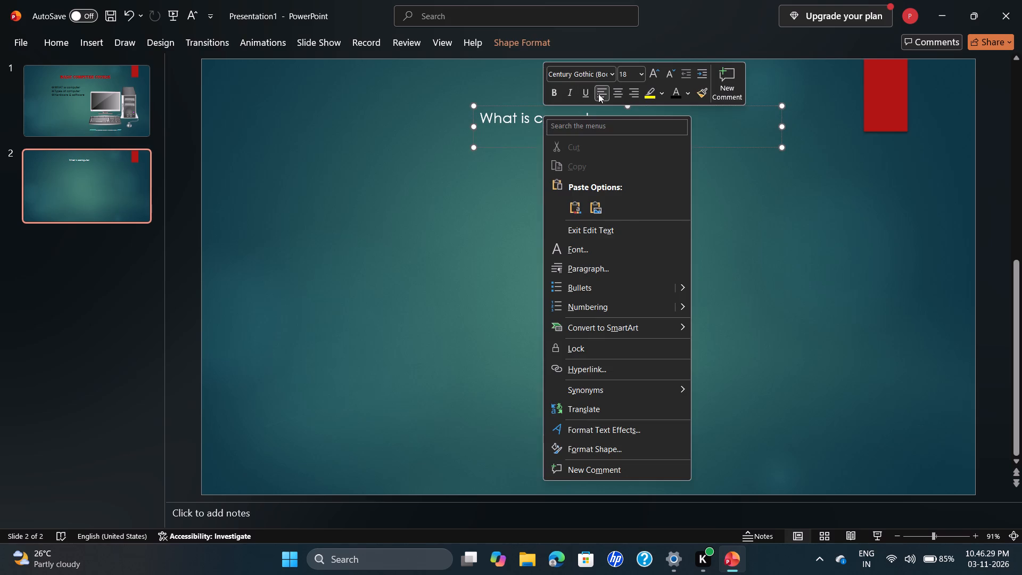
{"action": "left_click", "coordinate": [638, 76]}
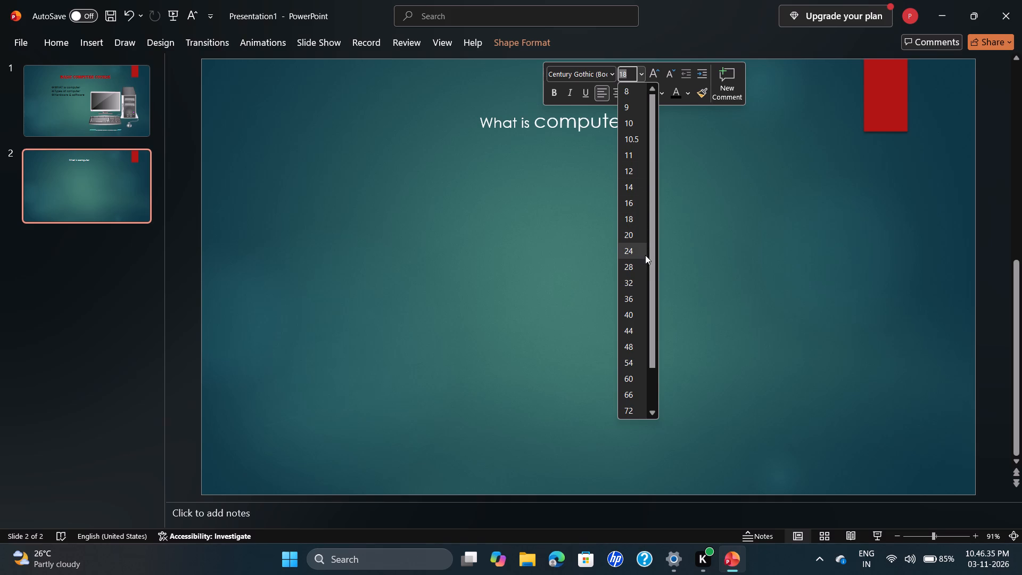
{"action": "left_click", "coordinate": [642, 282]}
Set the whole "What is computer" heading to font size 20.
{"action": "triple_click", "coordinate": [528, 129]}
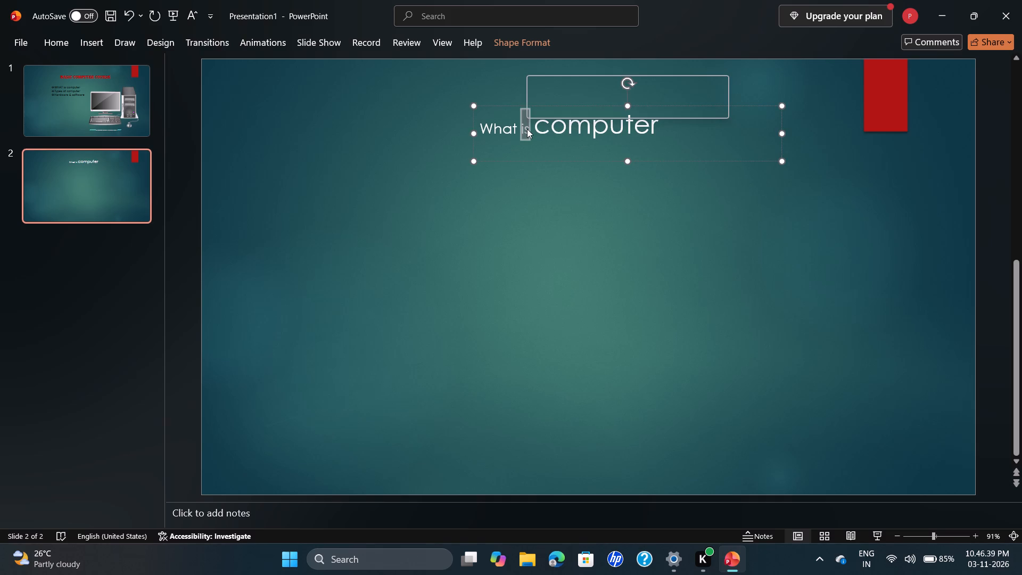
{"action": "left_click", "coordinate": [624, 87]}
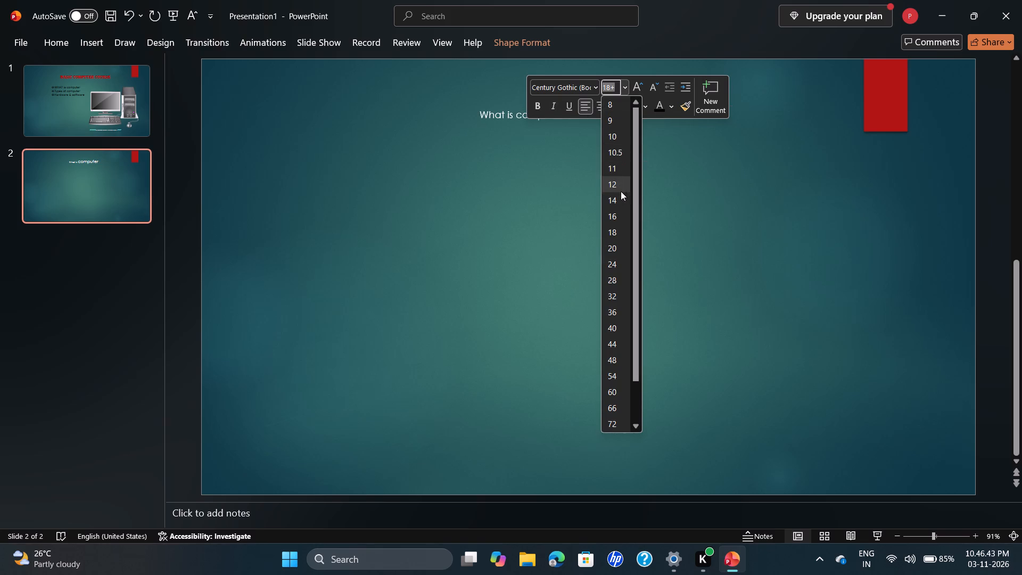
{"action": "left_click", "coordinate": [619, 250]}
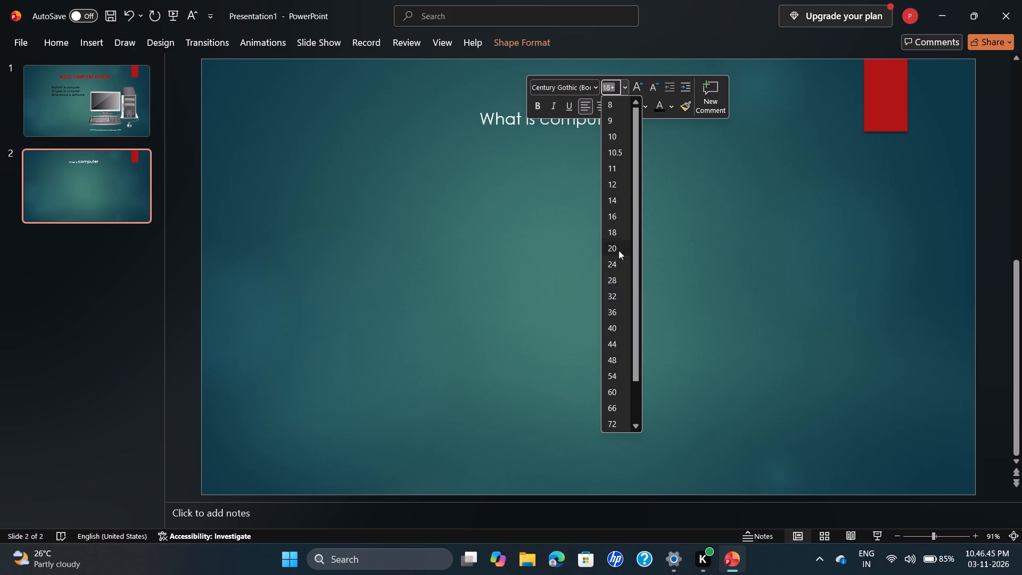
{"action": "left_click", "coordinate": [621, 239]}
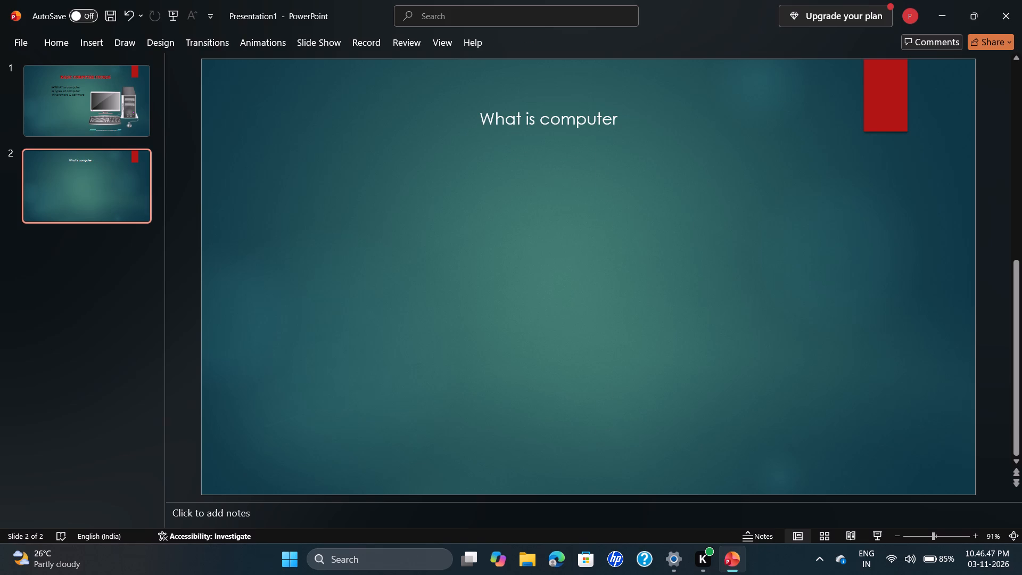
Colour the "What is computer" heading text with the standard dark blue.
{"action": "triple_click", "coordinate": [571, 126]}
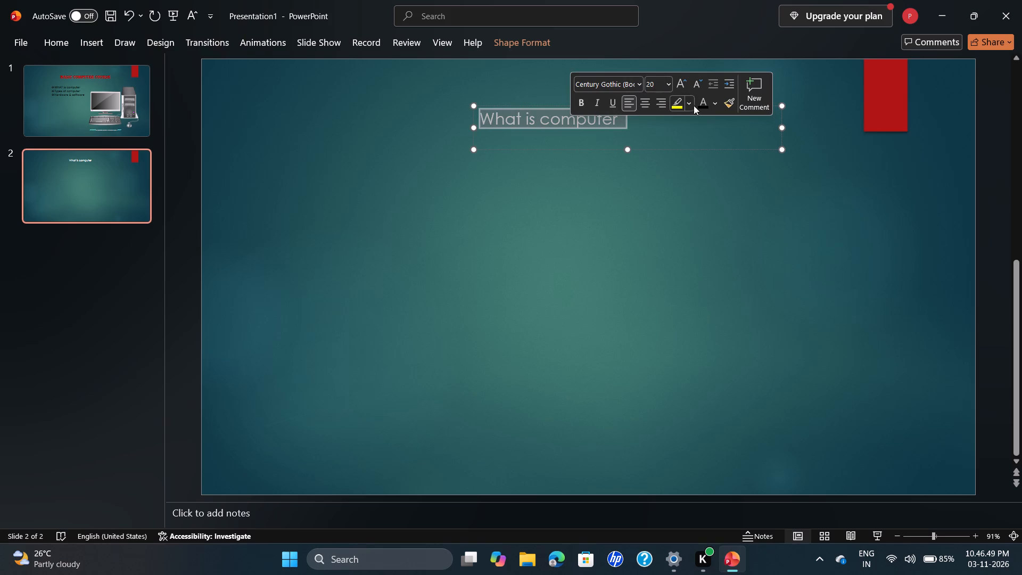
{"action": "left_click", "coordinate": [712, 105]}
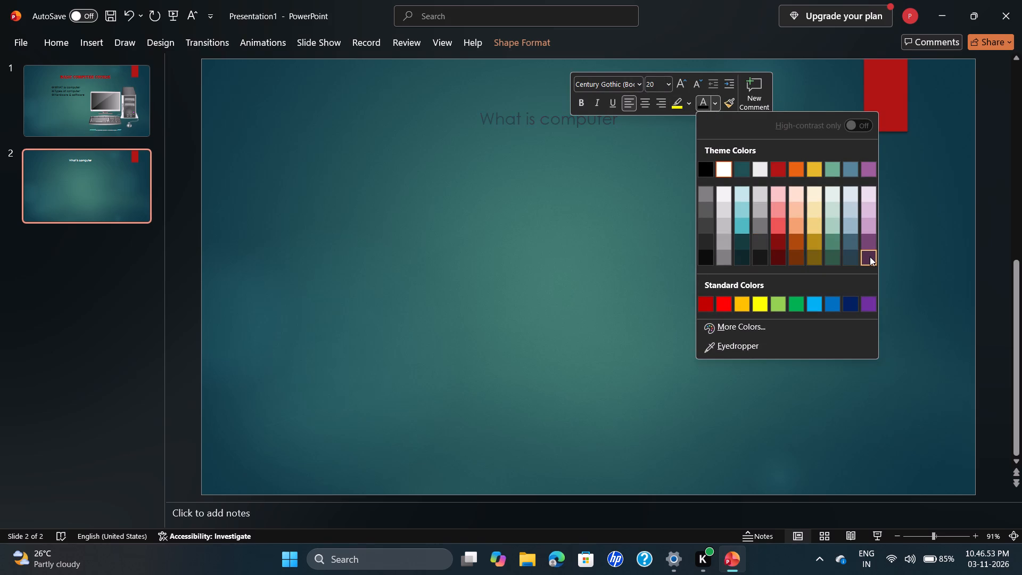
{"action": "left_click", "coordinate": [849, 307]}
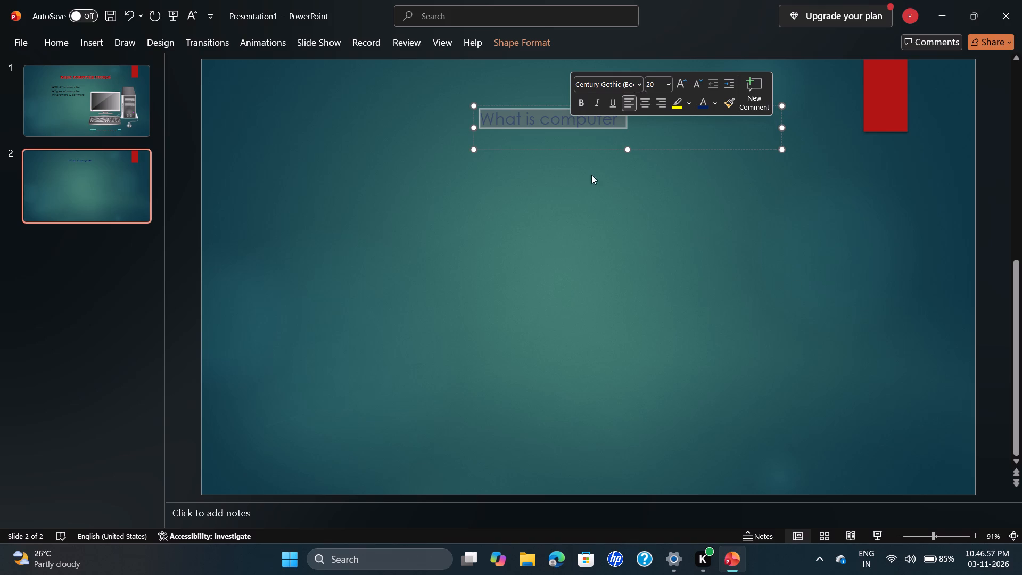
{"action": "left_click", "coordinate": [479, 225]}
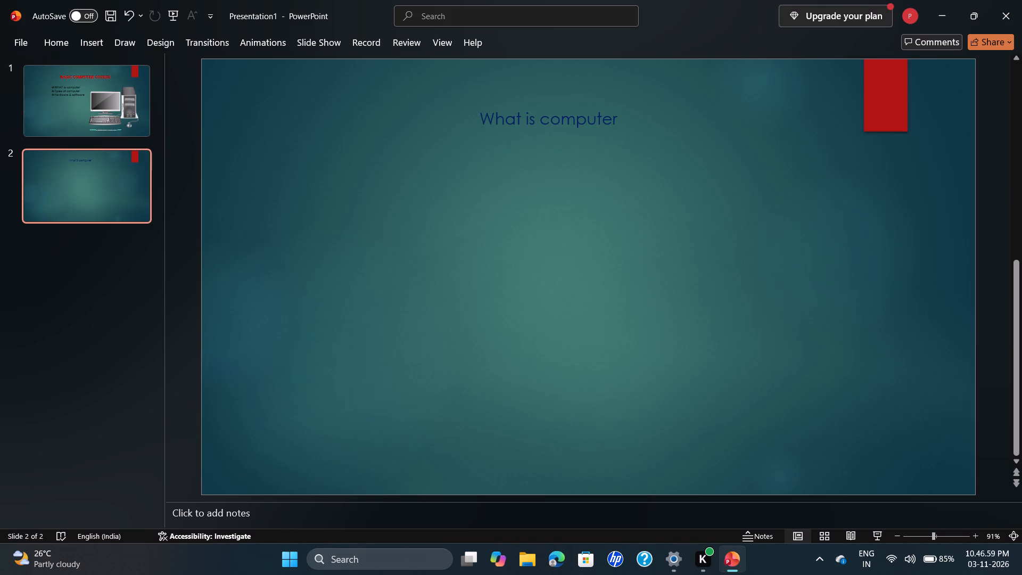
{"action": "double_click", "coordinate": [633, 120]}
{"action": "left_click", "coordinate": [614, 220]}
Draw a wide text box below the "What is computer" heading, spanning about two thirds of the slide's width.
{"action": "left_click", "coordinate": [54, 36]}
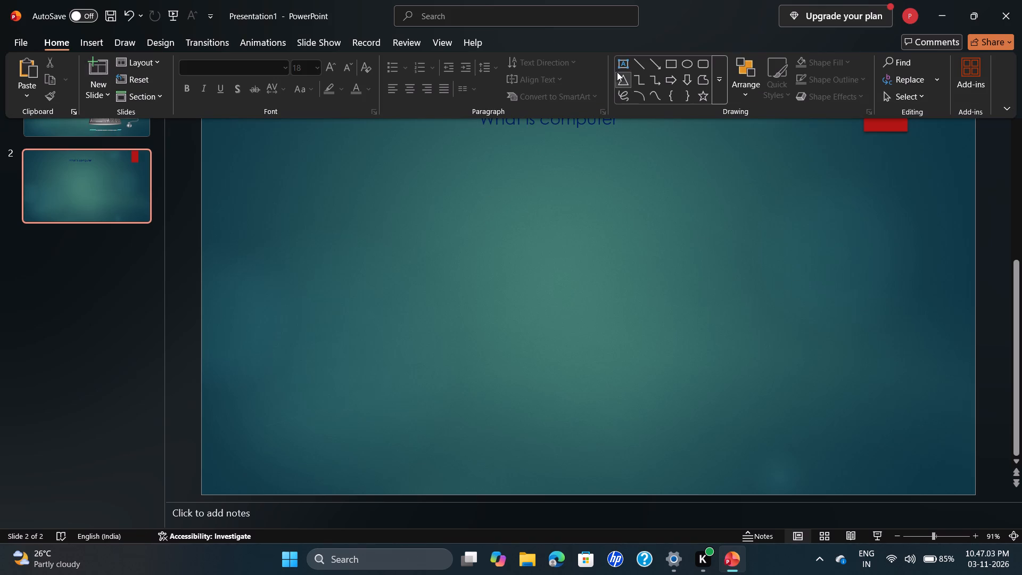
{"action": "left_click", "coordinate": [623, 65]}
{"action": "left_click_drag", "start_coordinate": [338, 164], "coordinate": [715, 219]}
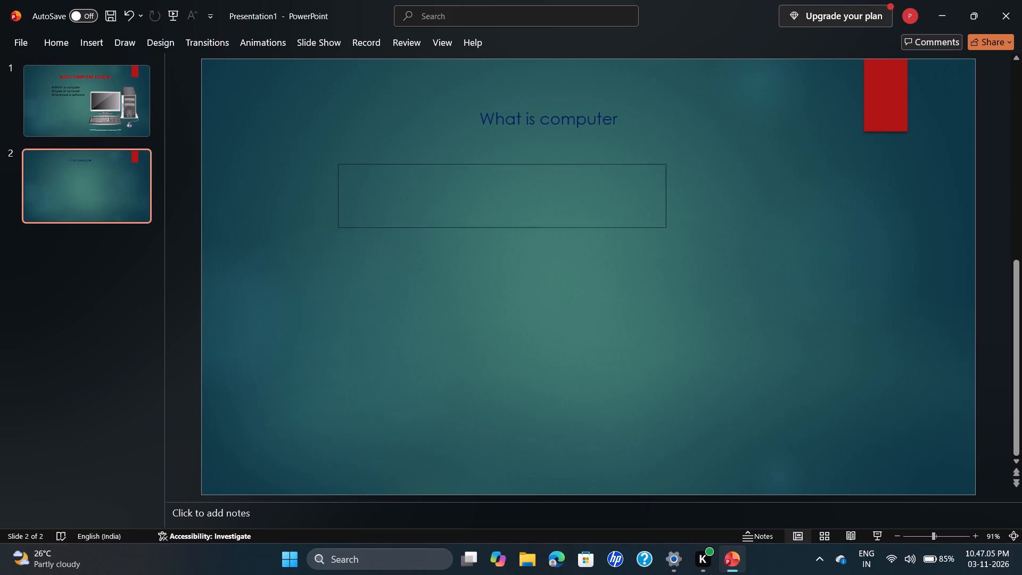
{"action": "left_click_drag", "start_coordinate": [715, 219], "coordinate": [840, 203]}
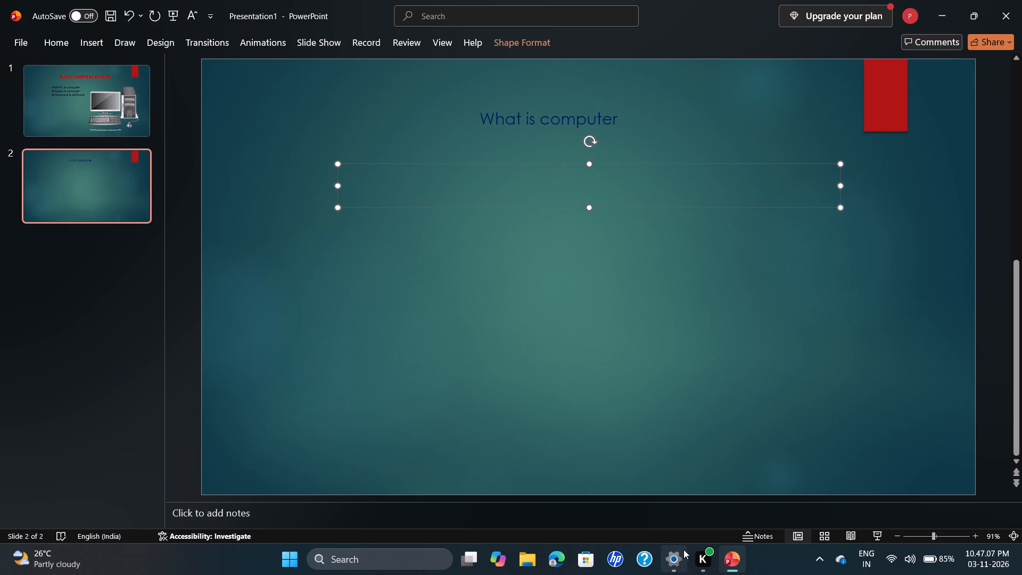
Open the Windows Start menu.
{"action": "left_click", "coordinate": [303, 558]}
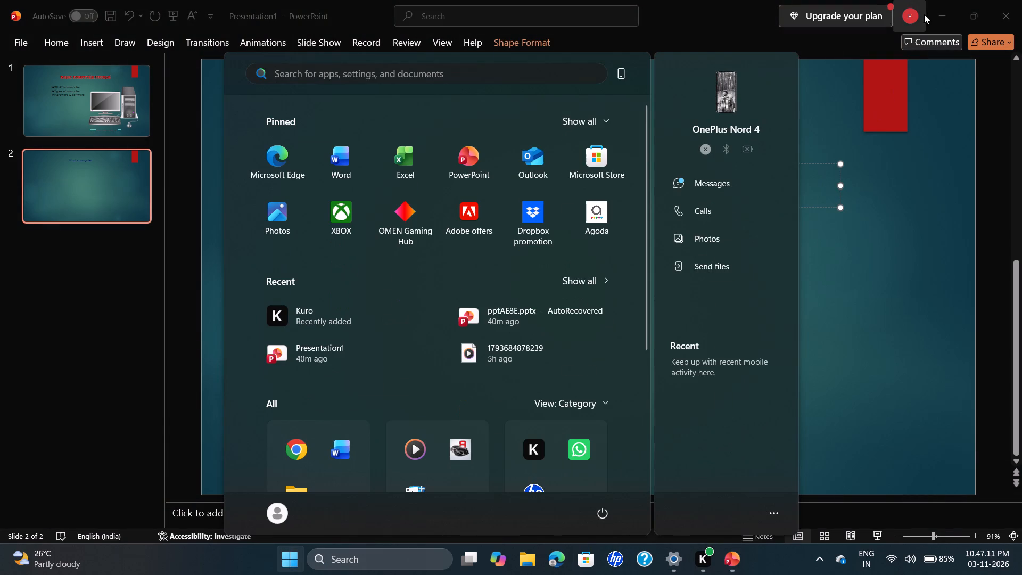
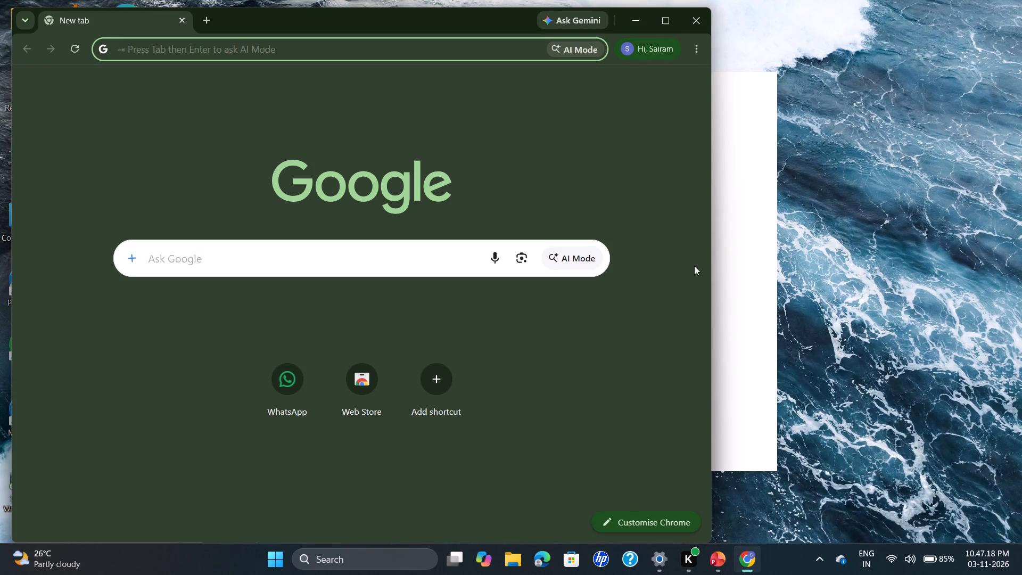
Maximise the Chrome window and search Google for "what is computer".
{"action": "left_click", "coordinate": [665, 18]}
{"action": "left_click", "coordinate": [362, 48]}
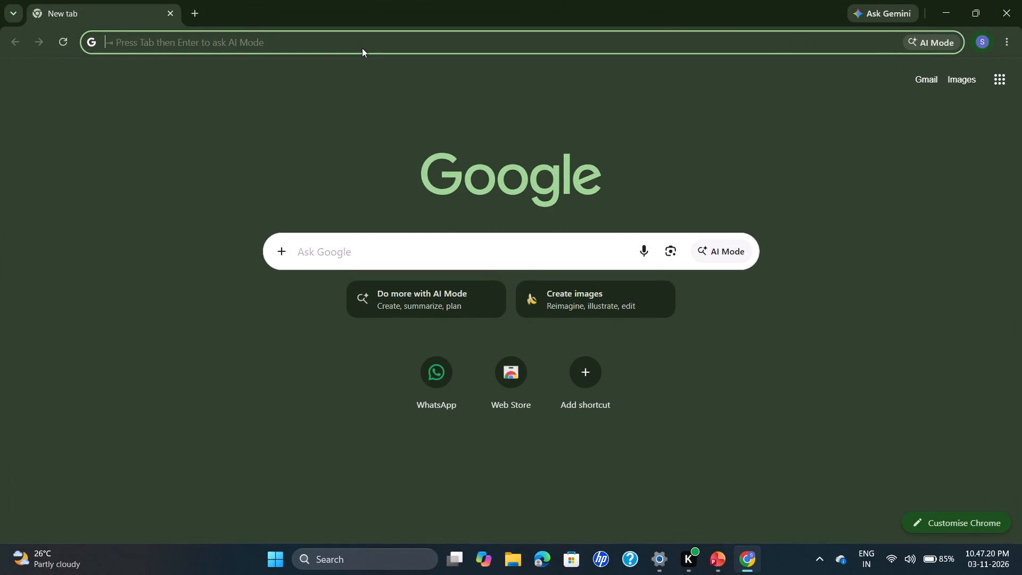
{"action": "type", "text": "what is computer"}
{"action": "key", "text": "Return"}
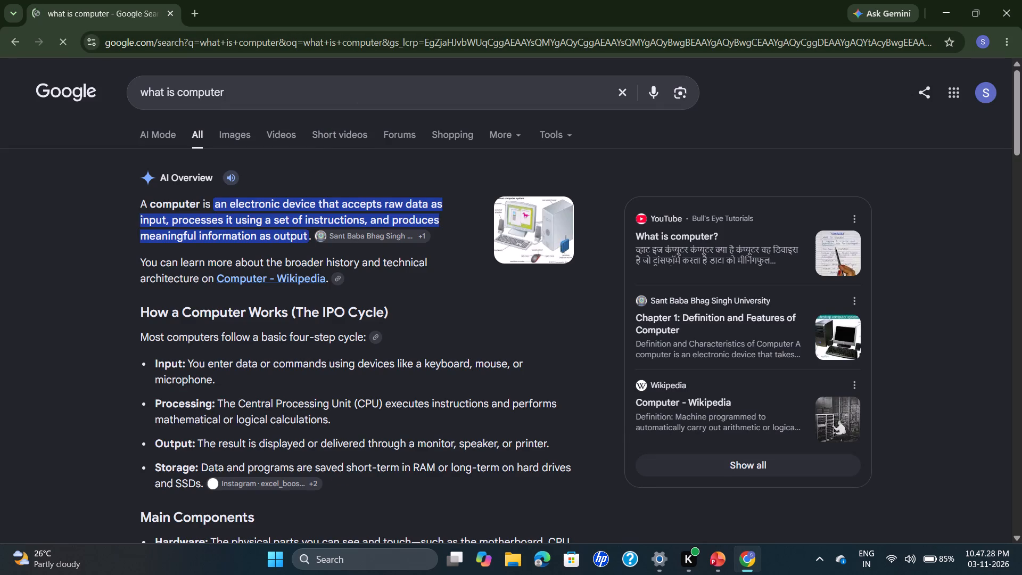
Copy the computer definition sentence from the AI Overview and paste it into the empty text box on the PowerPoint slide.
{"action": "left_click_drag", "start_coordinate": [142, 202], "coordinate": [311, 236]}
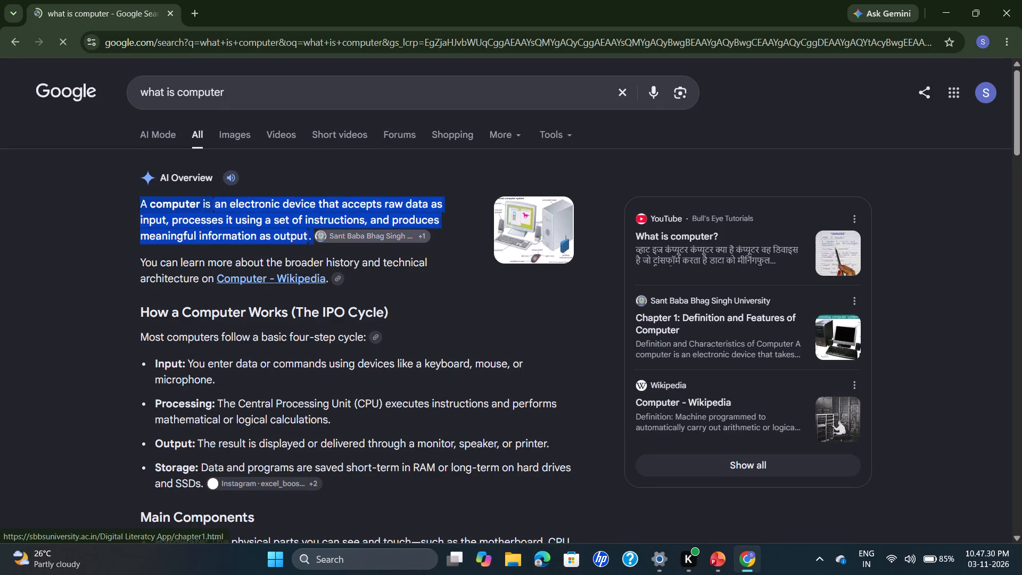
{"action": "left_click_drag", "start_coordinate": [311, 236], "coordinate": [311, 235]}
{"action": "key", "text": "ctrl+c"}
{"action": "left_click", "coordinate": [308, 235], "text": "ctrl"}
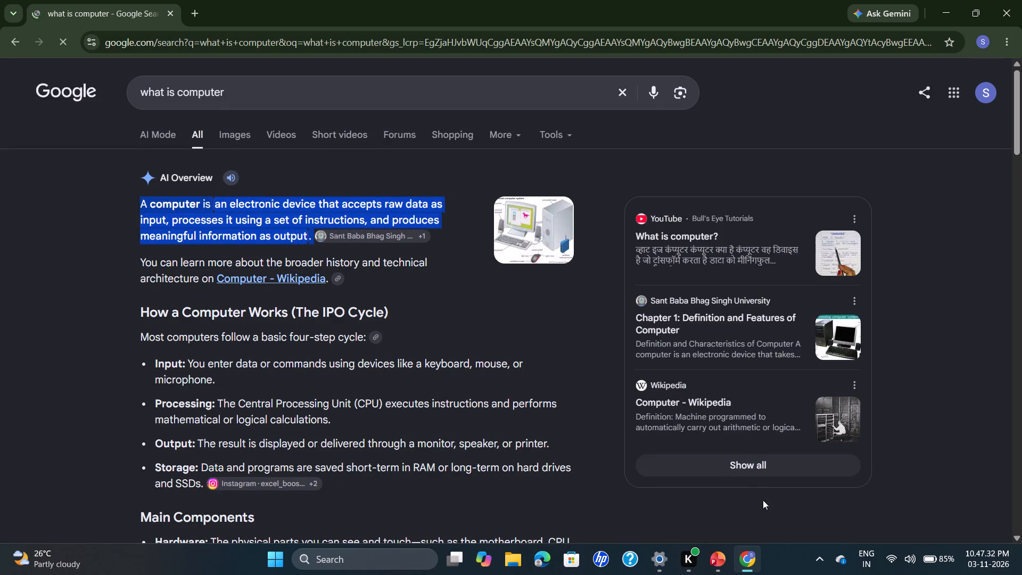
{"action": "left_click", "coordinate": [723, 569]}
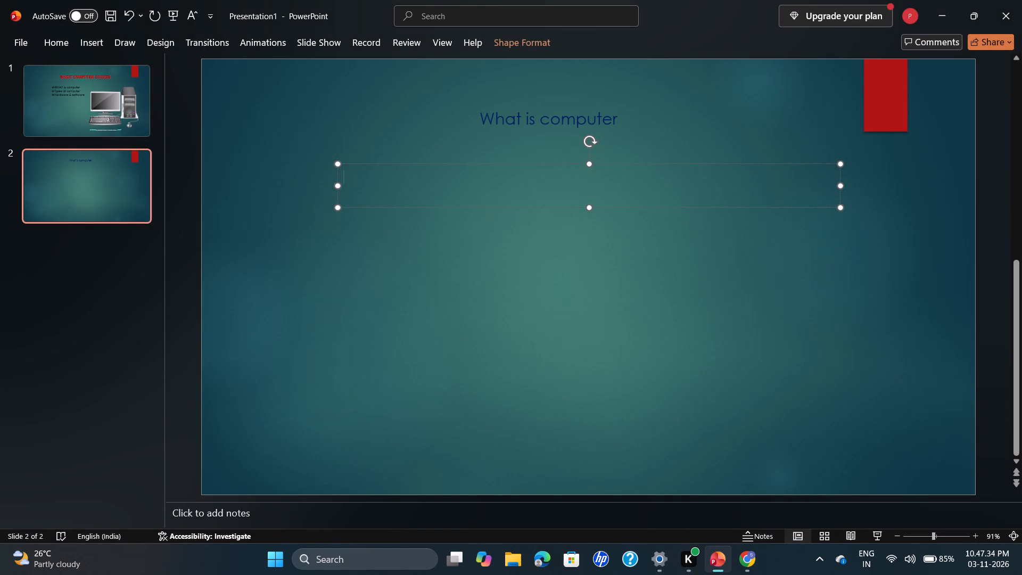
{"action": "key", "text": "ctrl+v"}
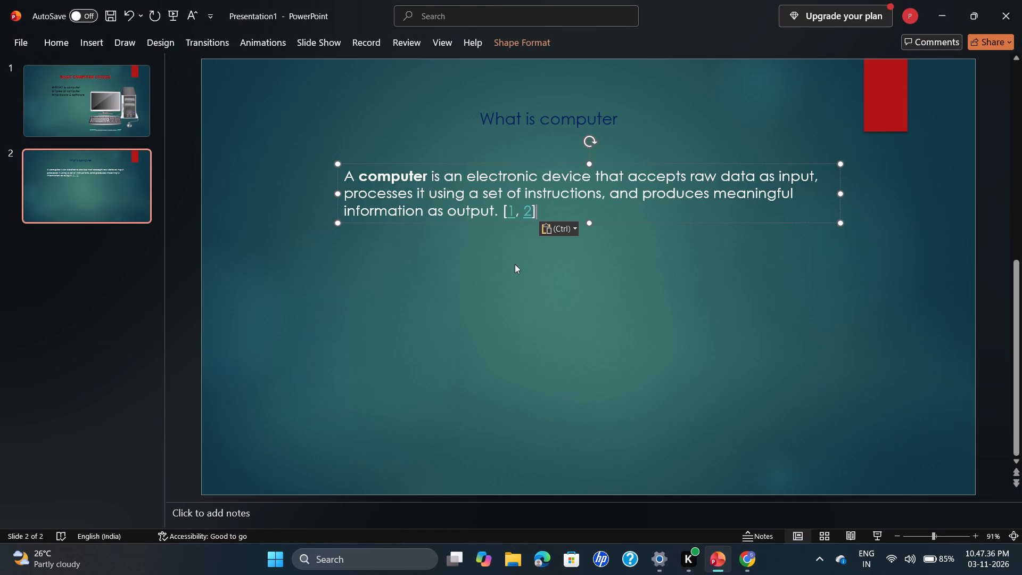
Delete the bracketed citation links "[1, 2]" from the end of the pasted definition.
{"action": "left_click", "coordinate": [541, 323]}
{"action": "left_click", "coordinate": [549, 204]}
{"action": "key", "text": "BackSpace"}
{"action": "key", "text": "BackSpace"}
{"action": "key", "text": "BackSpace"}
{"action": "key", "text": "BackSpace"}
{"action": "key", "text": "BackSpace"}
{"action": "key", "text": "BackSpace"}
{"action": "key", "text": "BackSpace"}
{"action": "key", "text": "BackSpace"}
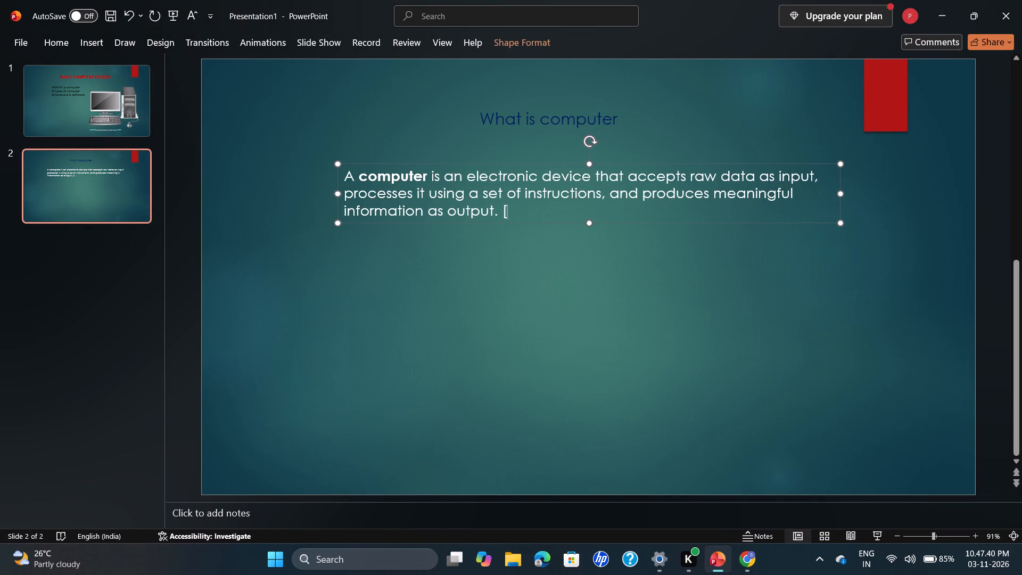
{"action": "key", "text": "BackSpace"}
Set the font of the whole definition paragraph to Bahnschrift.
{"action": "left_click", "coordinate": [481, 286]}
{"action": "left_click", "coordinate": [349, 175]}
{"action": "left_click_drag", "start_coordinate": [349, 175], "coordinate": [579, 220]}
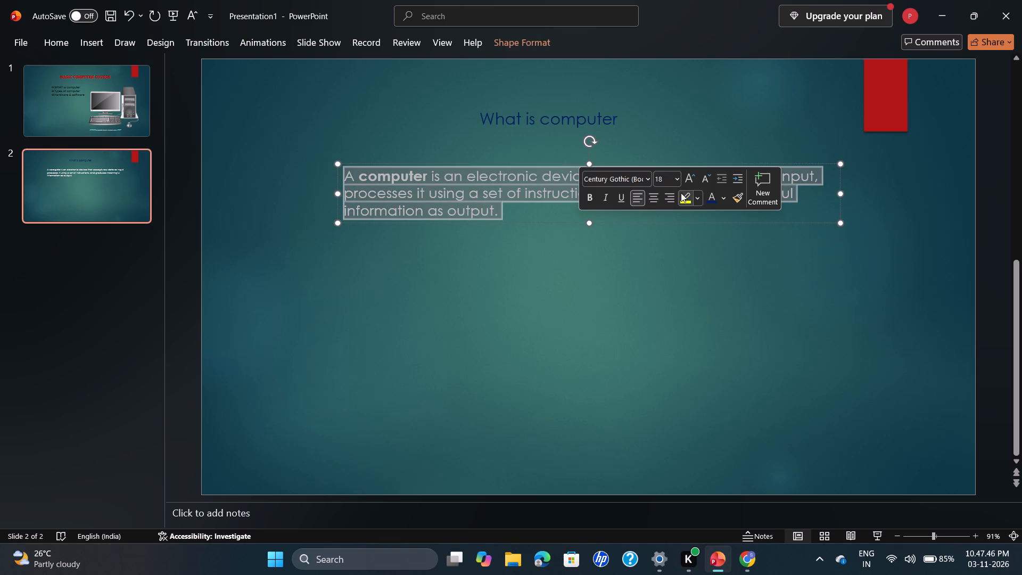
{"action": "left_click", "coordinate": [649, 182]}
{"action": "left_click", "coordinate": [635, 277]}
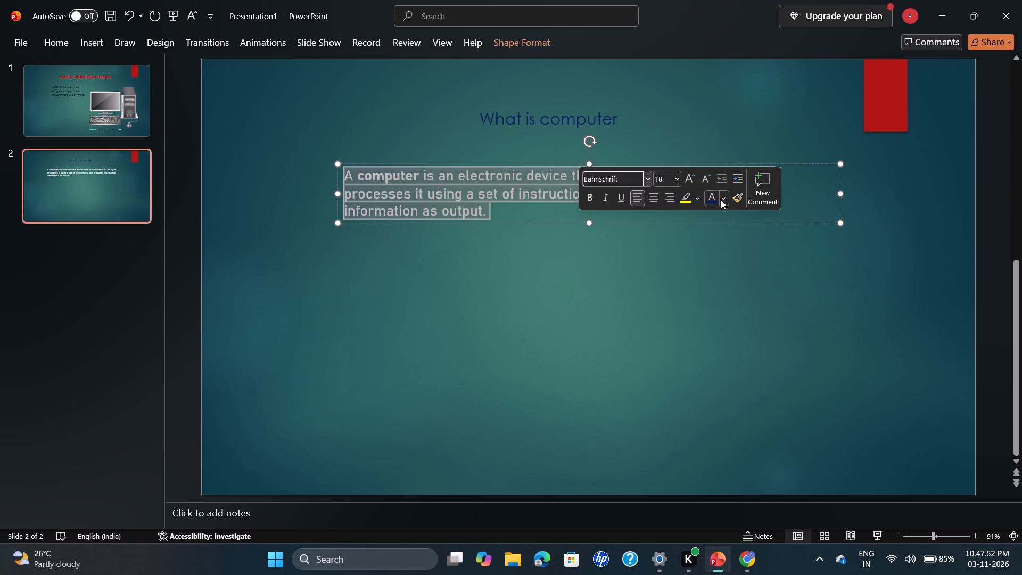
Colour the definition paragraph's text black.
{"action": "left_click", "coordinate": [721, 200]}
{"action": "left_click", "coordinate": [719, 267]}
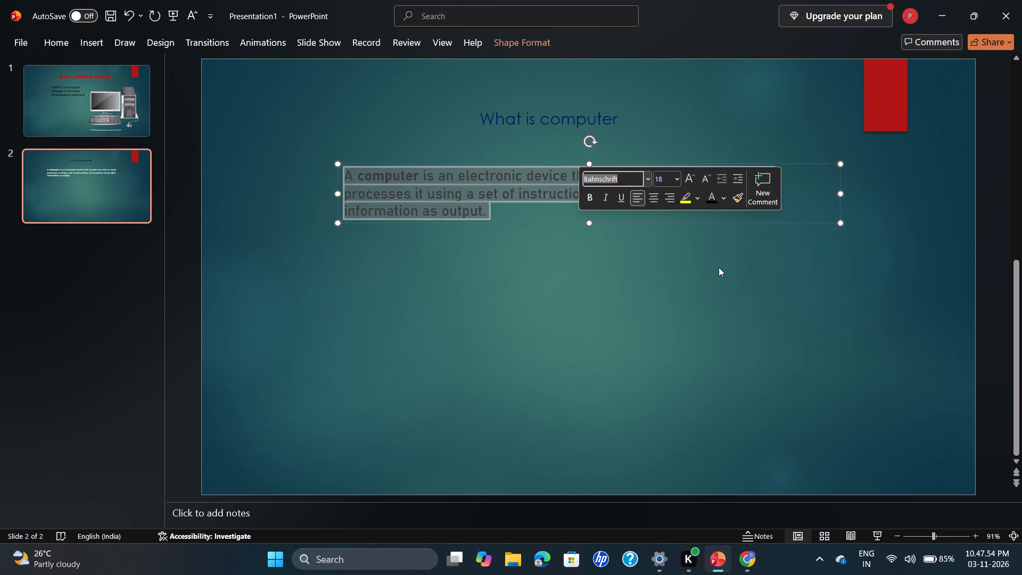
{"action": "left_click", "coordinate": [660, 280]}
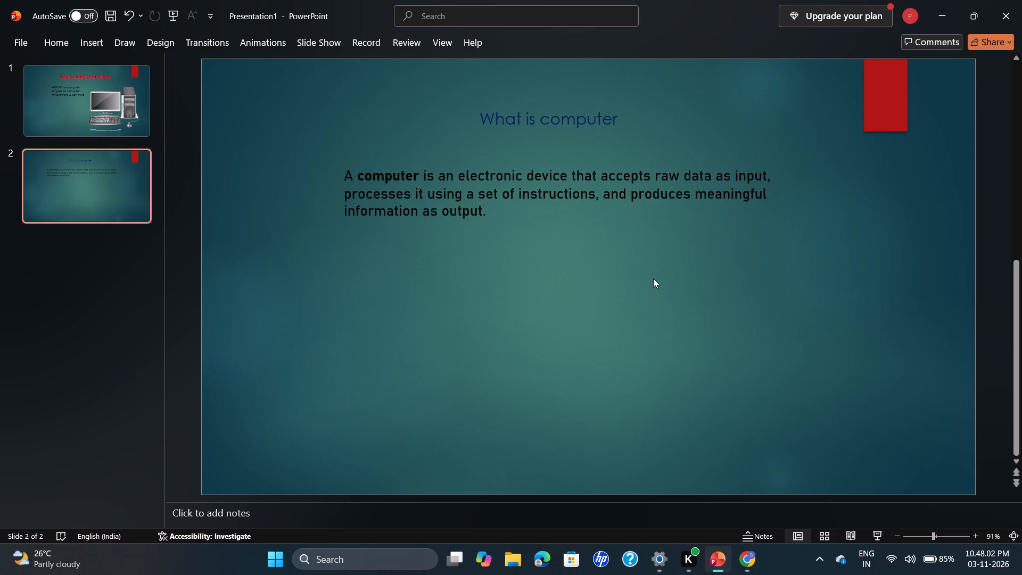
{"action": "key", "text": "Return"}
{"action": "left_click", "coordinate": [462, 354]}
Search the online pictures for "computer" and insert the dark photo of a monitor on a desk with a lit lamp.
{"action": "left_click", "coordinate": [95, 42]}
{"action": "left_click", "coordinate": [100, 94]}
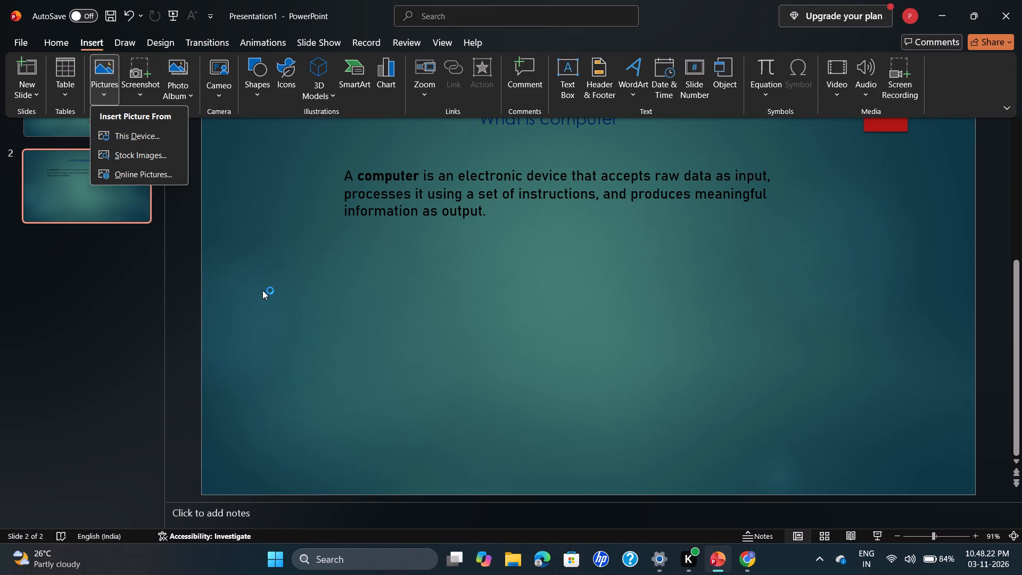
{"action": "left_click", "coordinate": [148, 174]}
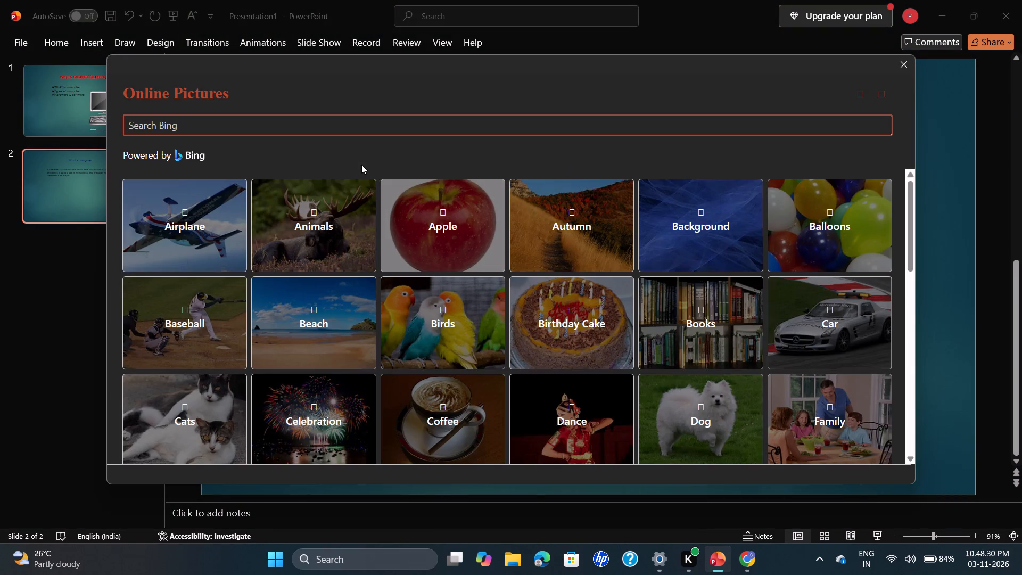
{"action": "type", "text": "computer"}
{"action": "key", "text": "Return"}
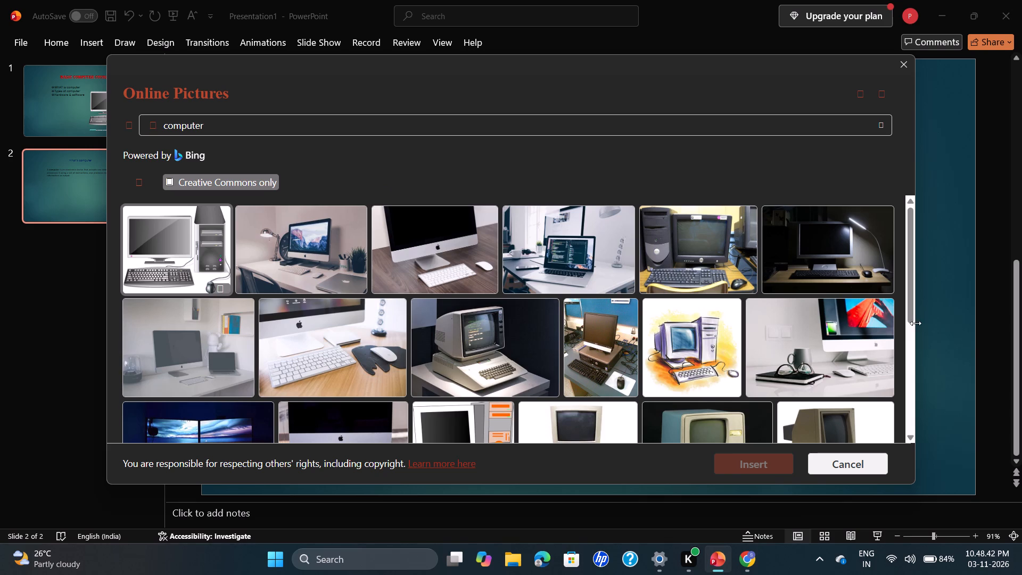
{"action": "left_click", "coordinate": [811, 272]}
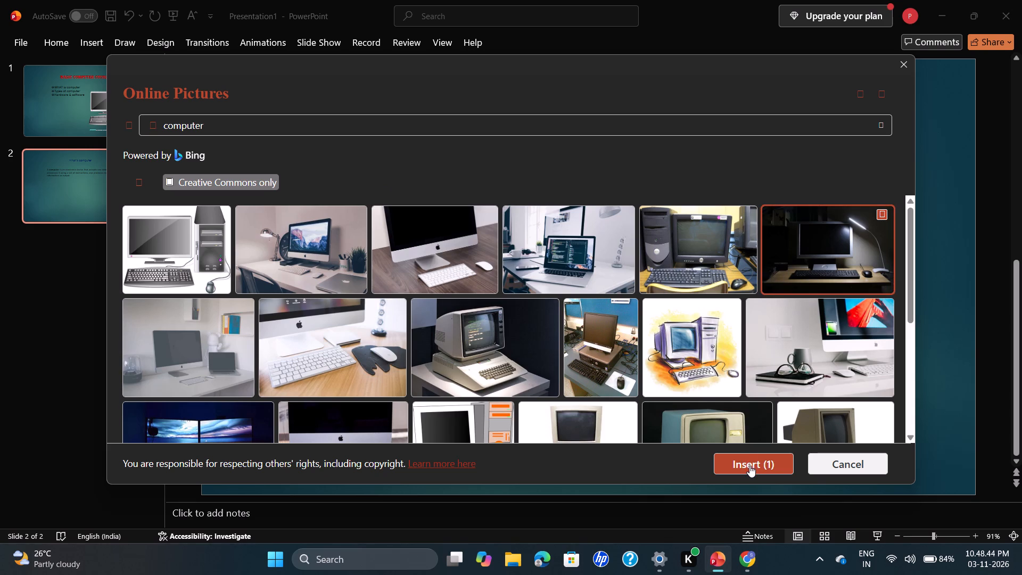
{"action": "left_click", "coordinate": [749, 465]}
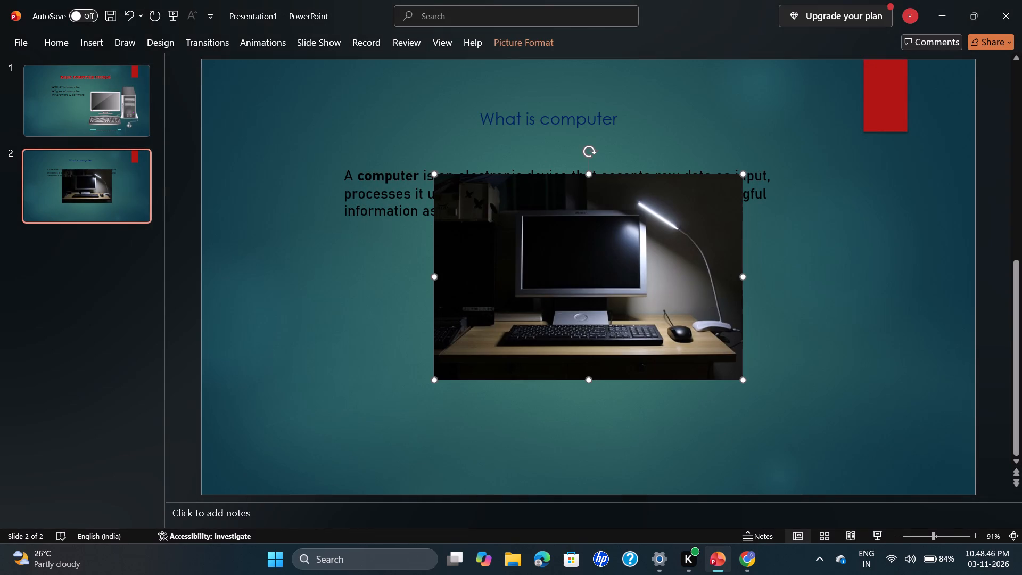
Resize the desk photo vertically so its top edge sits below the definition text and its bottom edge extends lower on the slide.
{"action": "left_click_drag", "start_coordinate": [590, 176], "coordinate": [677, 254]}
{"action": "left_click_drag", "start_coordinate": [677, 252], "coordinate": [677, 246]}
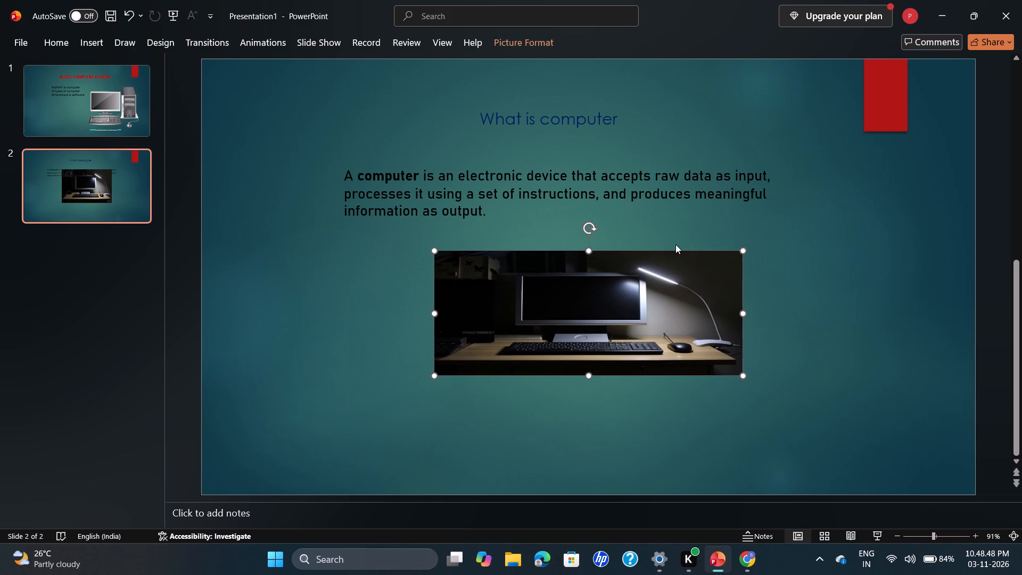
{"action": "left_click_drag", "start_coordinate": [592, 376], "coordinate": [599, 418]}
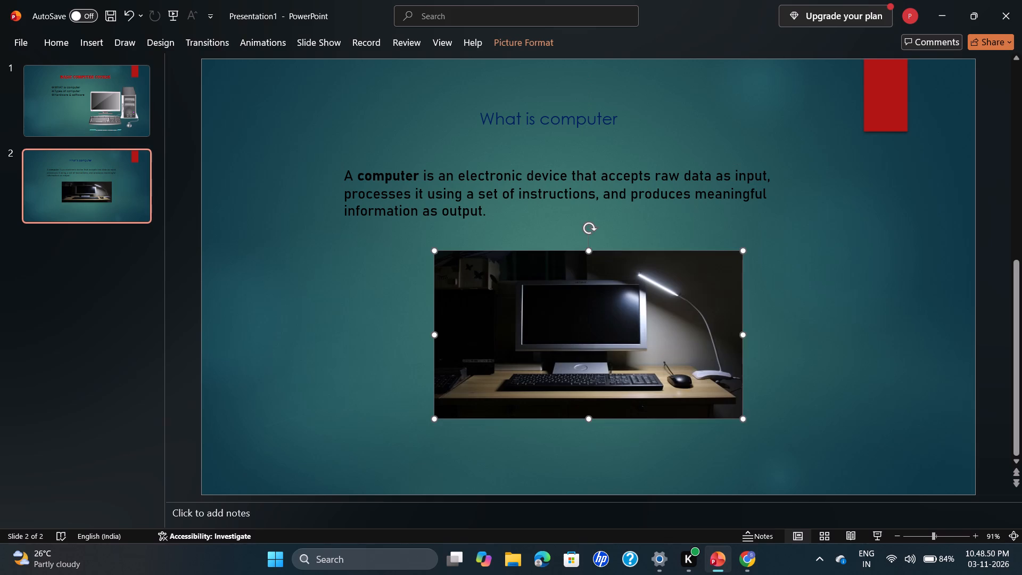
{"action": "left_click", "coordinate": [839, 396]}
Move the desk photo to the right half of the slide, just below the definition text.
{"action": "left_click_drag", "start_coordinate": [463, 333], "coordinate": [532, 338]}
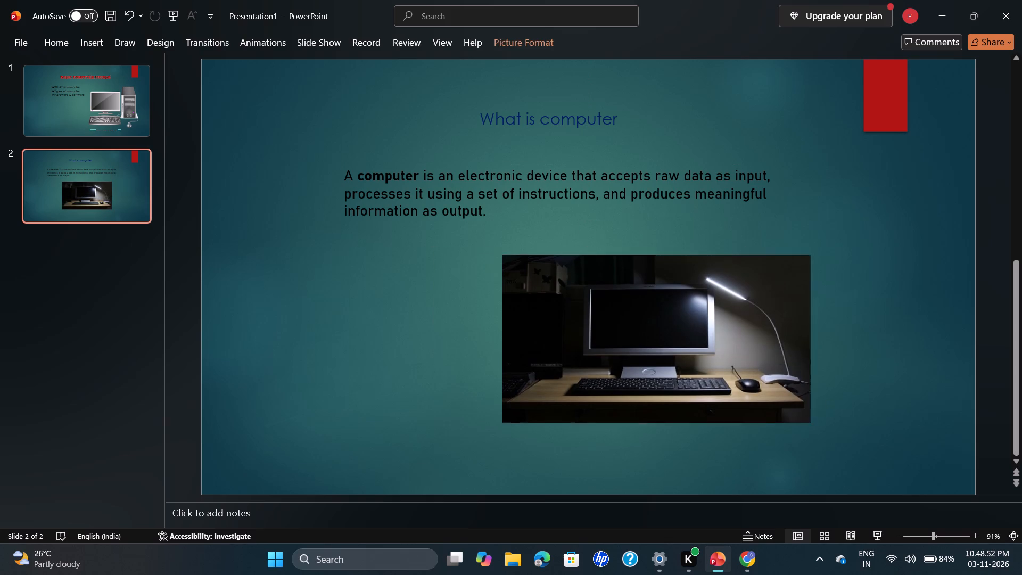
{"action": "left_click_drag", "start_coordinate": [532, 338], "coordinate": [580, 315]}
{"action": "left_click", "coordinate": [689, 441]}
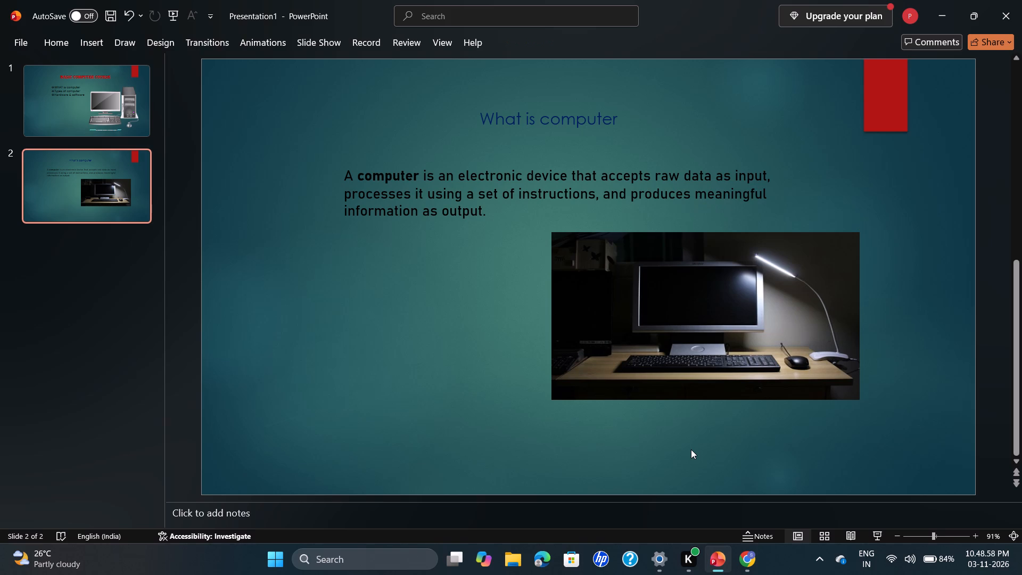
{"action": "left_click", "coordinate": [688, 460]}
Add a new blank slide after slide 2.
{"action": "right_click", "coordinate": [130, 234]}
{"action": "left_click", "coordinate": [171, 287]}
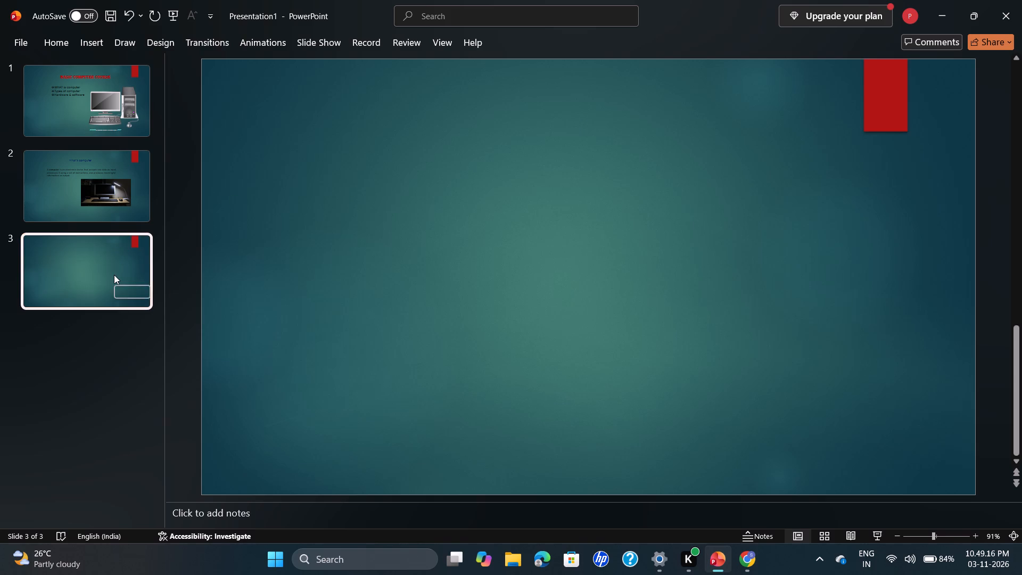
{"action": "left_click", "coordinate": [481, 100]}
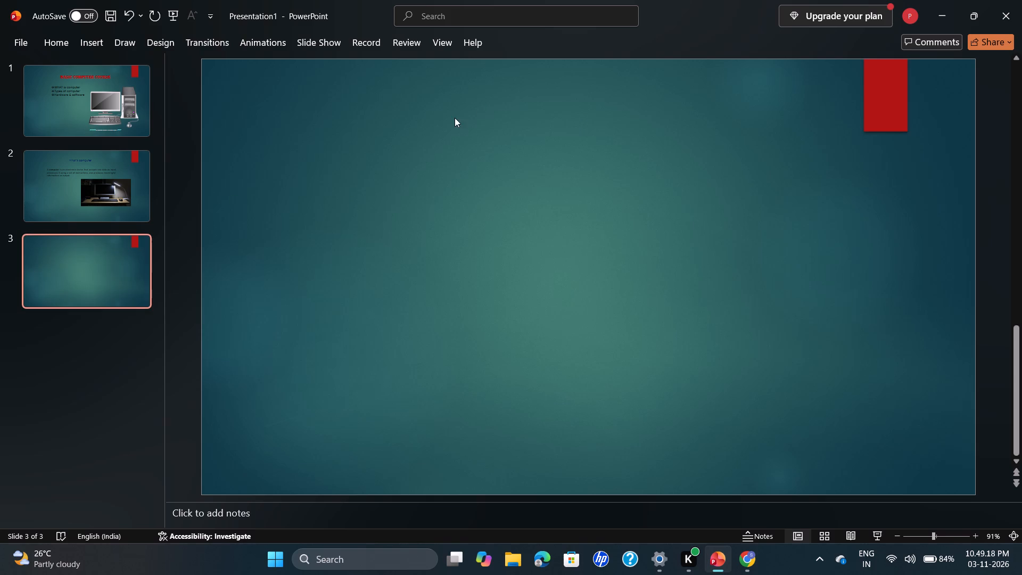
Draw a text box near the top of slide 3, spanning a little over two fifths of the slide's width.
{"action": "left_click", "coordinate": [67, 42]}
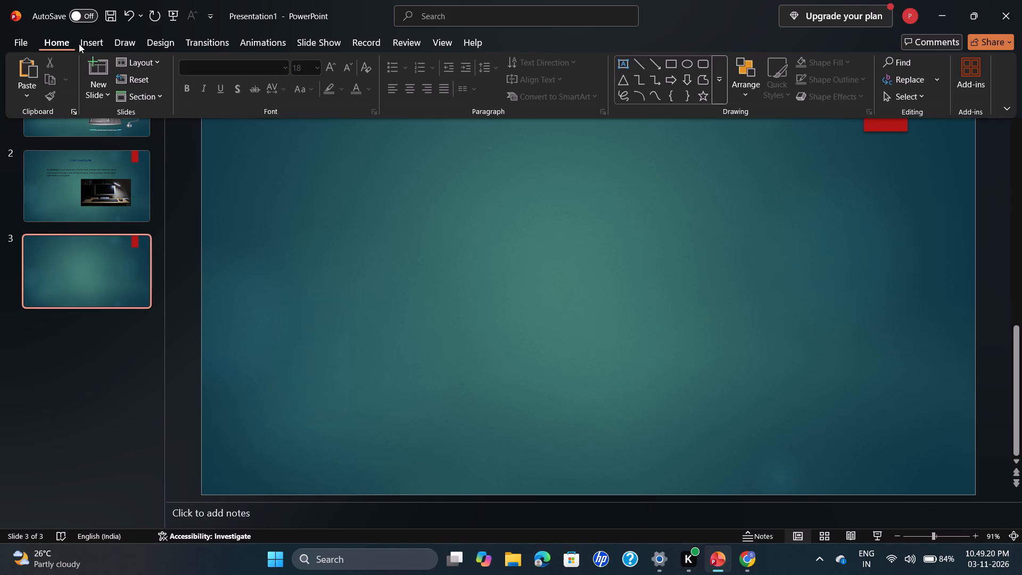
{"action": "left_click", "coordinate": [623, 60]}
{"action": "left_click_drag", "start_coordinate": [383, 102], "coordinate": [712, 139]}
{"action": "left_click", "coordinate": [413, 117]}
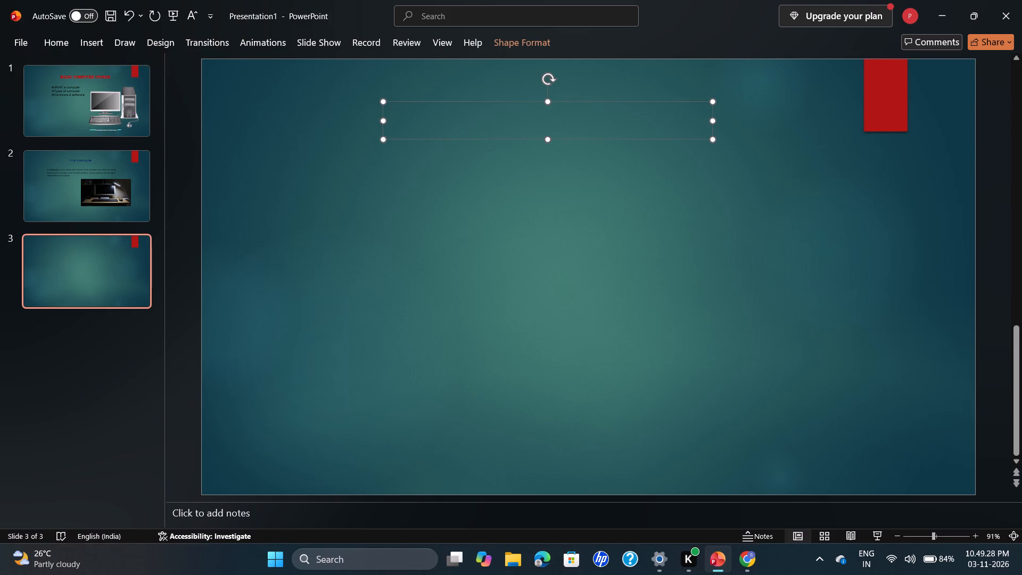
Enter the heading "Type of computer" in the text box on slide 3.
{"action": "type", "text": "typre"}
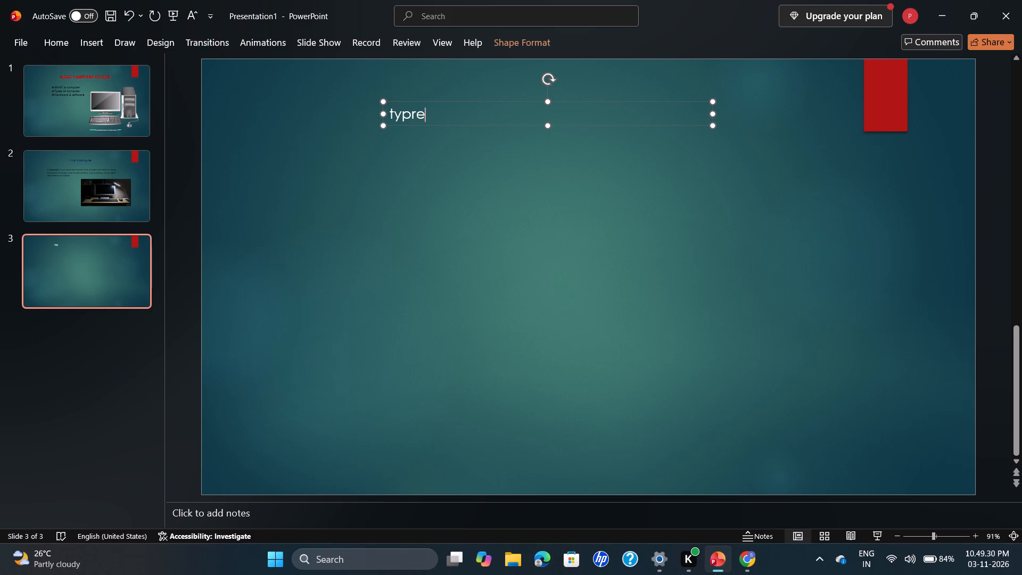
{"action": "key", "text": "space"}
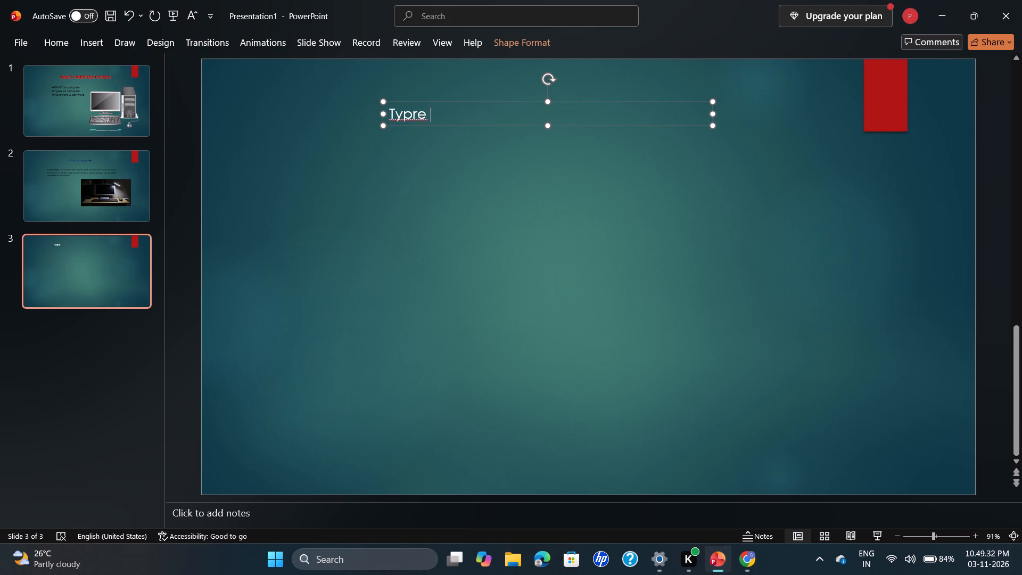
{"action": "key", "text": "BackSpace"}
{"action": "key", "text": "BackSpace"}
{"action": "key", "text": "BackSpace"}
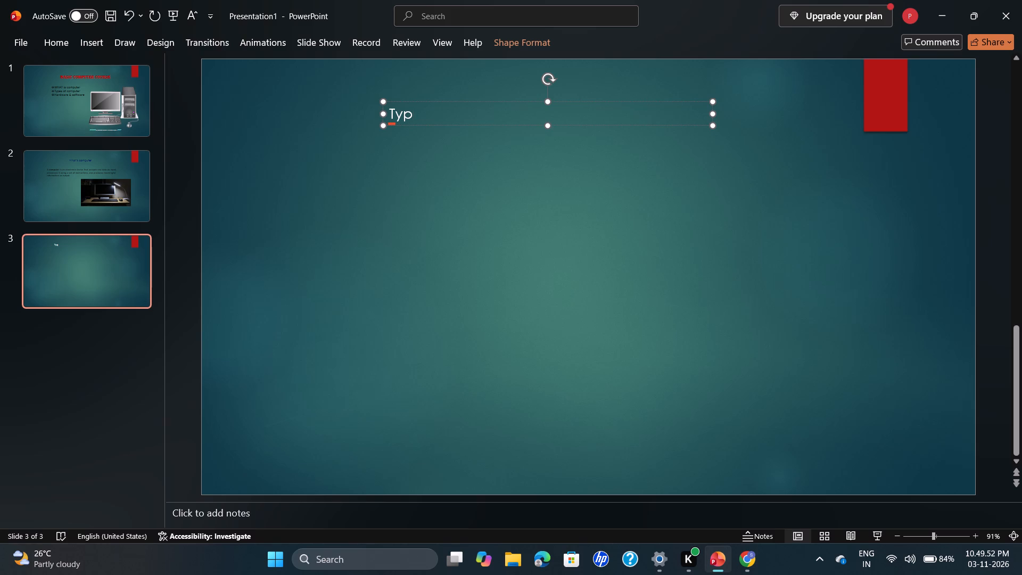
{"action": "type", "text": "e"}
{"action": "key", "text": "space"}
{"action": "type", "text": "of"}
{"action": "key", "text": "space"}
{"action": "type", "text": "computer"}
{"action": "key", "text": "space"}
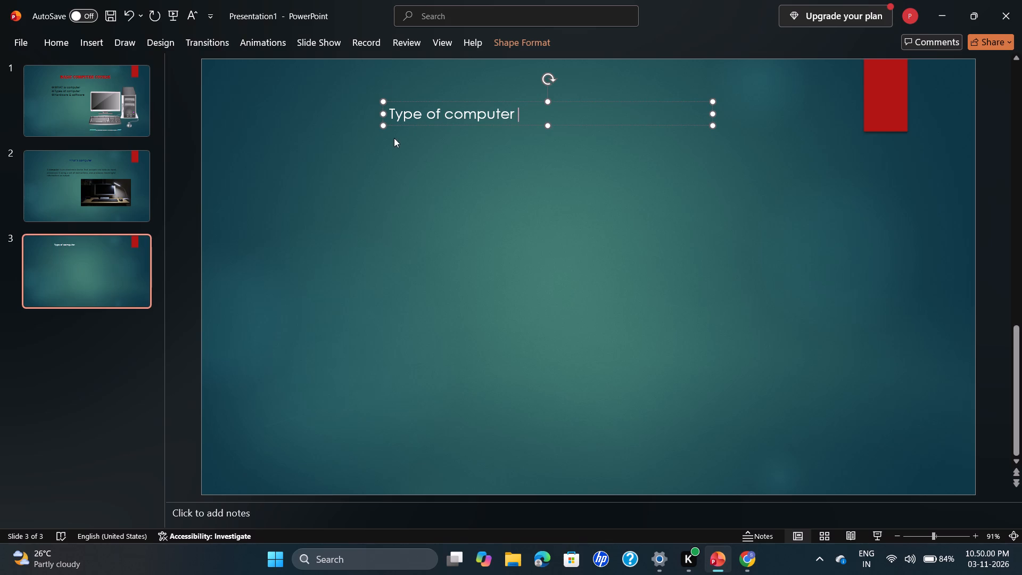
Format the "Type of computer" heading on slide 3 with font size 32 and the theme's dark red colour.
{"action": "left_click_drag", "start_coordinate": [392, 113], "coordinate": [531, 113]}
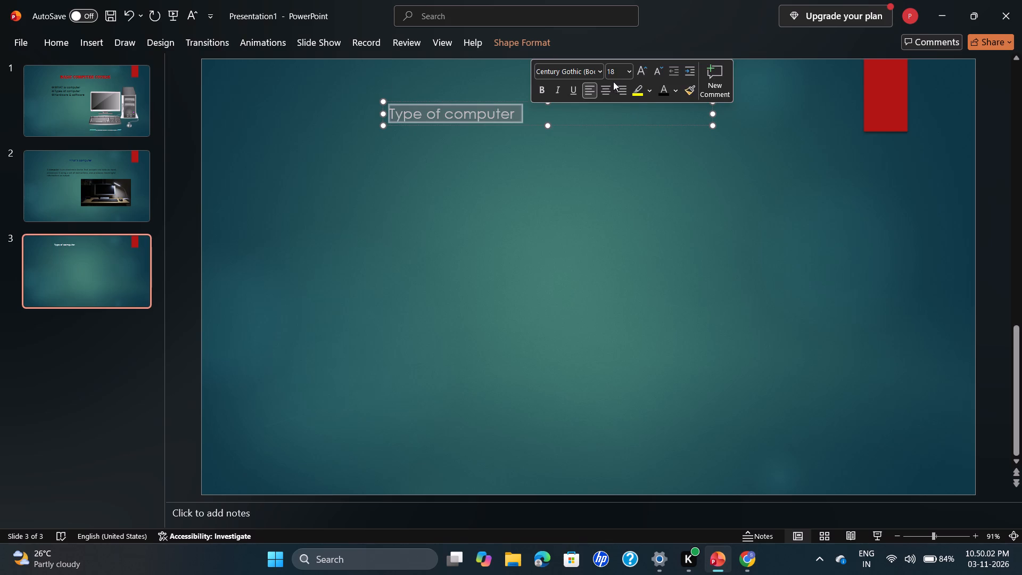
{"action": "left_click", "coordinate": [629, 73]}
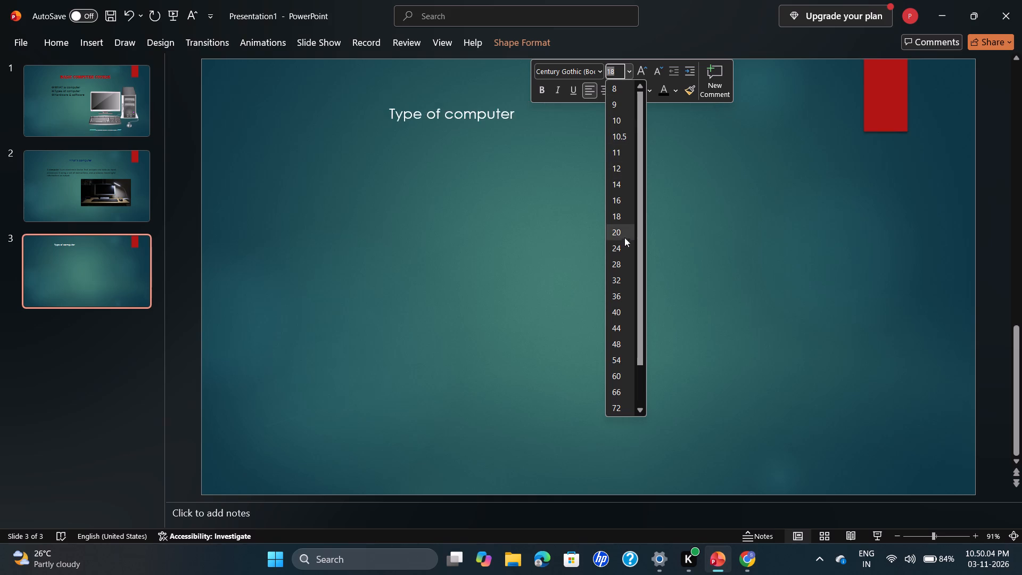
{"action": "left_click", "coordinate": [622, 276]}
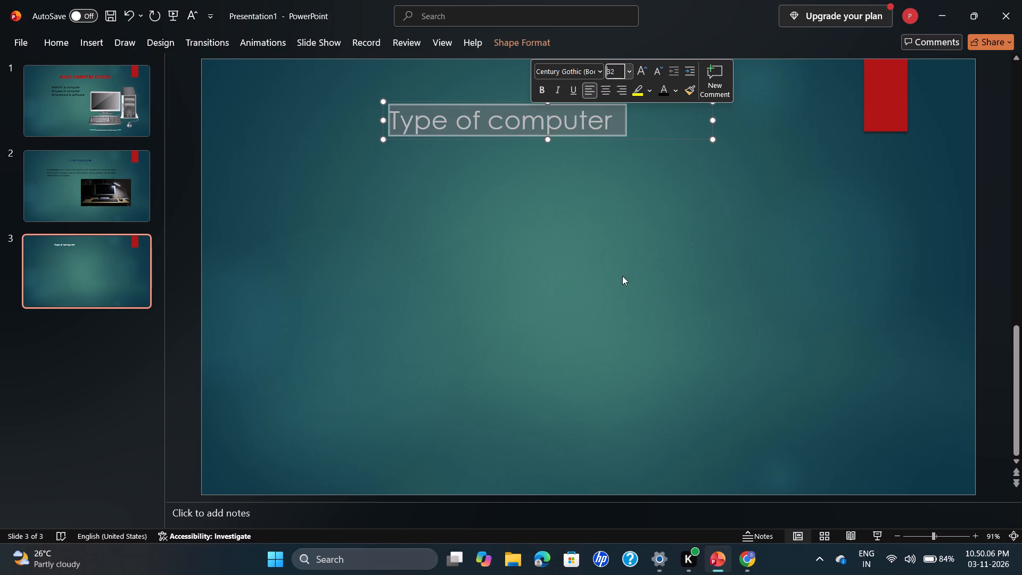
{"action": "left_click", "coordinate": [671, 92]}
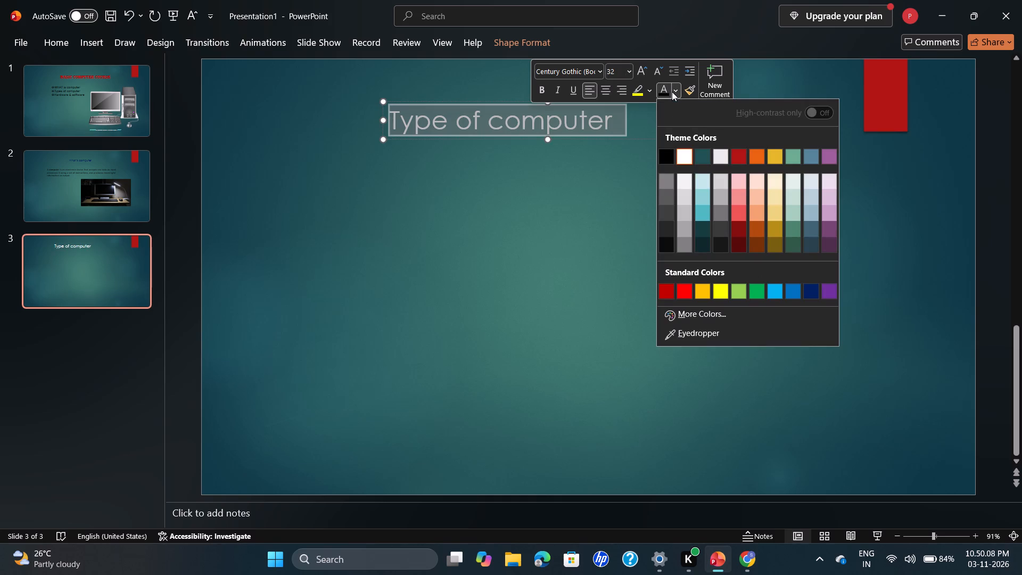
{"action": "left_click", "coordinate": [739, 161]}
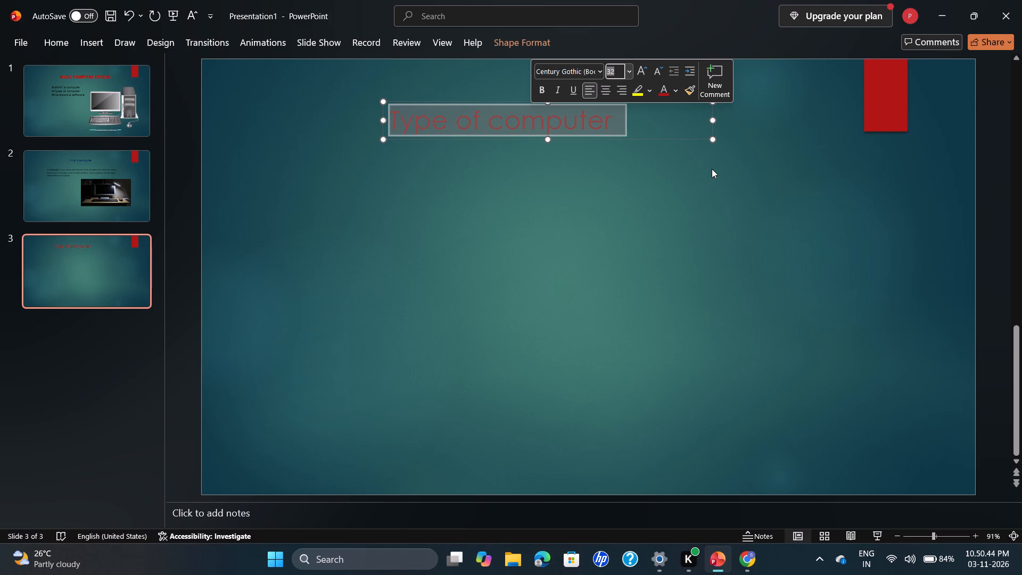
{"action": "left_click", "coordinate": [686, 176]}
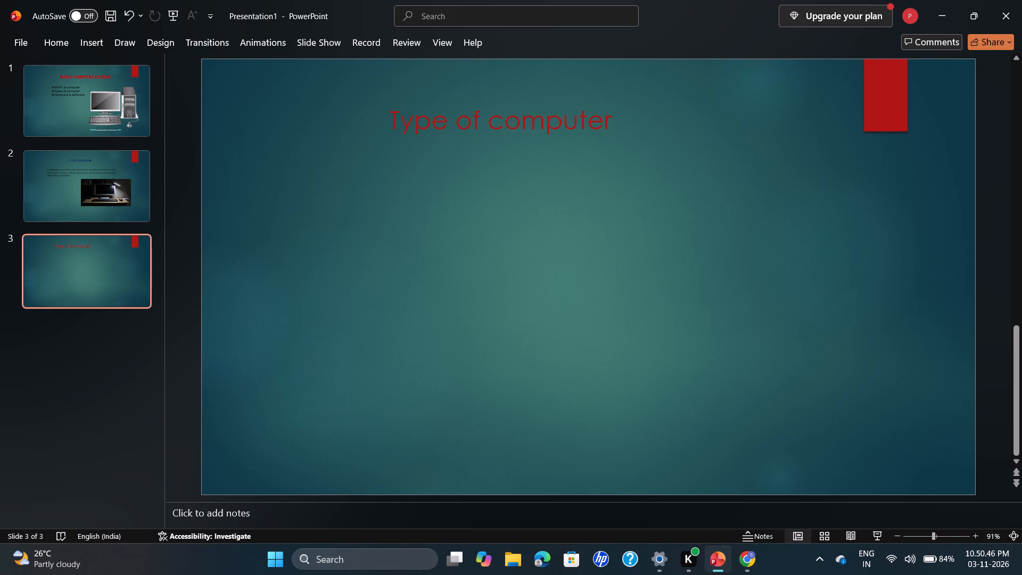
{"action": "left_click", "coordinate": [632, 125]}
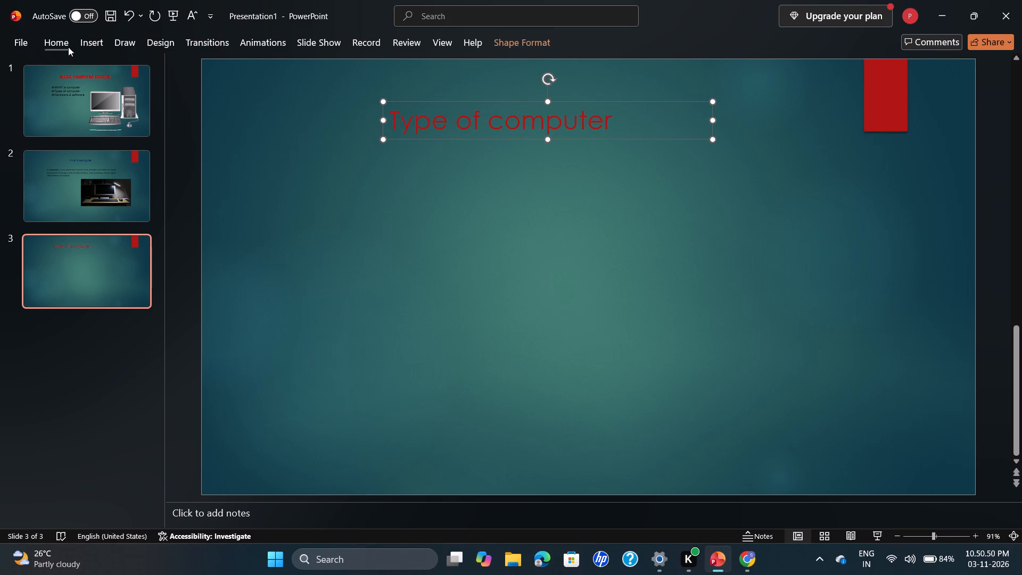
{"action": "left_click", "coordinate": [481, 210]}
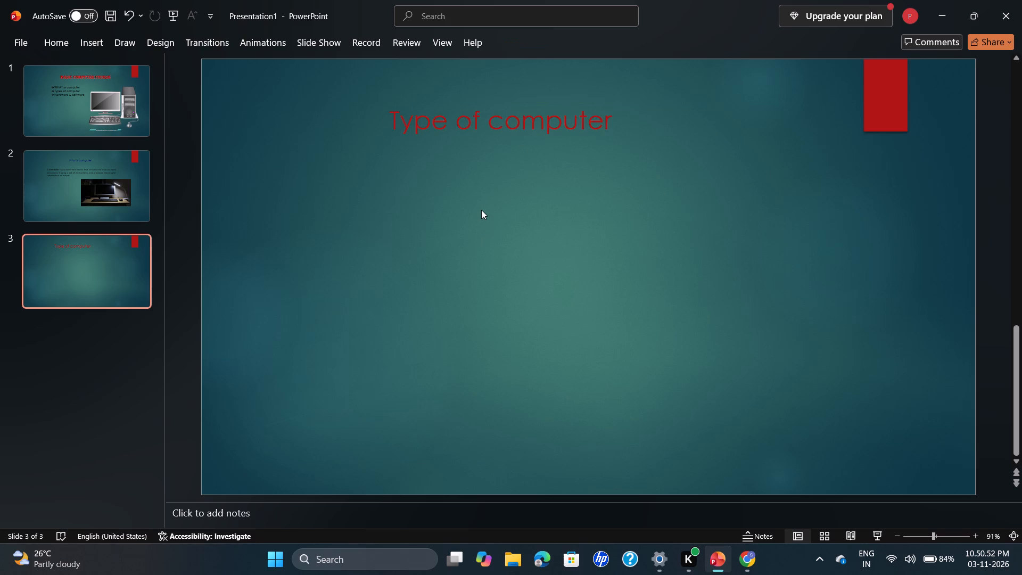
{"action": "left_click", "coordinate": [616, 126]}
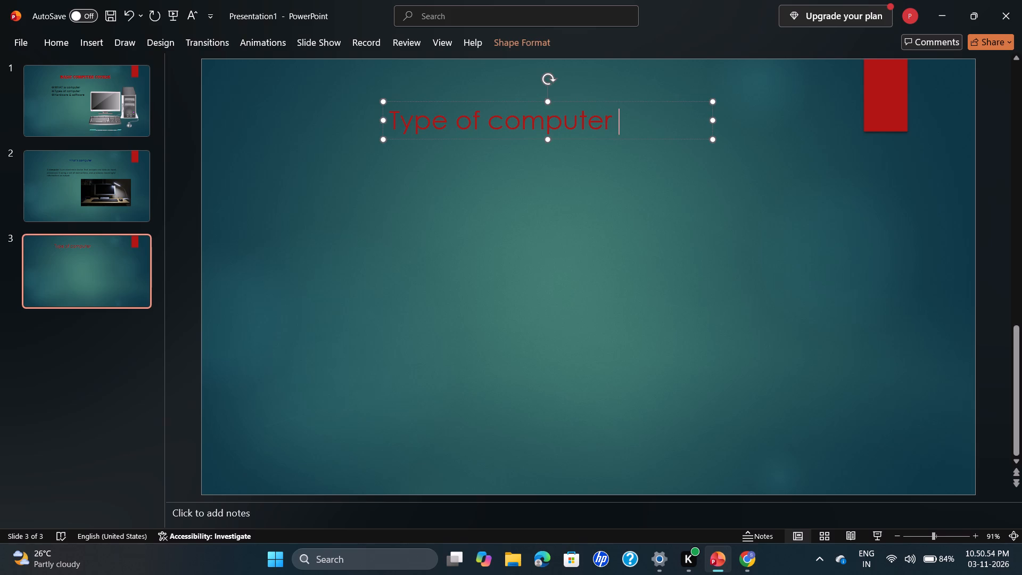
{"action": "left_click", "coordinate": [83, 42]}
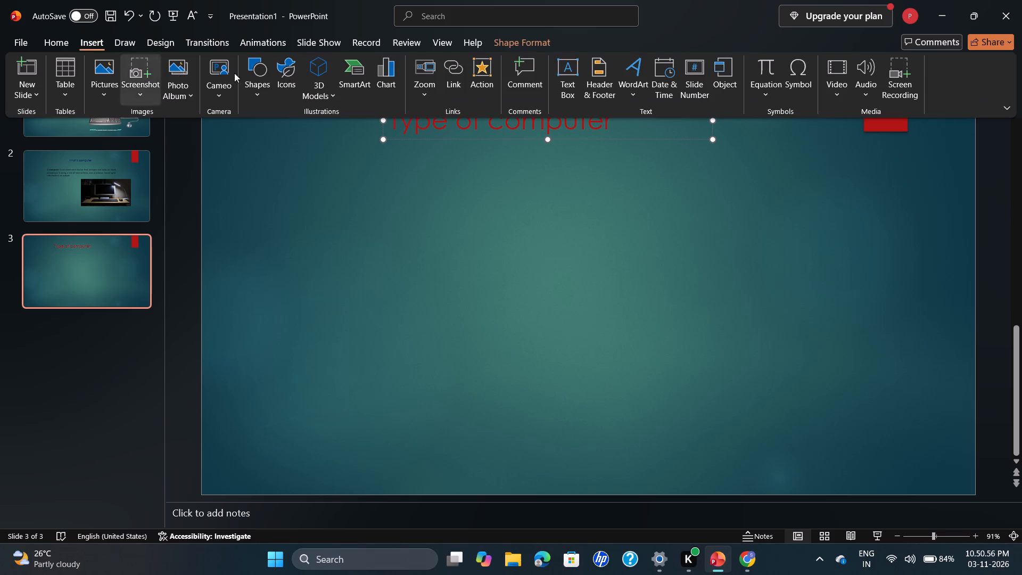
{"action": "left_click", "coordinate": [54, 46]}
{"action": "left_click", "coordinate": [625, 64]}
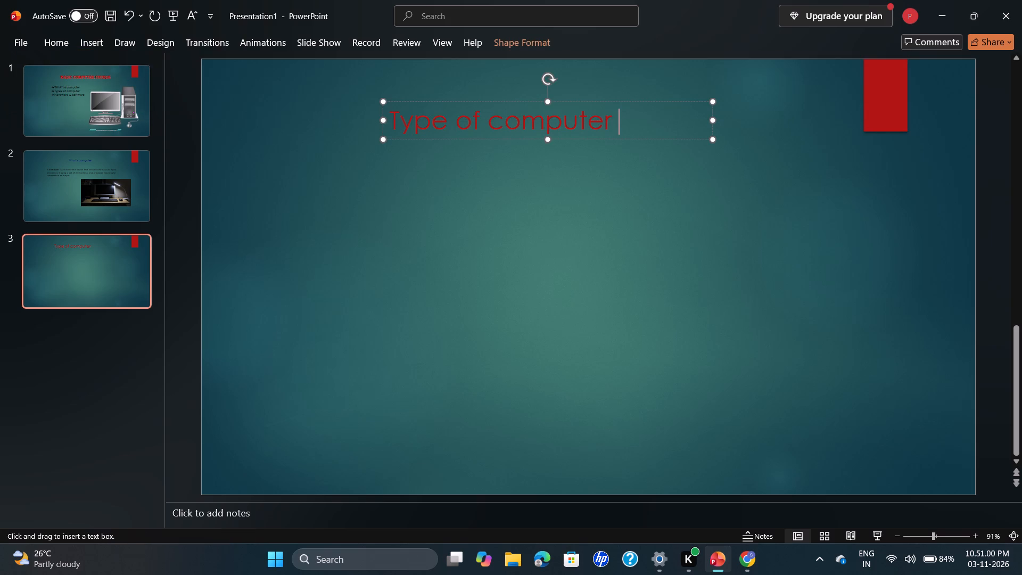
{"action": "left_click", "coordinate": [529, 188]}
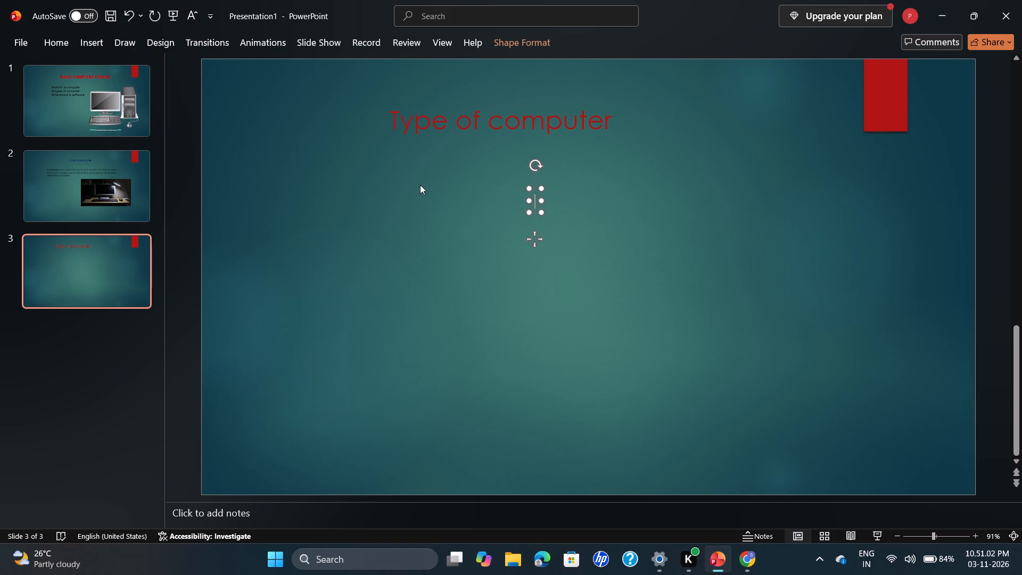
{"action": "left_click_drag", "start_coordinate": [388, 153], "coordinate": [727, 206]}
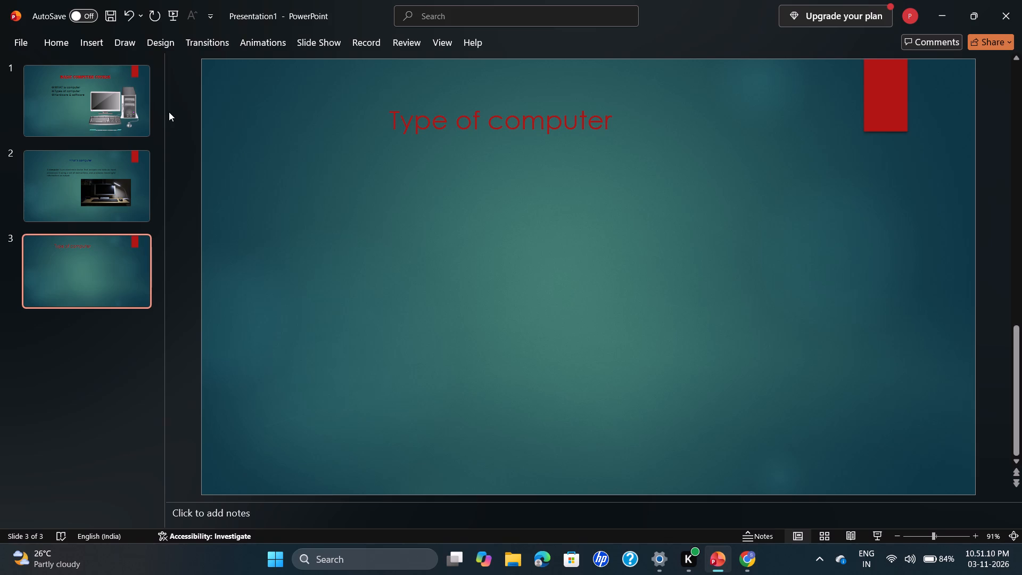
Draw a text box just below the slide 3 heading, spanning a little over half of the slide's width.
{"action": "left_click", "coordinate": [73, 46]}
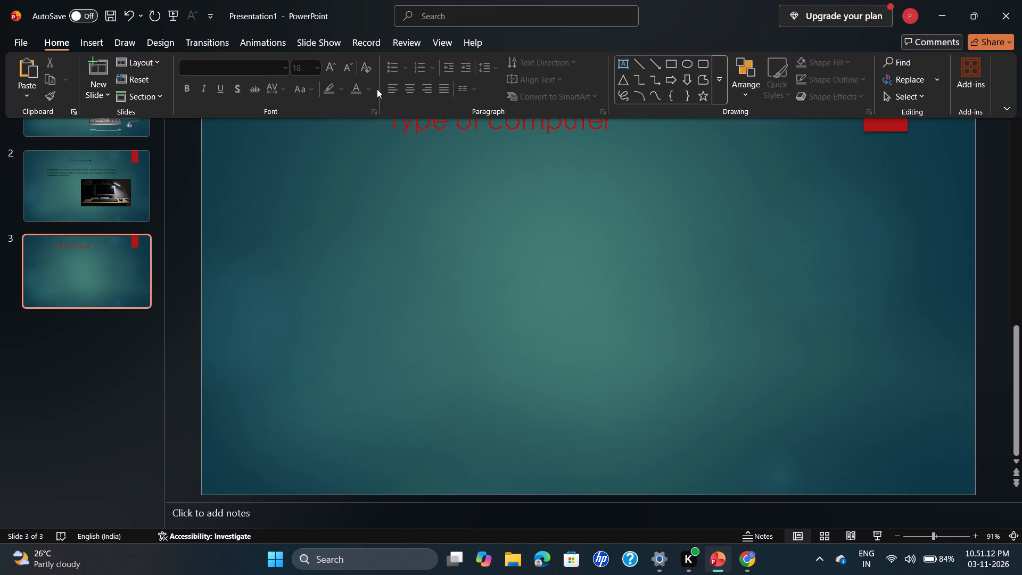
{"action": "left_click", "coordinate": [619, 62]}
{"action": "left_click_drag", "start_coordinate": [375, 163], "coordinate": [792, 211]}
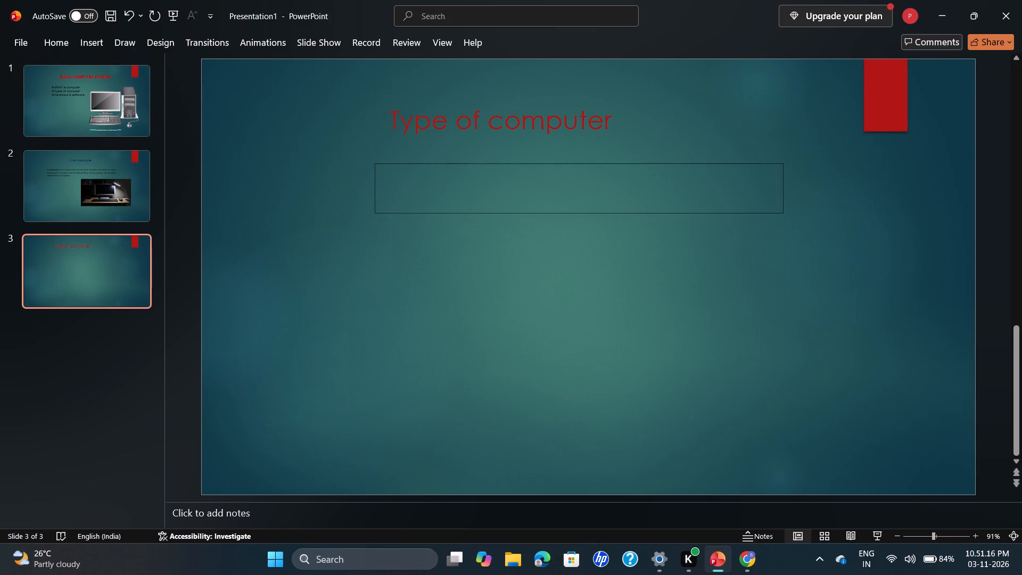
{"action": "left_click_drag", "start_coordinate": [792, 211], "coordinate": [792, 211]}
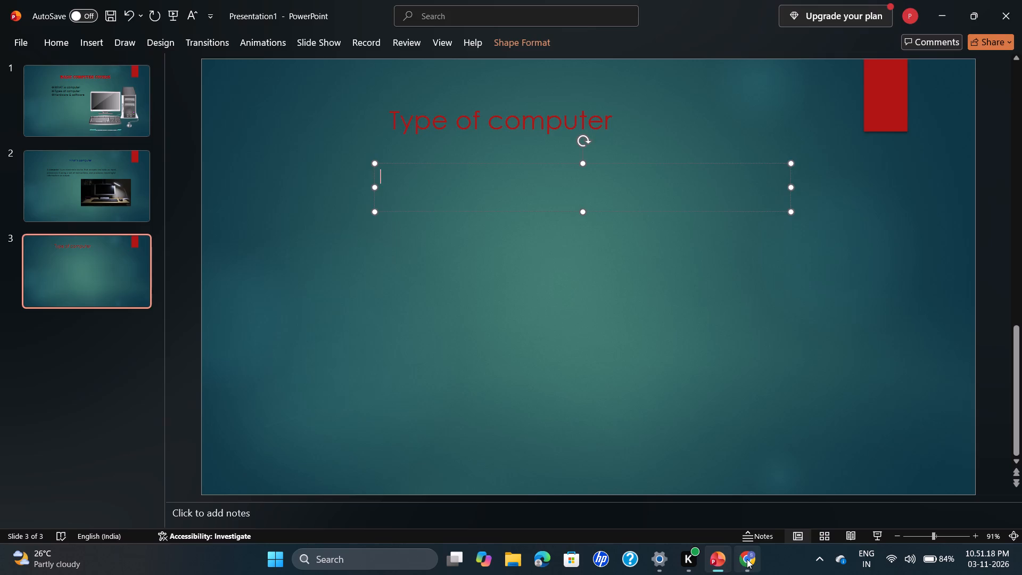
Switch to Chrome and search Google for "what is type of computer".
{"action": "left_click", "coordinate": [747, 558]}
{"action": "left_click_drag", "start_coordinate": [275, 86], "coordinate": [3, 116]}
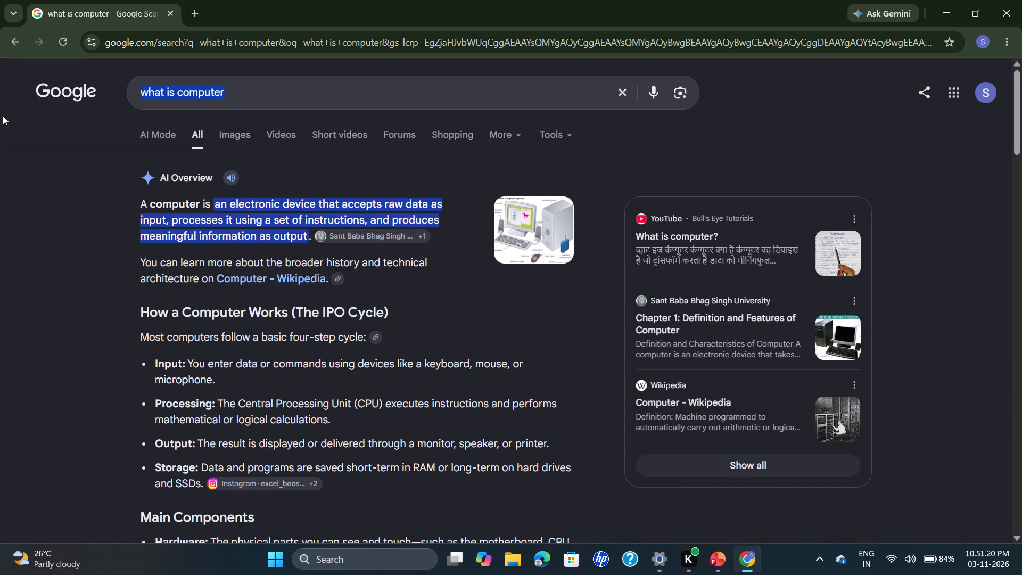
{"action": "key", "text": "BackSpace"}
{"action": "type", "text": "what"}
{"action": "key", "text": "space"}
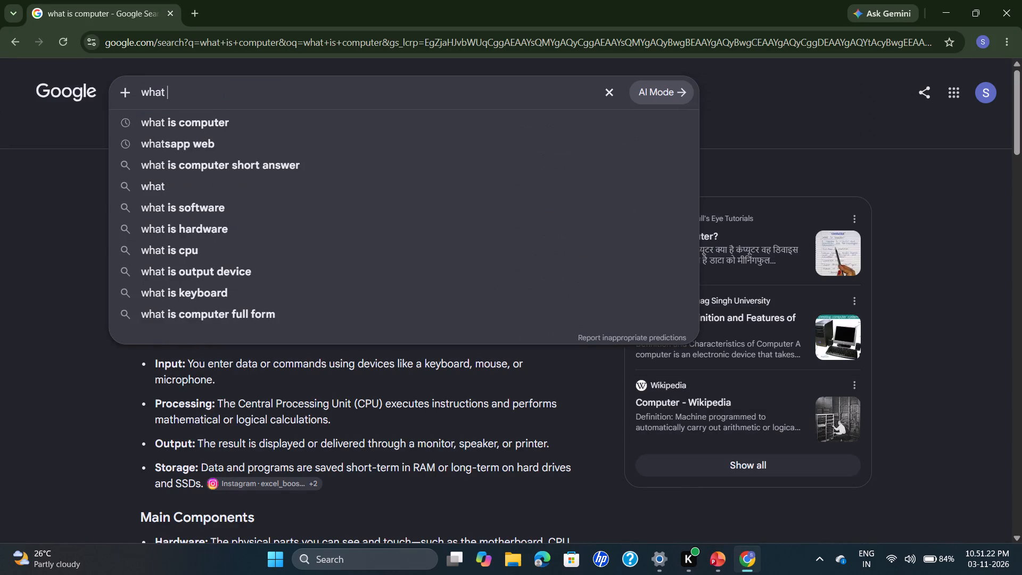
{"action": "type", "text": "is type of c"}
{"action": "type", "text": "omputr"}
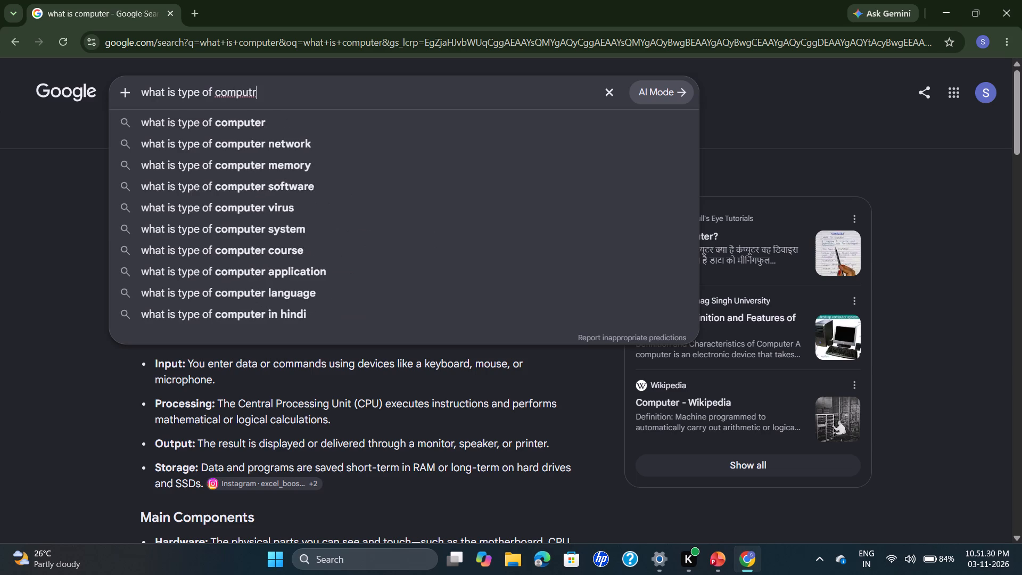
{"action": "key", "text": "BackSpace"}
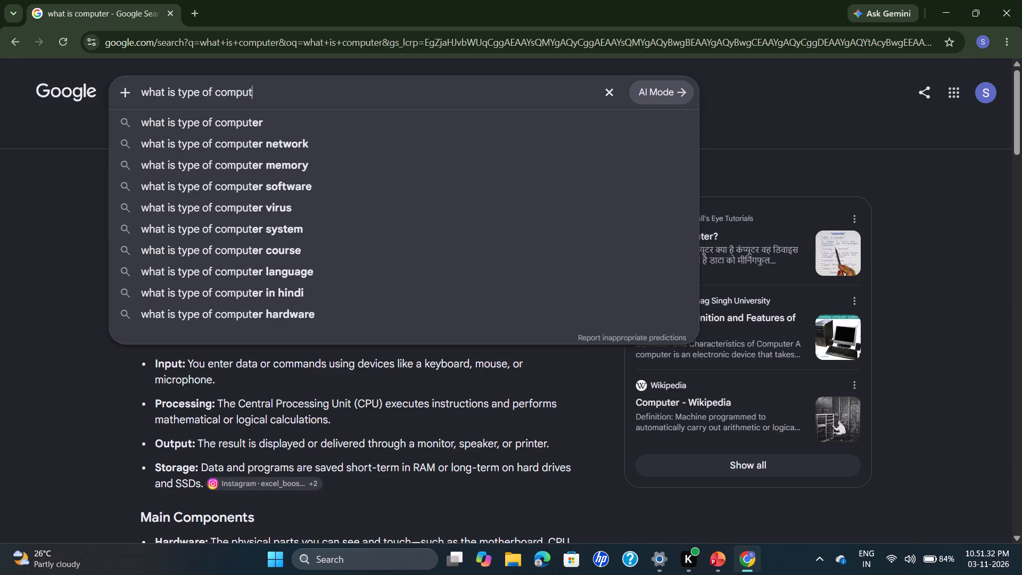
{"action": "type", "text": "er"}
{"action": "key", "text": "Return"}
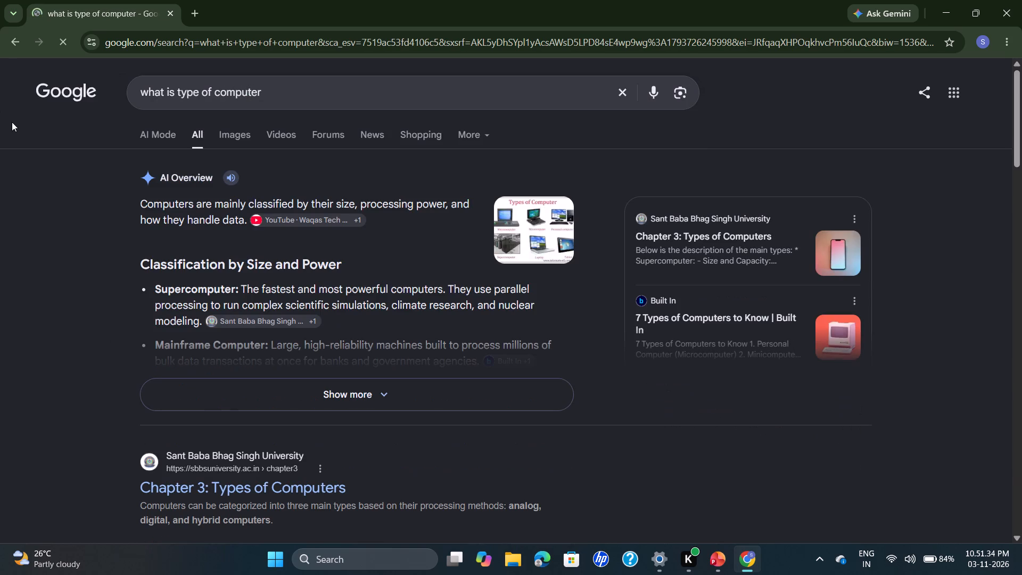
Expand the AI Overview and read through its classifications of computers and the results beneath it.
{"action": "left_click", "coordinate": [380, 393]}
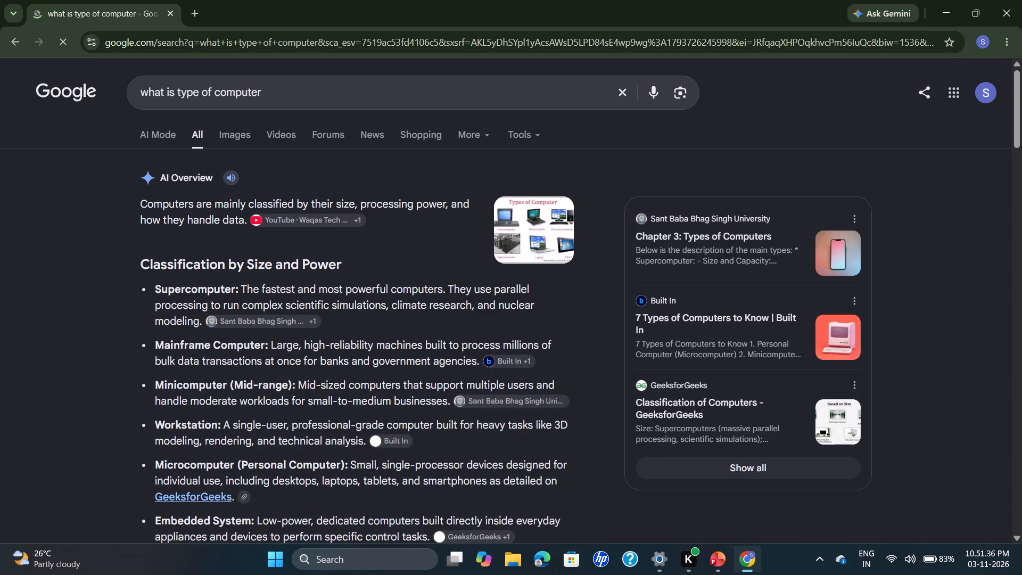
{"action": "scroll", "coordinate": [347, 359], "scroll_direction": "down", "scroll_amount": 1}
{"action": "scroll", "coordinate": [347, 359], "scroll_direction": "up", "scroll_amount": 1}
{"action": "scroll", "coordinate": [347, 359], "scroll_direction": "down", "scroll_amount": 1}
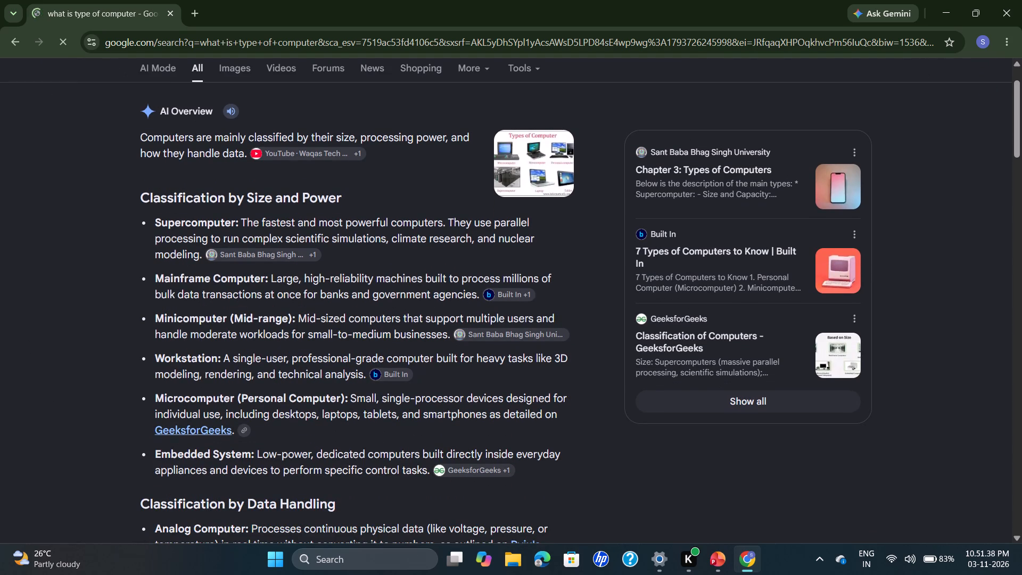
{"action": "scroll", "coordinate": [301, 208], "scroll_direction": "down", "scroll_amount": 2}
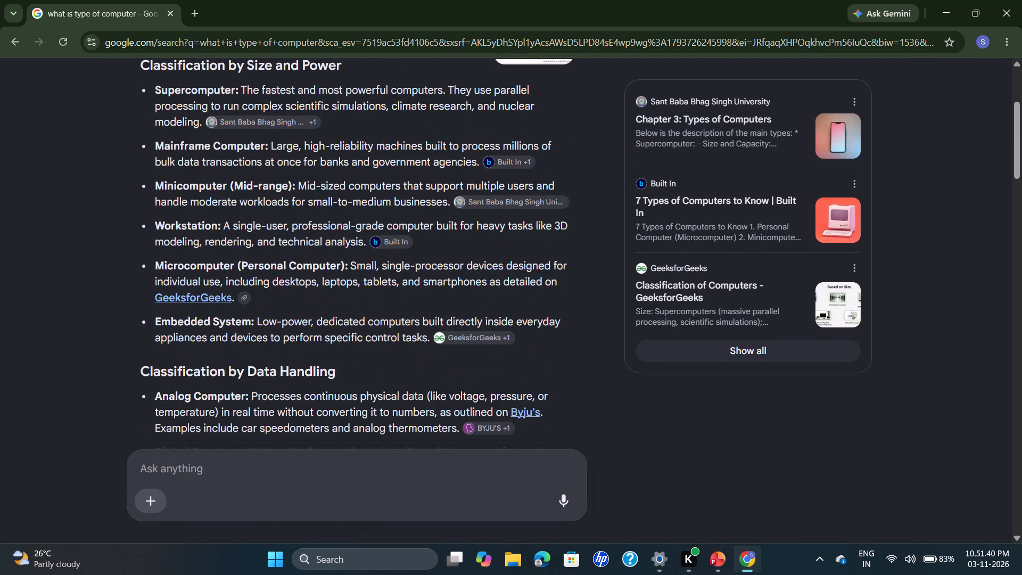
{"action": "scroll", "coordinate": [301, 208], "scroll_direction": "down", "scroll_amount": 2}
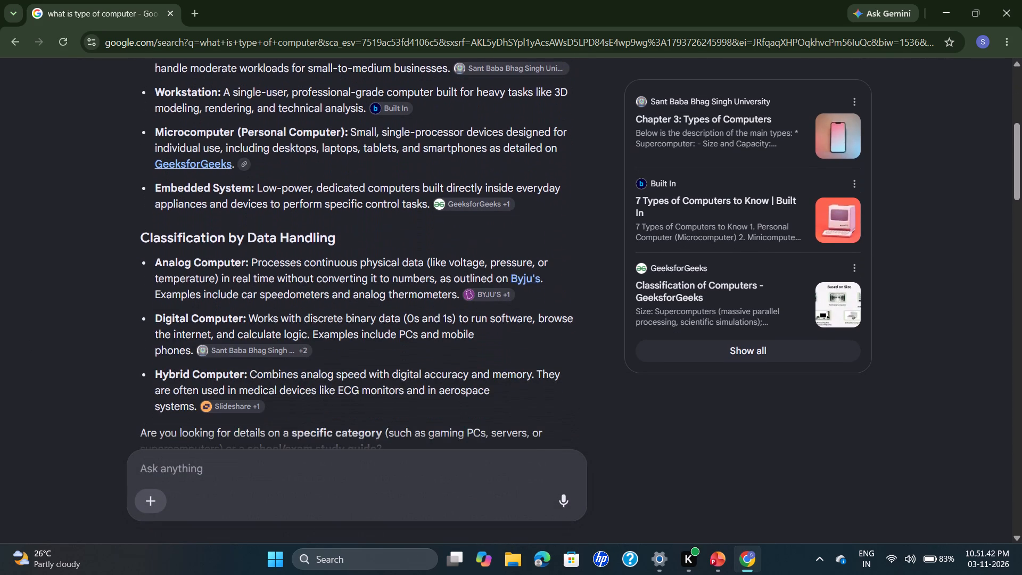
{"action": "scroll", "coordinate": [302, 207], "scroll_direction": "down", "scroll_amount": 4}
{"action": "scroll", "coordinate": [302, 207], "scroll_direction": "up", "scroll_amount": 1}
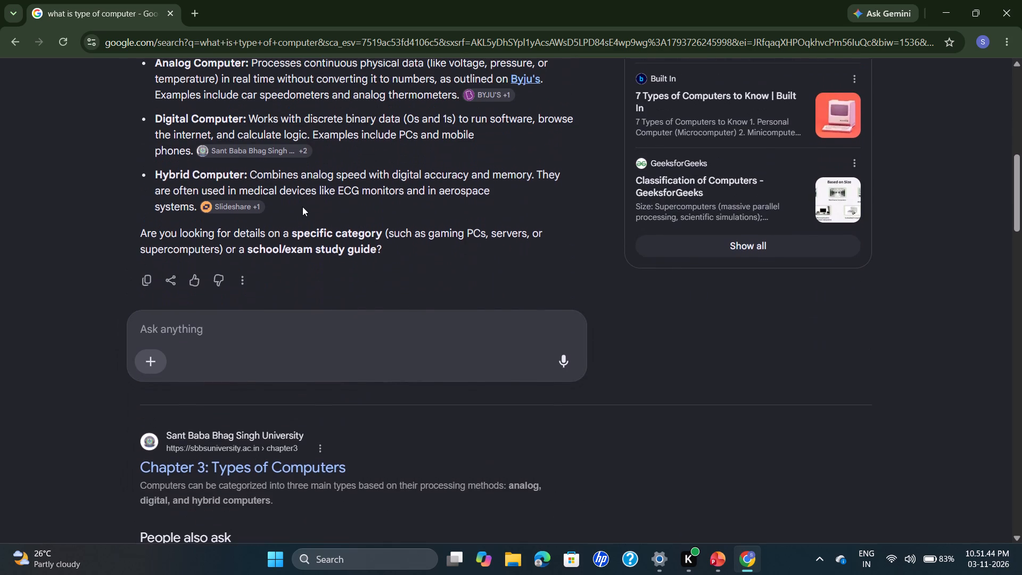
{"action": "scroll", "coordinate": [328, 429], "scroll_direction": "down", "scroll_amount": 1}
{"action": "scroll", "coordinate": [328, 429], "scroll_direction": "up", "scroll_amount": 1}
{"action": "scroll", "coordinate": [328, 429], "scroll_direction": "down", "scroll_amount": 2}
{"action": "scroll", "coordinate": [332, 380], "scroll_direction": "down", "scroll_amount": 1}
{"action": "scroll", "coordinate": [332, 380], "scroll_direction": "up", "scroll_amount": 1}
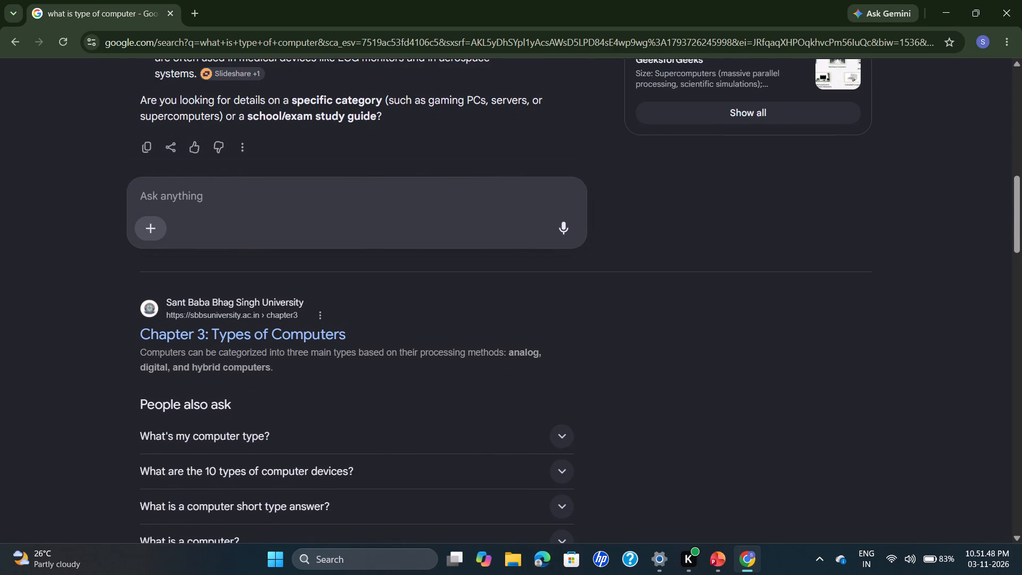
Open the "Chapter 3: Types of Computers" result and look through its section on types by size and capacity.
{"action": "left_click", "coordinate": [267, 336]}
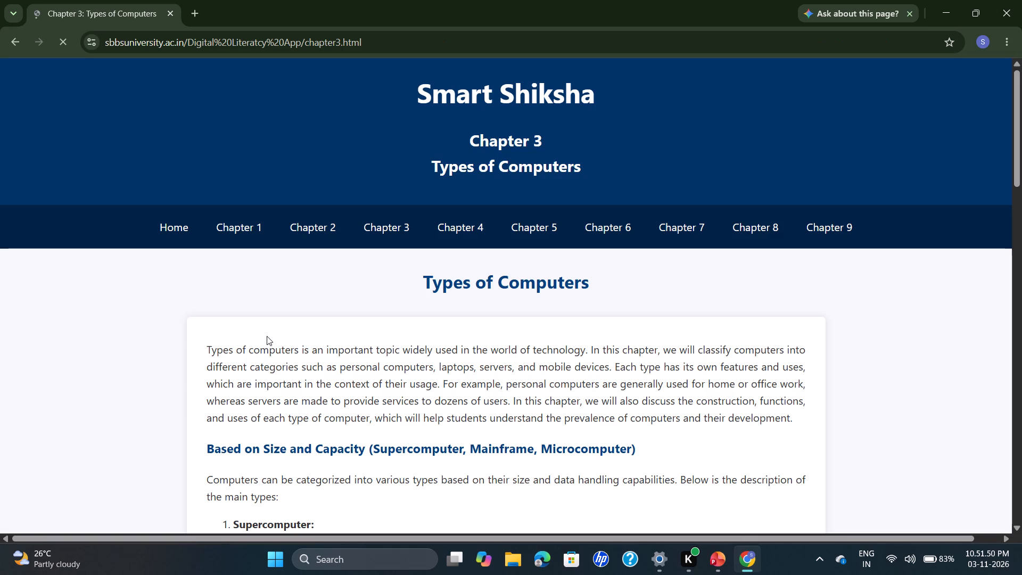
{"action": "scroll", "coordinate": [362, 375], "scroll_direction": "down", "scroll_amount": 3}
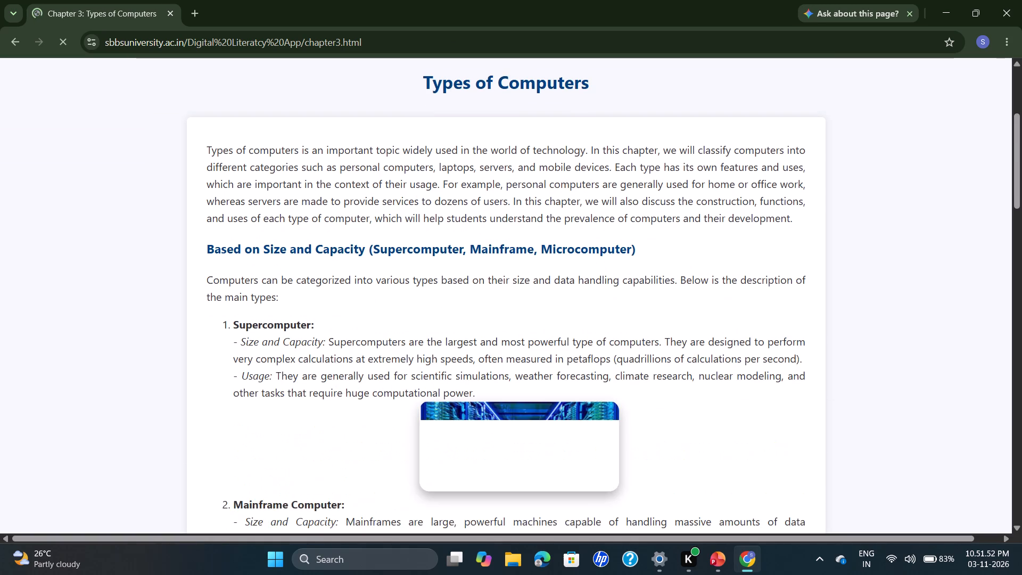
{"action": "scroll", "coordinate": [363, 375], "scroll_direction": "down", "scroll_amount": 2}
{"action": "scroll", "coordinate": [363, 375], "scroll_direction": "up", "scroll_amount": 1}
{"action": "scroll", "coordinate": [363, 375], "scroll_direction": "down", "scroll_amount": 1}
{"action": "scroll", "coordinate": [363, 375], "scroll_direction": "up", "scroll_amount": 1}
{"action": "scroll", "coordinate": [363, 375], "scroll_direction": "down", "scroll_amount": 1}
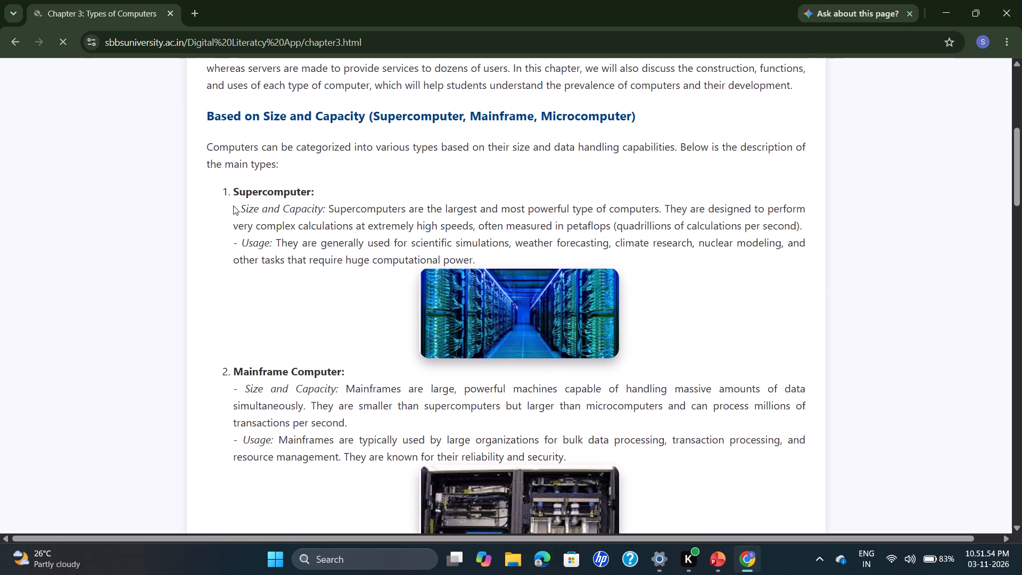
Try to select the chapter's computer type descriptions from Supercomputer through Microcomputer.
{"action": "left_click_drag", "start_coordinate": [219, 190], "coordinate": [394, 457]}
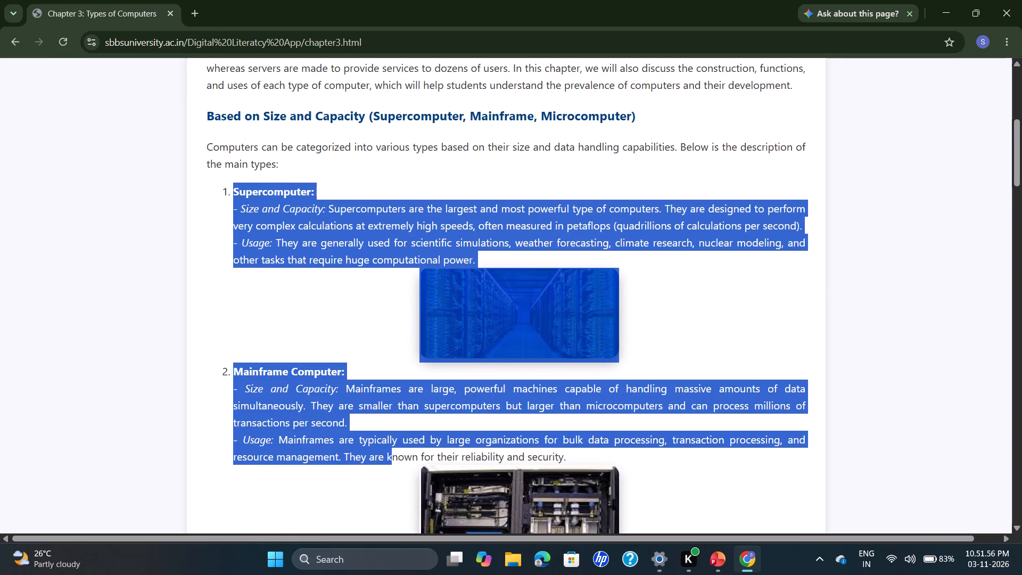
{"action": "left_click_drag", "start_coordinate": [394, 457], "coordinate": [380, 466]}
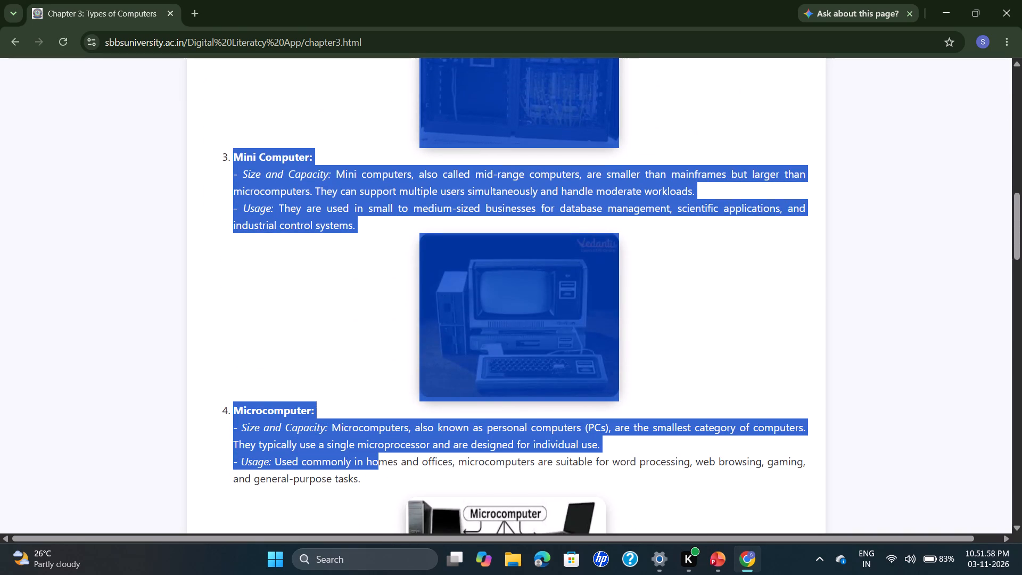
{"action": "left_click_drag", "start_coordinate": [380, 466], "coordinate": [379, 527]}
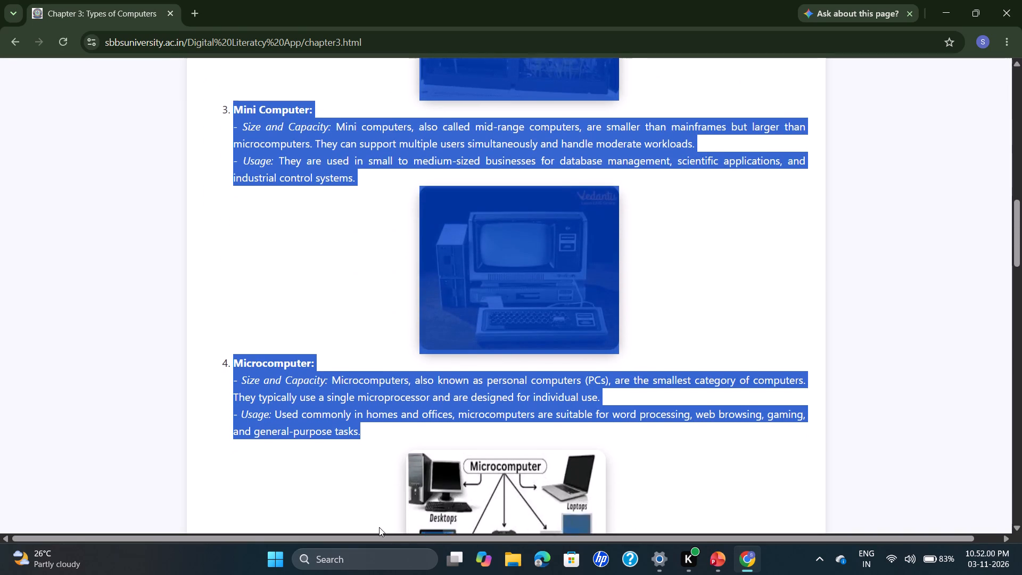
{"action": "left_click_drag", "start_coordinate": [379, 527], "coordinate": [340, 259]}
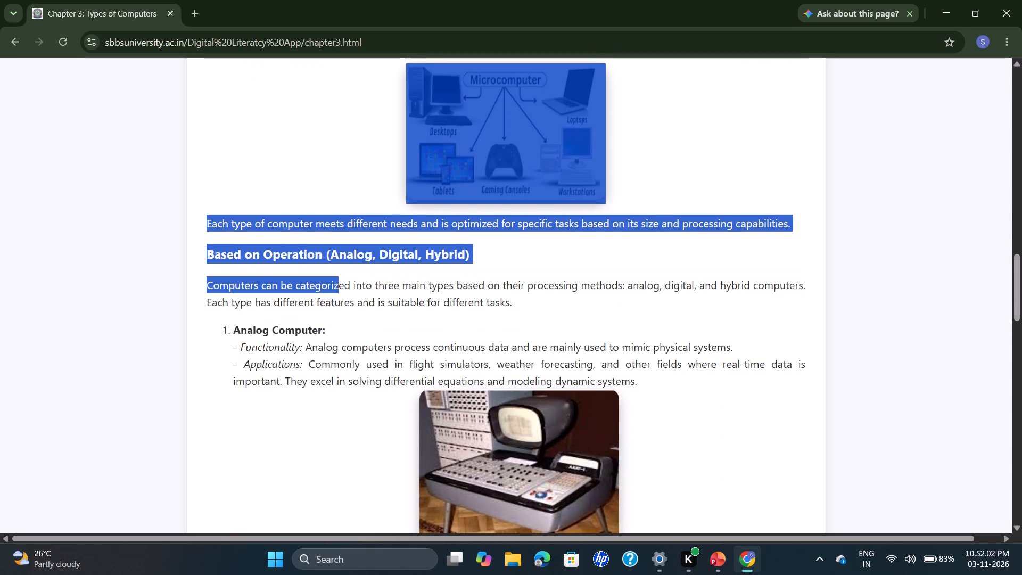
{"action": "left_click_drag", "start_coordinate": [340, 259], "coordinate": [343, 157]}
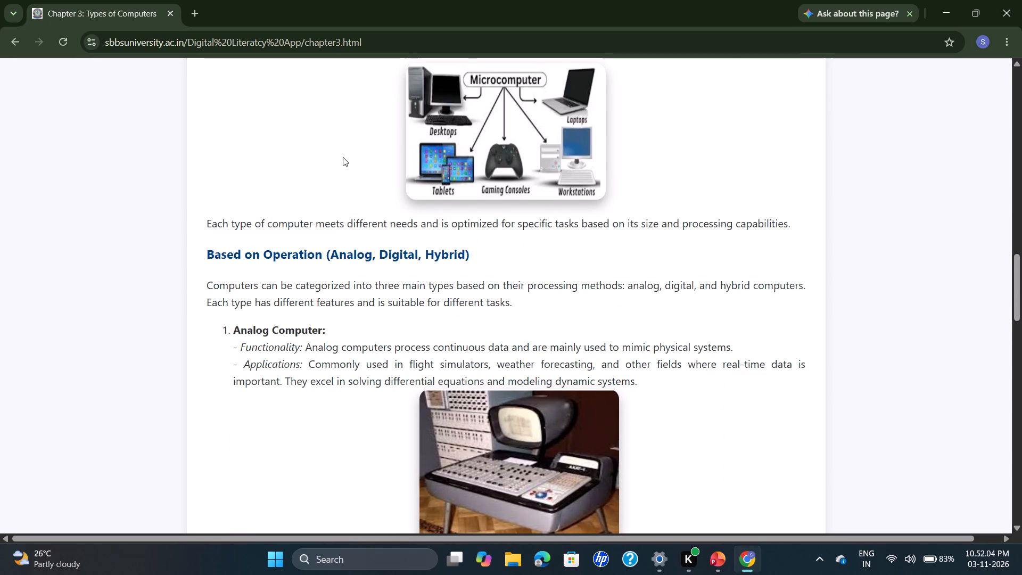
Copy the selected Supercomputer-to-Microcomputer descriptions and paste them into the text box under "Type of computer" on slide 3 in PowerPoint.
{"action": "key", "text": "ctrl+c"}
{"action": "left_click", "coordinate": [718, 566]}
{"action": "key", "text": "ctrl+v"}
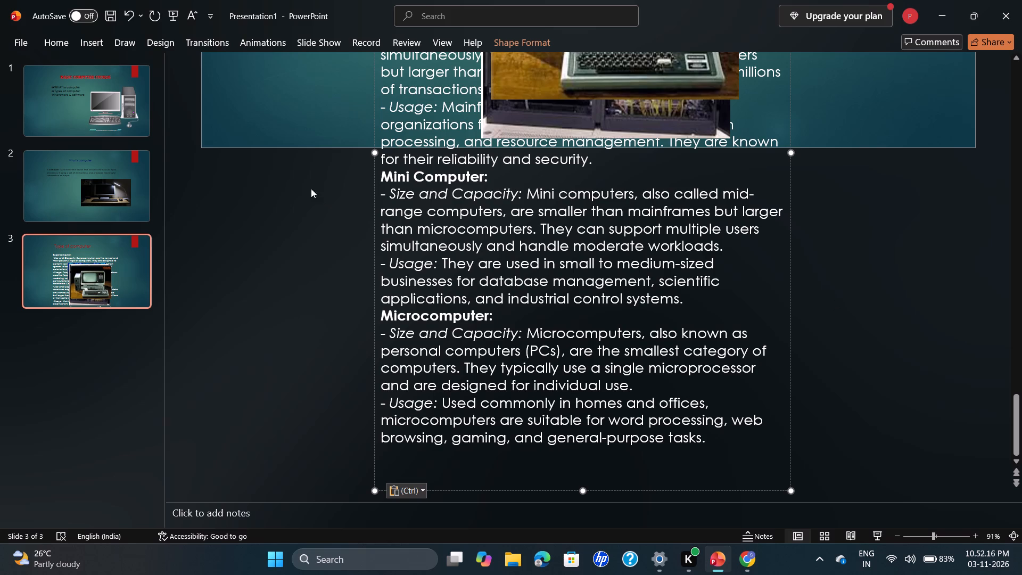
Look over the pasted computer type descriptions and overlapping pictures on slide 3.
{"action": "left_click", "coordinate": [347, 143]}
{"action": "scroll", "coordinate": [565, 237], "scroll_direction": "up", "scroll_amount": 1}
{"action": "scroll", "coordinate": [565, 237], "scroll_direction": "down", "scroll_amount": 1}
{"action": "scroll", "coordinate": [566, 237], "scroll_direction": "up", "scroll_amount": 1}
{"action": "scroll", "coordinate": [566, 237], "scroll_direction": "down", "scroll_amount": 1}
{"action": "scroll", "coordinate": [566, 237], "scroll_direction": "up", "scroll_amount": 3}
{"action": "scroll", "coordinate": [566, 238], "scroll_direction": "down", "scroll_amount": 1}
{"action": "scroll", "coordinate": [566, 238], "scroll_direction": "up", "scroll_amount": 4}
{"action": "scroll", "coordinate": [565, 238], "scroll_direction": "down", "scroll_amount": 1}
{"action": "scroll", "coordinate": [565, 238], "scroll_direction": "up", "scroll_amount": 6}
{"action": "scroll", "coordinate": [565, 238], "scroll_direction": "down", "scroll_amount": 1}
{"action": "scroll", "coordinate": [565, 238], "scroll_direction": "up", "scroll_amount": 1}
{"action": "scroll", "coordinate": [565, 238], "scroll_direction": "down", "scroll_amount": 1}
{"action": "scroll", "coordinate": [565, 238], "scroll_direction": "up", "scroll_amount": 1}
{"action": "scroll", "coordinate": [565, 239], "scroll_direction": "down", "scroll_amount": 1}
{"action": "scroll", "coordinate": [565, 239], "scroll_direction": "up", "scroll_amount": 1}
{"action": "scroll", "coordinate": [565, 239], "scroll_direction": "down", "scroll_amount": 1}
{"action": "scroll", "coordinate": [565, 239], "scroll_direction": "up", "scroll_amount": 3}
{"action": "scroll", "coordinate": [564, 239], "scroll_direction": "down", "scroll_amount": 1}
{"action": "scroll", "coordinate": [564, 239], "scroll_direction": "up", "scroll_amount": 1}
{"action": "scroll", "coordinate": [564, 239], "scroll_direction": "down", "scroll_amount": 1}
{"action": "scroll", "coordinate": [564, 239], "scroll_direction": "up", "scroll_amount": 1}
{"action": "scroll", "coordinate": [564, 239], "scroll_direction": "down", "scroll_amount": 1}
{"action": "scroll", "coordinate": [564, 239], "scroll_direction": "up", "scroll_amount": 3}
{"action": "scroll", "coordinate": [564, 239], "scroll_direction": "down", "scroll_amount": 1}
{"action": "scroll", "coordinate": [564, 239], "scroll_direction": "up", "scroll_amount": 1}
{"action": "scroll", "coordinate": [564, 239], "scroll_direction": "down", "scroll_amount": 1}
{"action": "scroll", "coordinate": [563, 239], "scroll_direction": "up", "scroll_amount": 3}
{"action": "scroll", "coordinate": [563, 239], "scroll_direction": "down", "scroll_amount": 1}
{"action": "scroll", "coordinate": [563, 239], "scroll_direction": "up", "scroll_amount": 3}
{"action": "scroll", "coordinate": [563, 239], "scroll_direction": "down", "scroll_amount": 1}
{"action": "scroll", "coordinate": [563, 239], "scroll_direction": "up", "scroll_amount": 1}
{"action": "scroll", "coordinate": [563, 239], "scroll_direction": "down", "scroll_amount": 1}
{"action": "scroll", "coordinate": [563, 239], "scroll_direction": "up", "scroll_amount": 5}
{"action": "scroll", "coordinate": [563, 239], "scroll_direction": "down", "scroll_amount": 1}
{"action": "scroll", "coordinate": [563, 239], "scroll_direction": "up", "scroll_amount": 1}
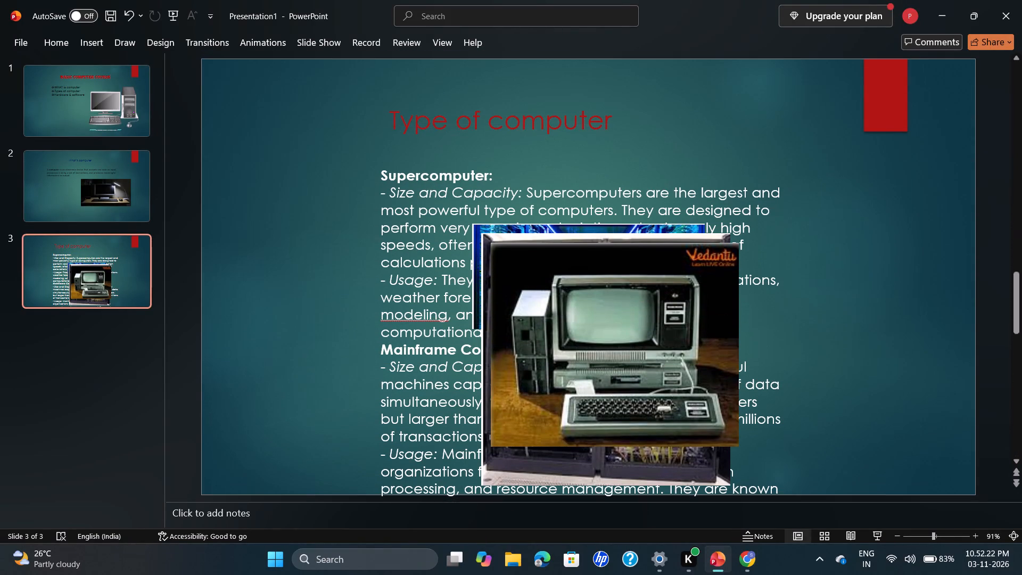
{"action": "scroll", "coordinate": [562, 240], "scroll_direction": "down", "scroll_amount": 1}
{"action": "scroll", "coordinate": [562, 240], "scroll_direction": "up", "scroll_amount": 3}
{"action": "scroll", "coordinate": [562, 240], "scroll_direction": "down", "scroll_amount": 1}
{"action": "scroll", "coordinate": [562, 240], "scroll_direction": "up", "scroll_amount": 1}
{"action": "scroll", "coordinate": [562, 240], "scroll_direction": "down", "scroll_amount": 4}
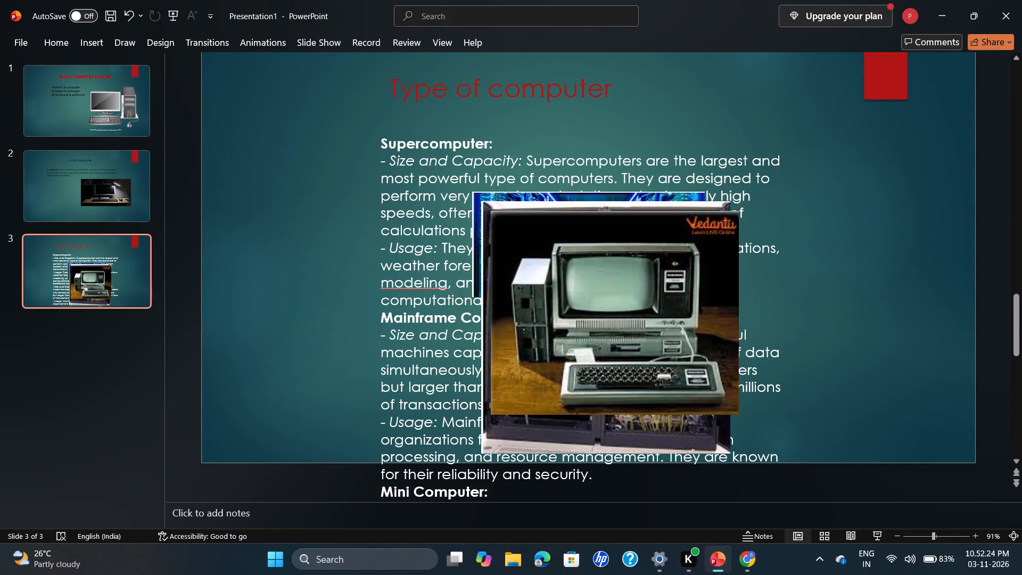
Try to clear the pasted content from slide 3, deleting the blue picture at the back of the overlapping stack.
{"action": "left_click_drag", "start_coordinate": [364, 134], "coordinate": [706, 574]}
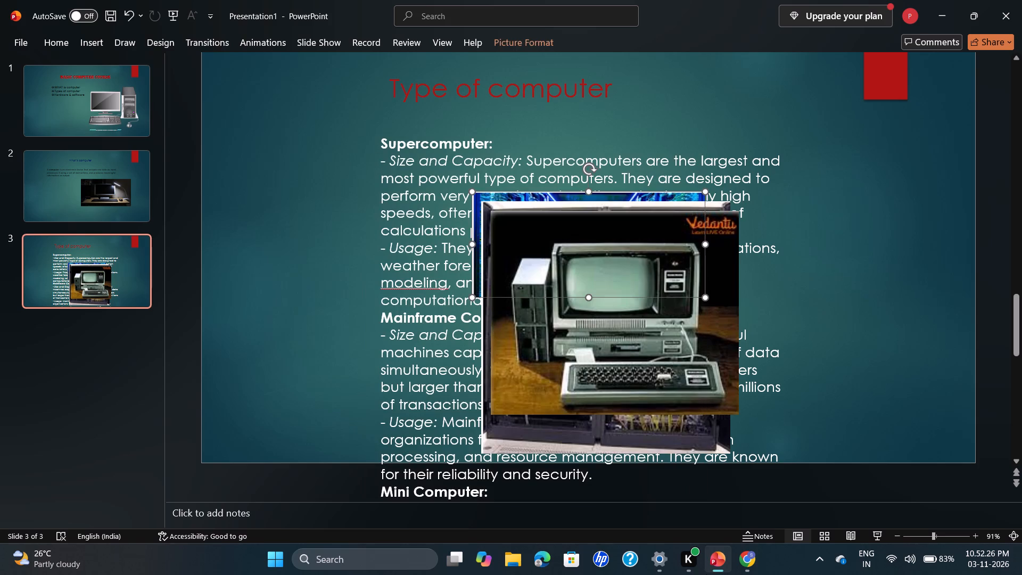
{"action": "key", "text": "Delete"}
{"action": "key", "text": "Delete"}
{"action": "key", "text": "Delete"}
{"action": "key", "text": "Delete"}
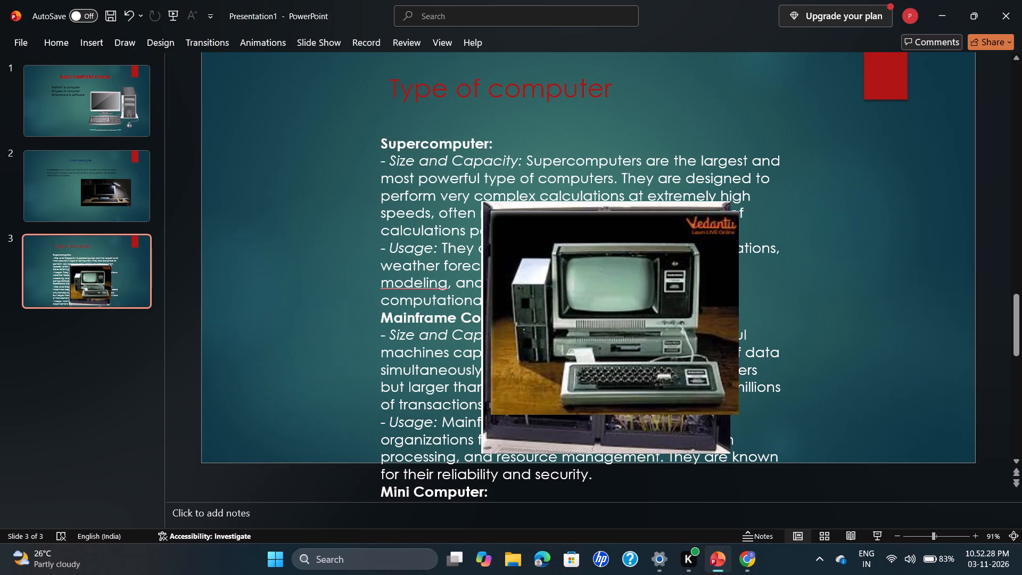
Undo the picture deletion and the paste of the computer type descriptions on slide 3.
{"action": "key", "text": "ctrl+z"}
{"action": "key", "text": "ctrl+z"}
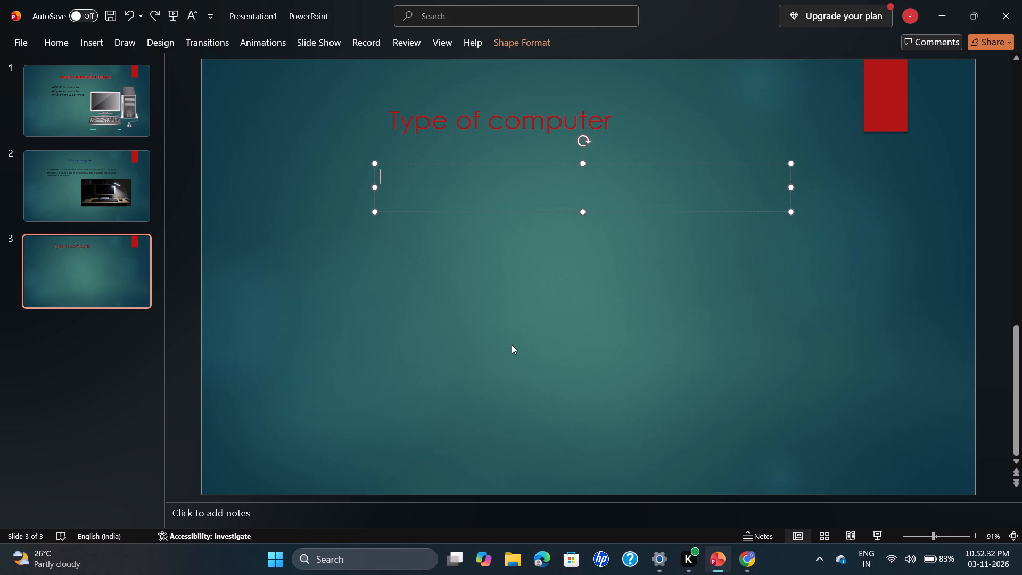
Copy the "Analog Computer:" heading from the chapter in Chrome into slide 3's text box in PowerPoint and start a new line below it.
{"action": "left_click", "coordinate": [759, 558]}
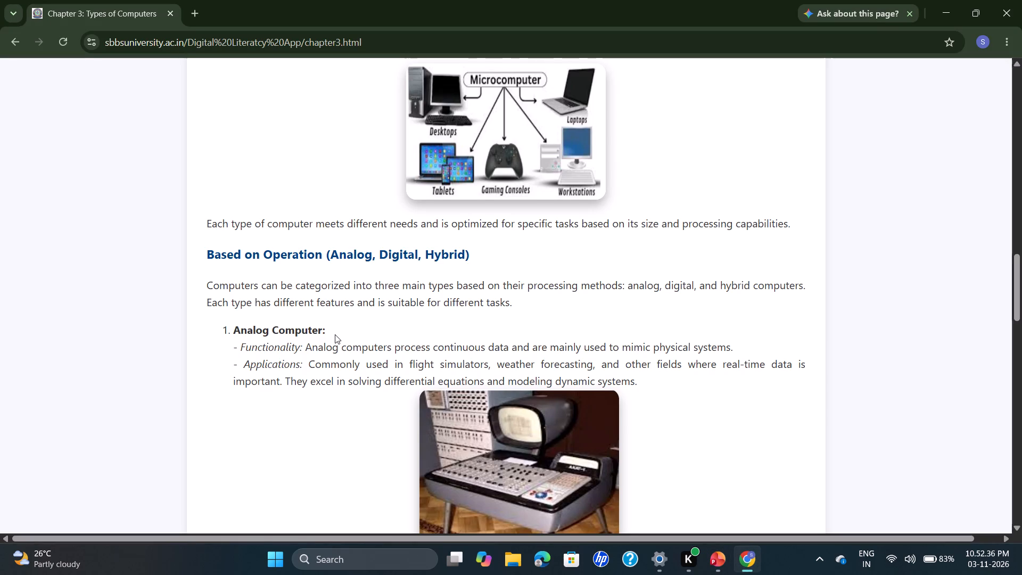
{"action": "left_click_drag", "start_coordinate": [335, 334], "coordinate": [235, 331]}
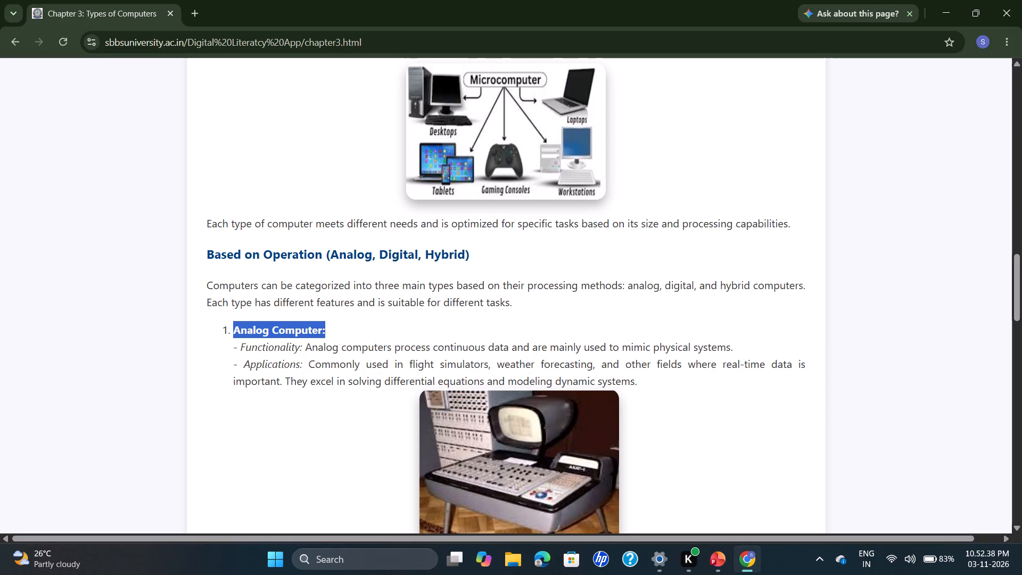
{"action": "key", "text": "ctrl+c"}
{"action": "left_click", "coordinate": [723, 557]}
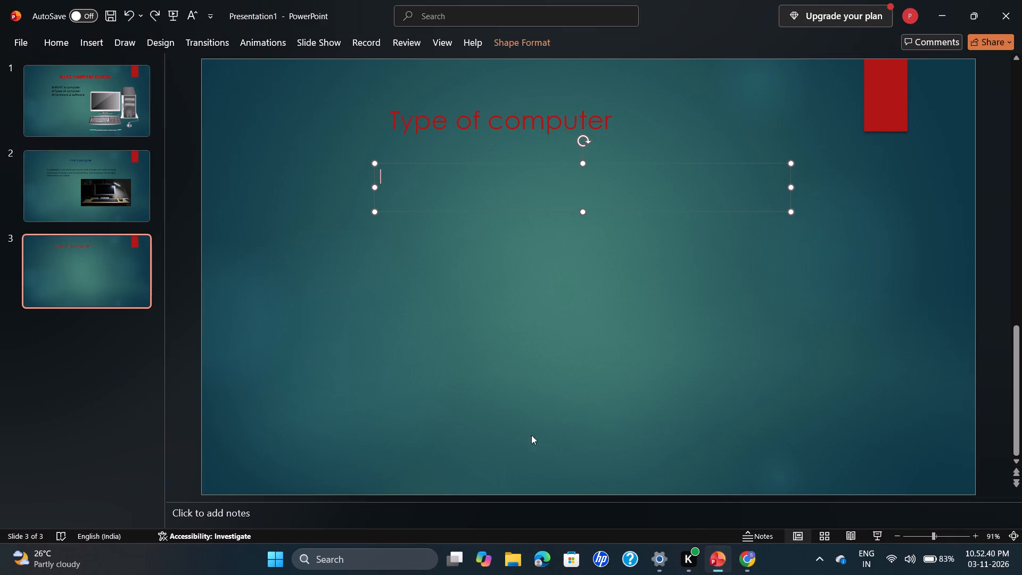
{"action": "key", "text": "ctrl+v"}
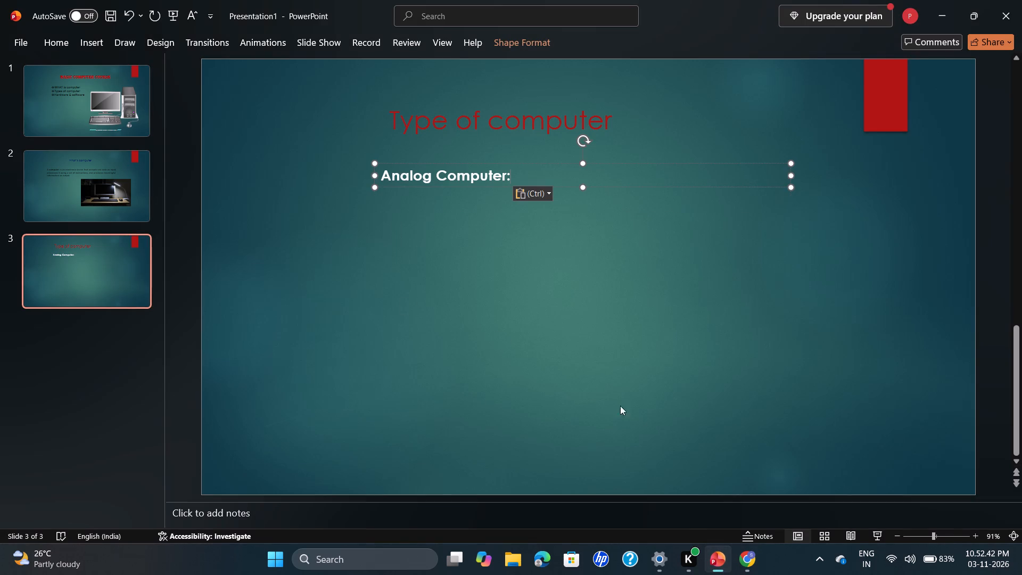
{"action": "key", "text": "Return"}
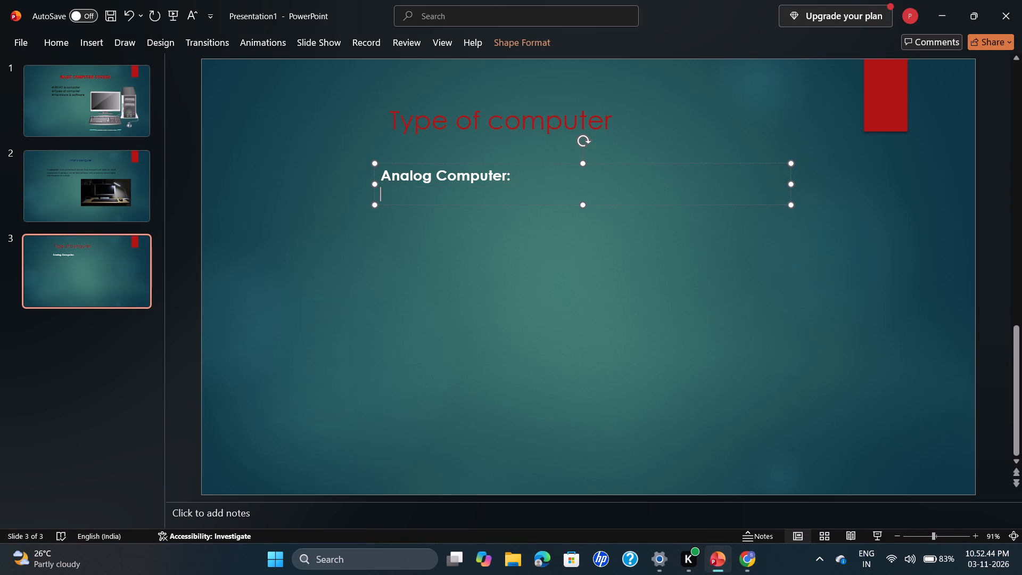
Copy the "Digital Computer:" heading from the chapter in Chrome and paste it below "Analog Computer:" on slide 3 in PowerPoint.
{"action": "left_click", "coordinate": [746, 560]}
{"action": "left_click", "coordinate": [549, 287]}
{"action": "scroll", "coordinate": [549, 287], "scroll_direction": "down", "scroll_amount": 1}
{"action": "scroll", "coordinate": [549, 287], "scroll_direction": "up", "scroll_amount": 2}
{"action": "scroll", "coordinate": [549, 286], "scroll_direction": "down", "scroll_amount": 2}
{"action": "scroll", "coordinate": [550, 283], "scroll_direction": "up", "scroll_amount": 1}
{"action": "scroll", "coordinate": [550, 283], "scroll_direction": "down", "scroll_amount": 5}
{"action": "scroll", "coordinate": [554, 270], "scroll_direction": "up", "scroll_amount": 1}
{"action": "scroll", "coordinate": [554, 270], "scroll_direction": "down", "scroll_amount": 1}
{"action": "scroll", "coordinate": [554, 270], "scroll_direction": "up", "scroll_amount": 1}
{"action": "scroll", "coordinate": [554, 270], "scroll_direction": "down", "scroll_amount": 1}
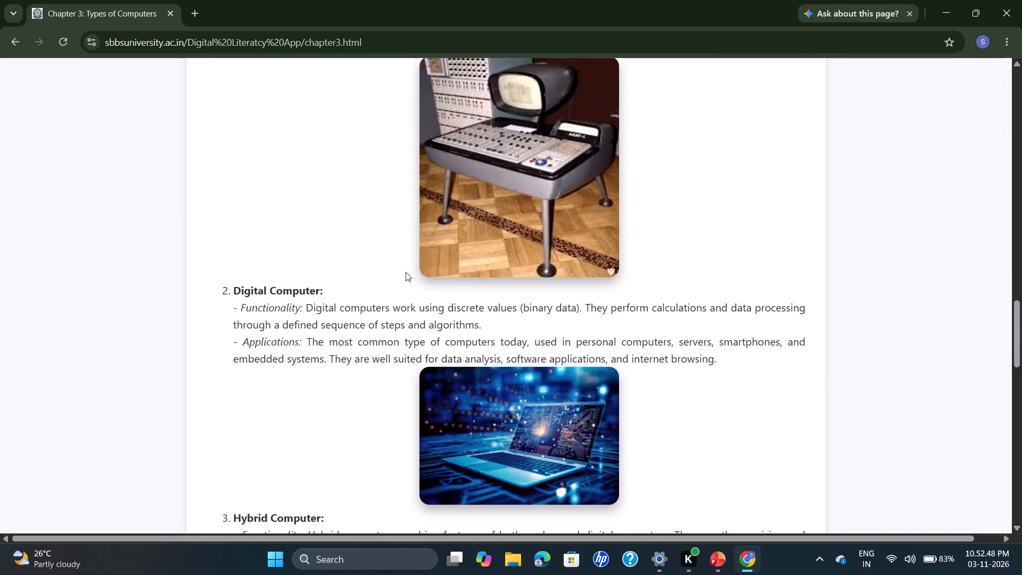
{"action": "left_click_drag", "start_coordinate": [350, 290], "coordinate": [211, 289]}
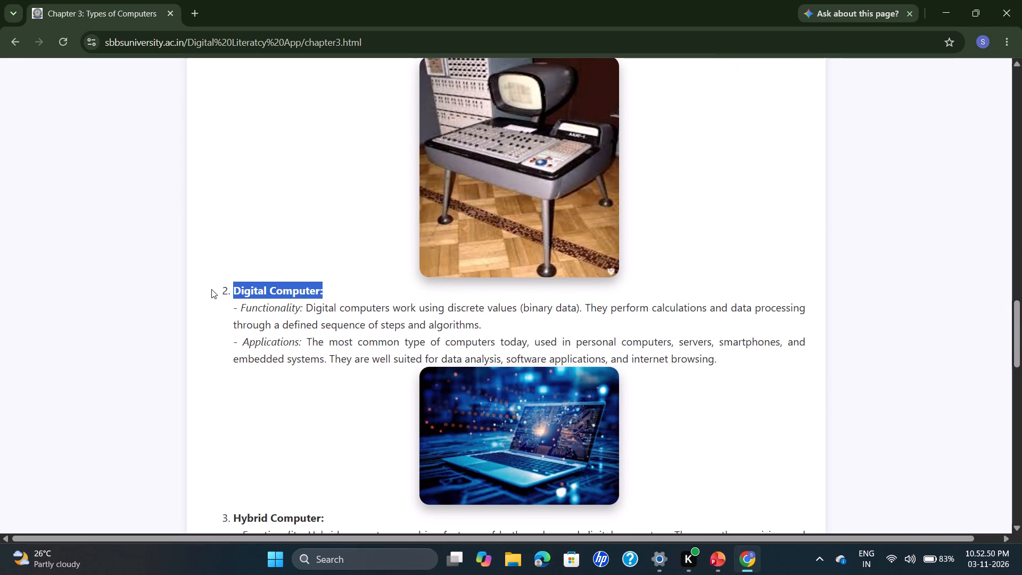
{"action": "key", "text": "ctrl+c"}
{"action": "left_click", "coordinate": [753, 558]}
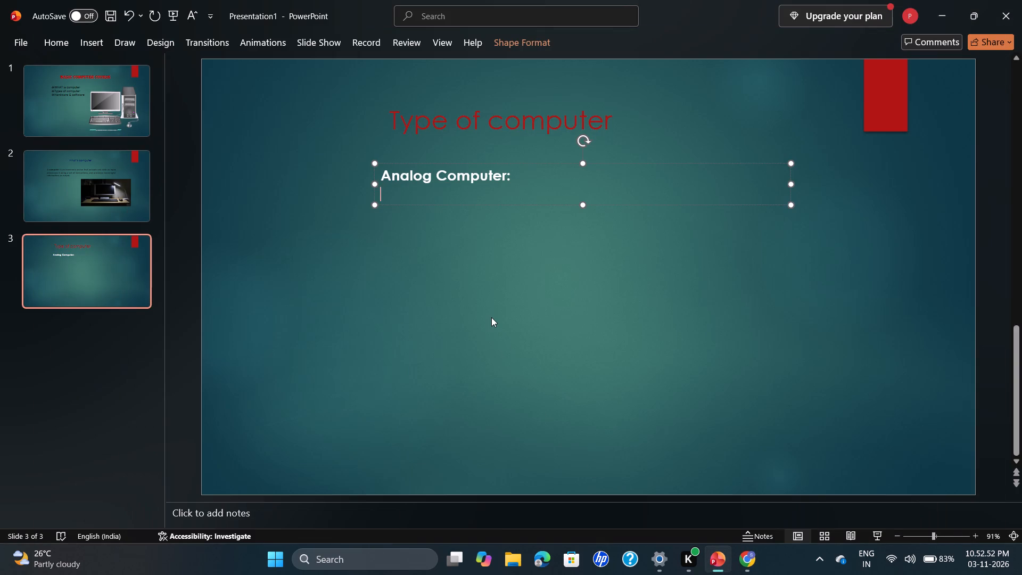
{"action": "key", "text": "ctrl+v"}
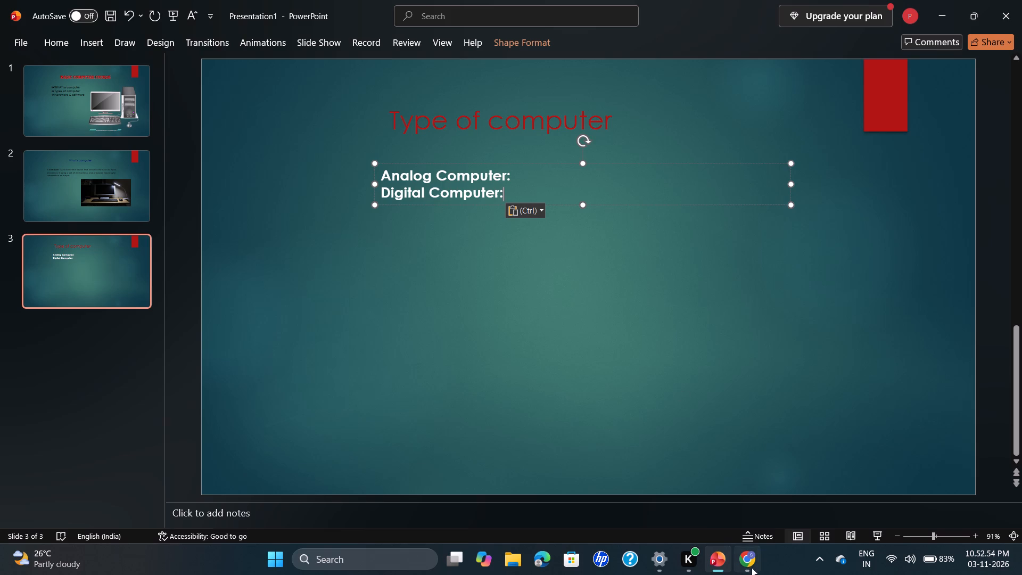
Copy the "Hybrid Computer:" heading from the chapter in Chrome and paste it on a new line below "Digital Computer:" in PowerPoint.
{"action": "left_click", "coordinate": [752, 568]}
{"action": "scroll", "coordinate": [552, 433], "scroll_direction": "up", "scroll_amount": 1}
{"action": "scroll", "coordinate": [552, 432], "scroll_direction": "down", "scroll_amount": 1}
{"action": "scroll", "coordinate": [552, 432], "scroll_direction": "up", "scroll_amount": 1}
{"action": "scroll", "coordinate": [552, 432], "scroll_direction": "down", "scroll_amount": 1}
{"action": "scroll", "coordinate": [600, 389], "scroll_direction": "down", "scroll_amount": 2}
{"action": "scroll", "coordinate": [608, 390], "scroll_direction": "up", "scroll_amount": 1}
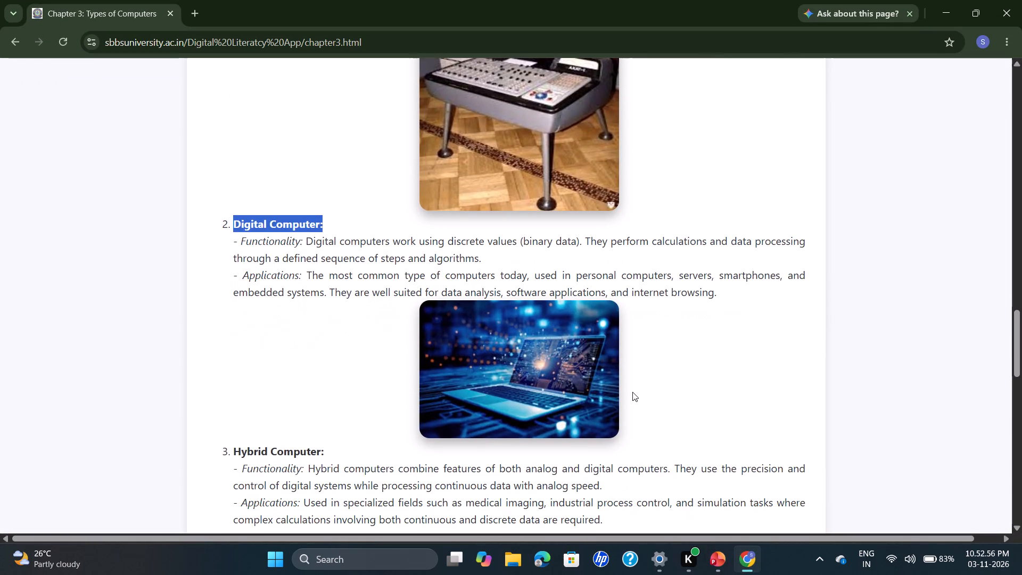
{"action": "scroll", "coordinate": [632, 392], "scroll_direction": "down", "scroll_amount": 1}
{"action": "scroll", "coordinate": [632, 392], "scroll_direction": "up", "scroll_amount": 1}
{"action": "scroll", "coordinate": [632, 392], "scroll_direction": "down", "scroll_amount": 2}
{"action": "left_click_drag", "start_coordinate": [348, 319], "coordinate": [175, 321]}
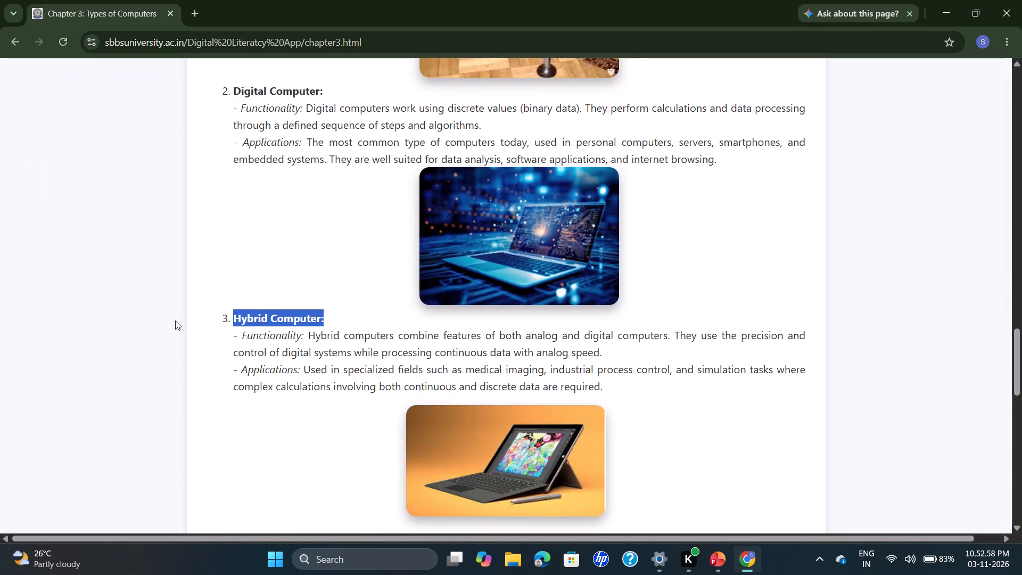
{"action": "key", "text": "ctrl+c"}
{"action": "left_click", "coordinate": [756, 563]}
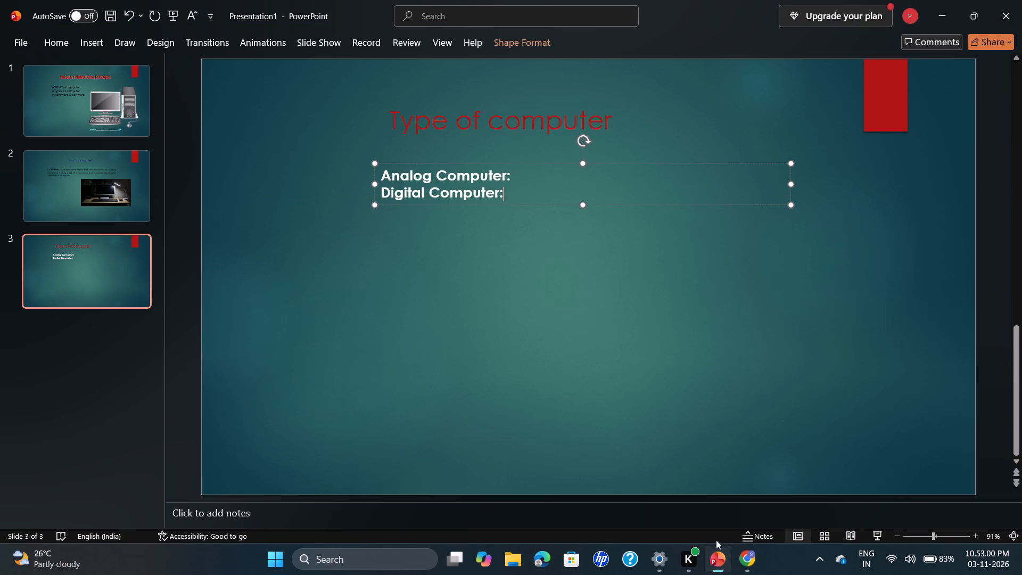
{"action": "key", "text": "Return"}
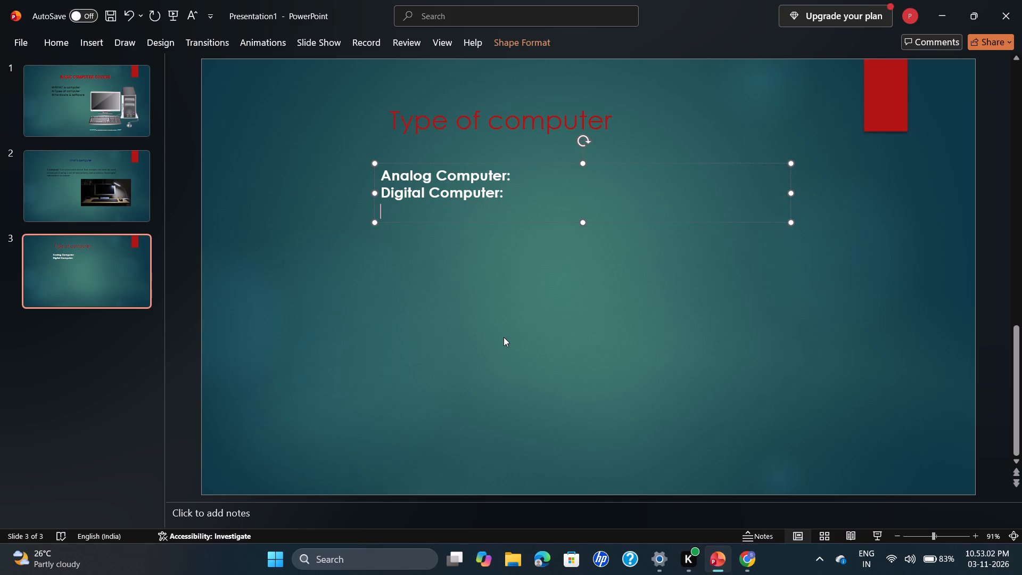
{"action": "key", "text": "ctrl+v"}
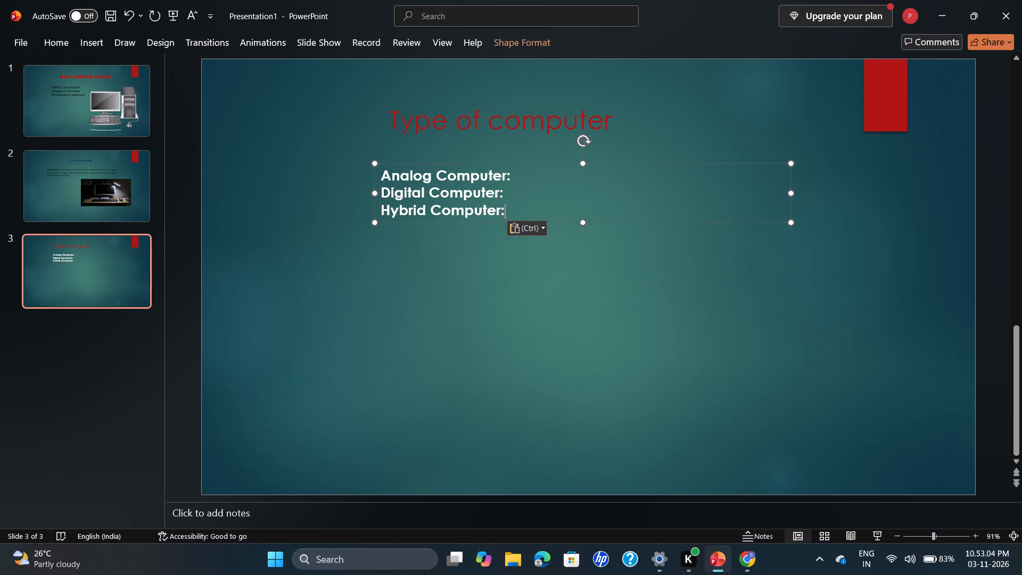
Switch to Chrome and look through the chapter's usage-based computer types and back over its operation-based types.
{"action": "left_click", "coordinate": [751, 565]}
{"action": "scroll", "coordinate": [529, 433], "scroll_direction": "down", "scroll_amount": 3}
{"action": "scroll", "coordinate": [529, 431], "scroll_direction": "up", "scroll_amount": 1}
{"action": "scroll", "coordinate": [527, 422], "scroll_direction": "down", "scroll_amount": 1}
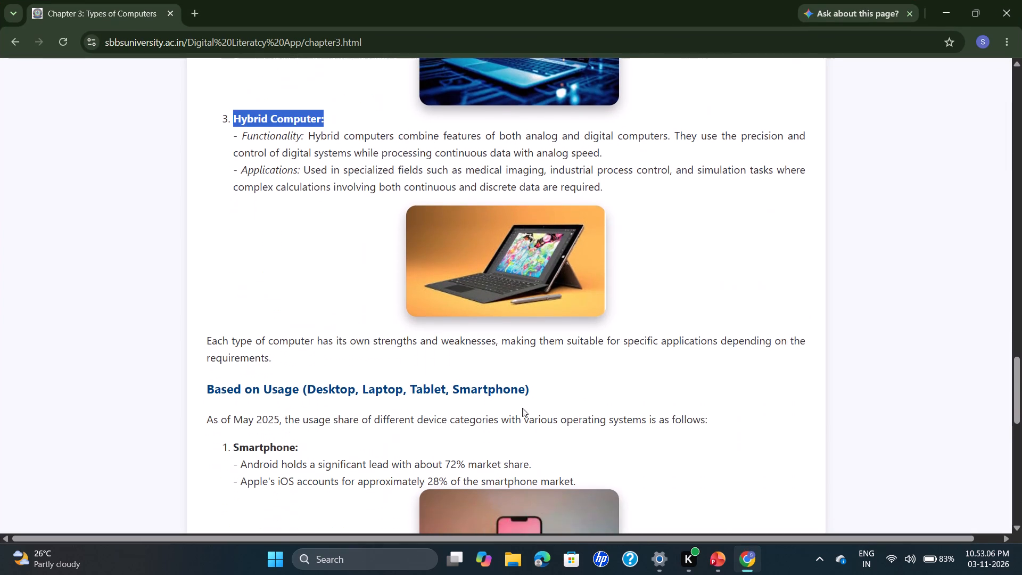
{"action": "scroll", "coordinate": [396, 399], "scroll_direction": "up", "scroll_amount": 1}
{"action": "scroll", "coordinate": [395, 398], "scroll_direction": "down", "scroll_amount": 3}
{"action": "scroll", "coordinate": [393, 380], "scroll_direction": "up", "scroll_amount": 1}
{"action": "scroll", "coordinate": [393, 380], "scroll_direction": "down", "scroll_amount": 1}
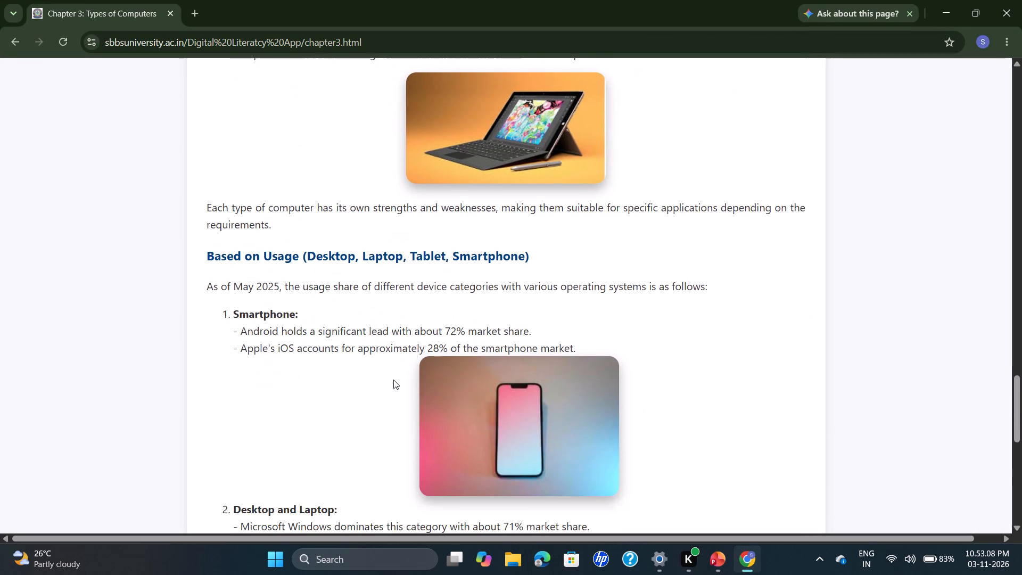
{"action": "scroll", "coordinate": [393, 380], "scroll_direction": "up", "scroll_amount": 1}
{"action": "scroll", "coordinate": [393, 380], "scroll_direction": "down", "scroll_amount": 1}
{"action": "scroll", "coordinate": [400, 369], "scroll_direction": "up", "scroll_amount": 1}
{"action": "scroll", "coordinate": [400, 369], "scroll_direction": "down", "scroll_amount": 4}
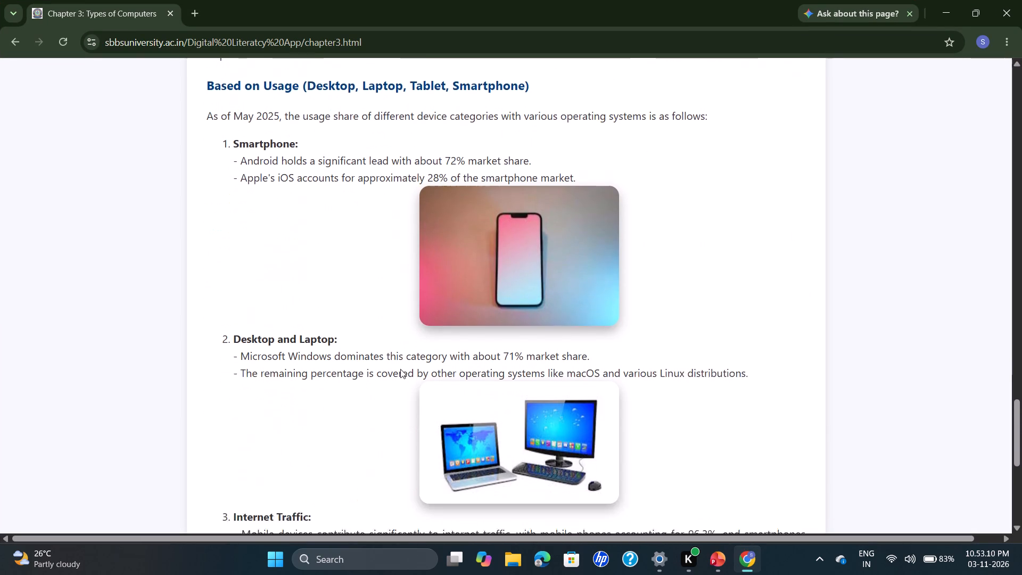
{"action": "scroll", "coordinate": [405, 358], "scroll_direction": "down", "scroll_amount": 1}
{"action": "scroll", "coordinate": [405, 358], "scroll_direction": "up", "scroll_amount": 1}
{"action": "scroll", "coordinate": [405, 358], "scroll_direction": "down", "scroll_amount": 1}
{"action": "scroll", "coordinate": [405, 358], "scroll_direction": "up", "scroll_amount": 1}
{"action": "scroll", "coordinate": [405, 358], "scroll_direction": "down", "scroll_amount": 1}
{"action": "scroll", "coordinate": [408, 351], "scroll_direction": "up", "scroll_amount": 1}
{"action": "scroll", "coordinate": [408, 351], "scroll_direction": "down", "scroll_amount": 3}
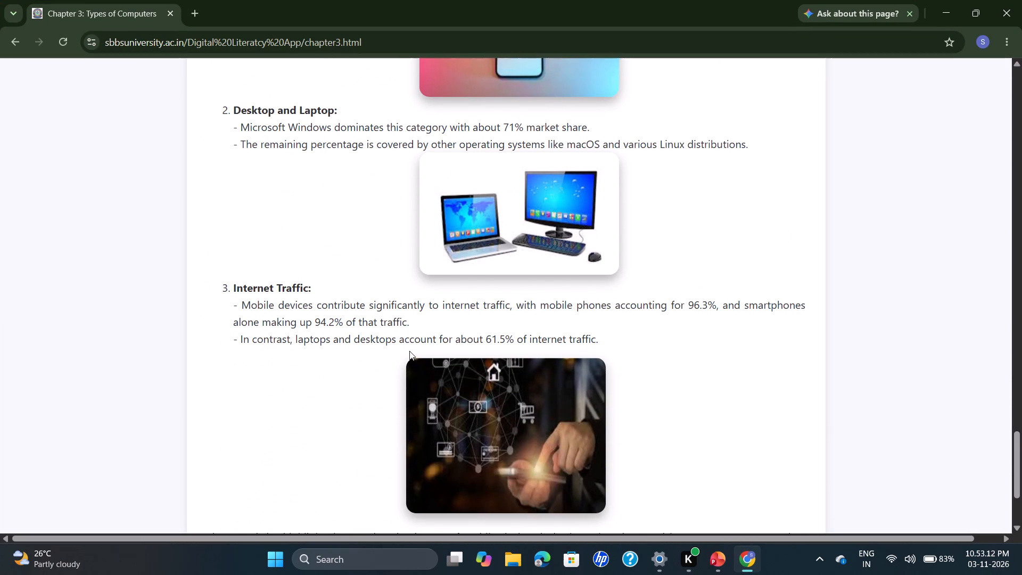
{"action": "scroll", "coordinate": [410, 350], "scroll_direction": "down", "scroll_amount": 1}
{"action": "scroll", "coordinate": [410, 350], "scroll_direction": "up", "scroll_amount": 1}
{"action": "scroll", "coordinate": [698, 470], "scroll_direction": "up", "scroll_amount": 2}
{"action": "scroll", "coordinate": [698, 470], "scroll_direction": "down", "scroll_amount": 1}
{"action": "scroll", "coordinate": [698, 470], "scroll_direction": "up", "scroll_amount": 1}
{"action": "scroll", "coordinate": [698, 470], "scroll_direction": "down", "scroll_amount": 2}
{"action": "scroll", "coordinate": [698, 470], "scroll_direction": "up", "scroll_amount": 2}
{"action": "scroll", "coordinate": [698, 470], "scroll_direction": "down", "scroll_amount": 3}
{"action": "scroll", "coordinate": [698, 470], "scroll_direction": "up", "scroll_amount": 3}
{"action": "scroll", "coordinate": [698, 471], "scroll_direction": "down", "scroll_amount": 1}
{"action": "scroll", "coordinate": [698, 471], "scroll_direction": "up", "scroll_amount": 1}
{"action": "scroll", "coordinate": [698, 471], "scroll_direction": "down", "scroll_amount": 1}
{"action": "scroll", "coordinate": [698, 471], "scroll_direction": "up", "scroll_amount": 1}
{"action": "scroll", "coordinate": [698, 471], "scroll_direction": "down", "scroll_amount": 1}
{"action": "scroll", "coordinate": [698, 471], "scroll_direction": "up", "scroll_amount": 5}
{"action": "scroll", "coordinate": [698, 471], "scroll_direction": "down", "scroll_amount": 1}
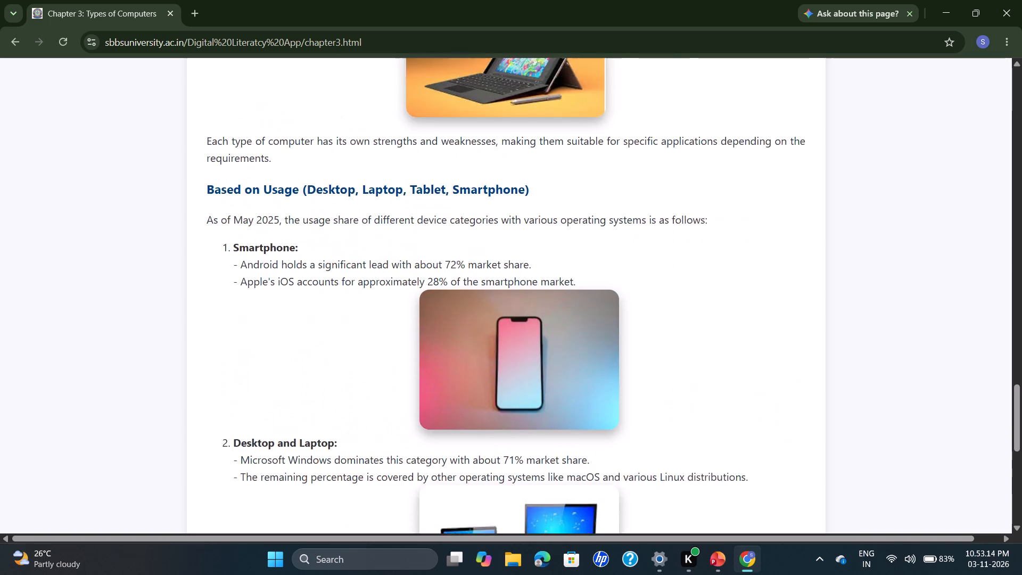
{"action": "scroll", "coordinate": [698, 472], "scroll_direction": "up", "scroll_amount": 3}
{"action": "scroll", "coordinate": [698, 472], "scroll_direction": "down", "scroll_amount": 1}
{"action": "scroll", "coordinate": [698, 472], "scroll_direction": "up", "scroll_amount": 3}
{"action": "scroll", "coordinate": [698, 473], "scroll_direction": "down", "scroll_amount": 1}
{"action": "scroll", "coordinate": [698, 473], "scroll_direction": "up", "scroll_amount": 2}
{"action": "scroll", "coordinate": [698, 473], "scroll_direction": "down", "scroll_amount": 2}
{"action": "scroll", "coordinate": [698, 473], "scroll_direction": "up", "scroll_amount": 1}
{"action": "scroll", "coordinate": [698, 473], "scroll_direction": "down", "scroll_amount": 1}
{"action": "scroll", "coordinate": [698, 473], "scroll_direction": "up", "scroll_amount": 1}
{"action": "scroll", "coordinate": [698, 473], "scroll_direction": "down", "scroll_amount": 1}
{"action": "scroll", "coordinate": [698, 473], "scroll_direction": "up", "scroll_amount": 1}
{"action": "scroll", "coordinate": [698, 473], "scroll_direction": "down", "scroll_amount": 1}
{"action": "scroll", "coordinate": [698, 473], "scroll_direction": "up", "scroll_amount": 3}
{"action": "scroll", "coordinate": [698, 473], "scroll_direction": "down", "scroll_amount": 1}
{"action": "scroll", "coordinate": [698, 473], "scroll_direction": "up", "scroll_amount": 1}
{"action": "scroll", "coordinate": [698, 473], "scroll_direction": "down", "scroll_amount": 2}
{"action": "scroll", "coordinate": [698, 473], "scroll_direction": "up", "scroll_amount": 5}
{"action": "scroll", "coordinate": [696, 473], "scroll_direction": "down", "scroll_amount": 1}
{"action": "scroll", "coordinate": [696, 473], "scroll_direction": "up", "scroll_amount": 3}
{"action": "scroll", "coordinate": [696, 473], "scroll_direction": "down", "scroll_amount": 1}
{"action": "scroll", "coordinate": [696, 473], "scroll_direction": "up", "scroll_amount": 1}
{"action": "scroll", "coordinate": [696, 473], "scroll_direction": "down", "scroll_amount": 2}
{"action": "scroll", "coordinate": [696, 473], "scroll_direction": "up", "scroll_amount": 3}
{"action": "scroll", "coordinate": [695, 473], "scroll_direction": "down", "scroll_amount": 1}
{"action": "scroll", "coordinate": [695, 473], "scroll_direction": "up", "scroll_amount": 1}
{"action": "scroll", "coordinate": [695, 473], "scroll_direction": "down", "scroll_amount": 1}
{"action": "scroll", "coordinate": [695, 473], "scroll_direction": "up", "scroll_amount": 1}
{"action": "scroll", "coordinate": [695, 473], "scroll_direction": "down", "scroll_amount": 1}
{"action": "scroll", "coordinate": [695, 473], "scroll_direction": "up", "scroll_amount": 1}
{"action": "scroll", "coordinate": [695, 473], "scroll_direction": "down", "scroll_amount": 1}
{"action": "scroll", "coordinate": [695, 473], "scroll_direction": "up", "scroll_amount": 1}
{"action": "scroll", "coordinate": [695, 473], "scroll_direction": "down", "scroll_amount": 1}
{"action": "scroll", "coordinate": [695, 473], "scroll_direction": "up", "scroll_amount": 3}
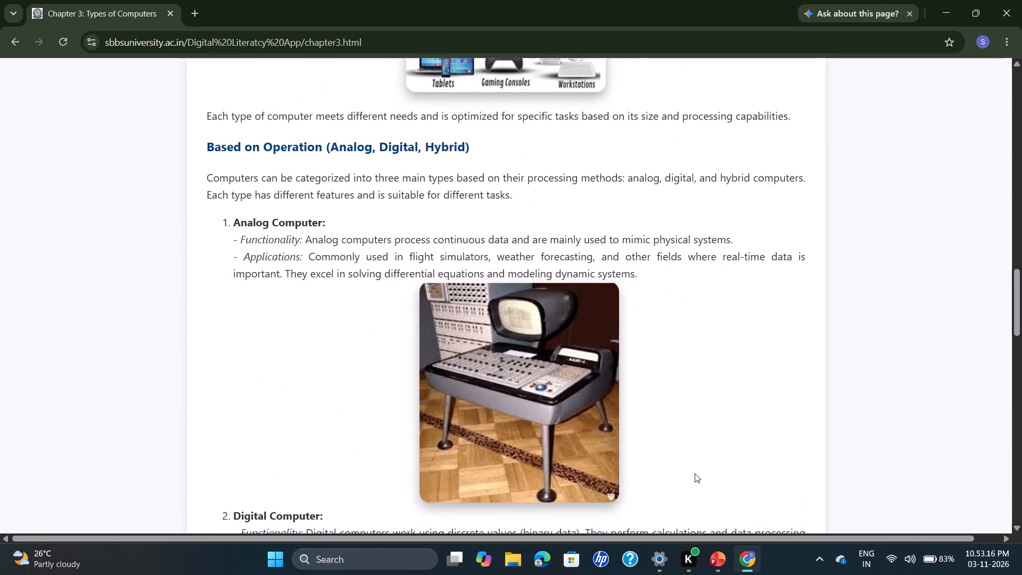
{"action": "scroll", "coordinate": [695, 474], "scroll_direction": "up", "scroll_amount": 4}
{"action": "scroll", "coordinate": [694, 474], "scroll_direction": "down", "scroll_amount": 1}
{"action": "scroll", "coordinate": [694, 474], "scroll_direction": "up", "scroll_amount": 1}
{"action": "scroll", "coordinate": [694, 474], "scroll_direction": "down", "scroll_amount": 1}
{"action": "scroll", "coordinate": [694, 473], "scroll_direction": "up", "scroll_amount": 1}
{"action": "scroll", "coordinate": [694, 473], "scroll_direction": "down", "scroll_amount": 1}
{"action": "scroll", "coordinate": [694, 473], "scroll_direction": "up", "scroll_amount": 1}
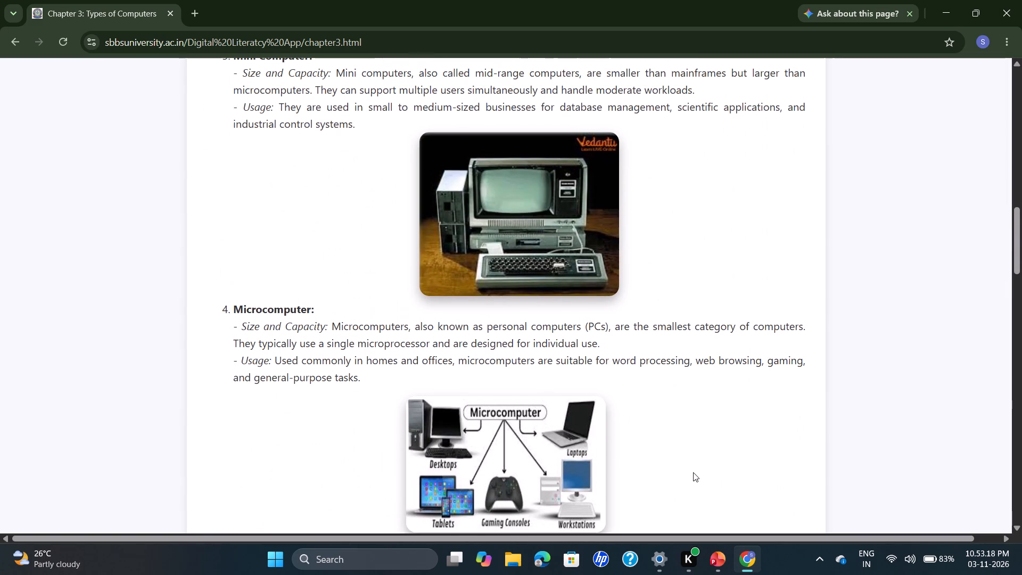
Switch to PowerPoint and move slide 3's text box with the three computer types slightly to the right beneath the title.
{"action": "left_click", "coordinate": [724, 569]}
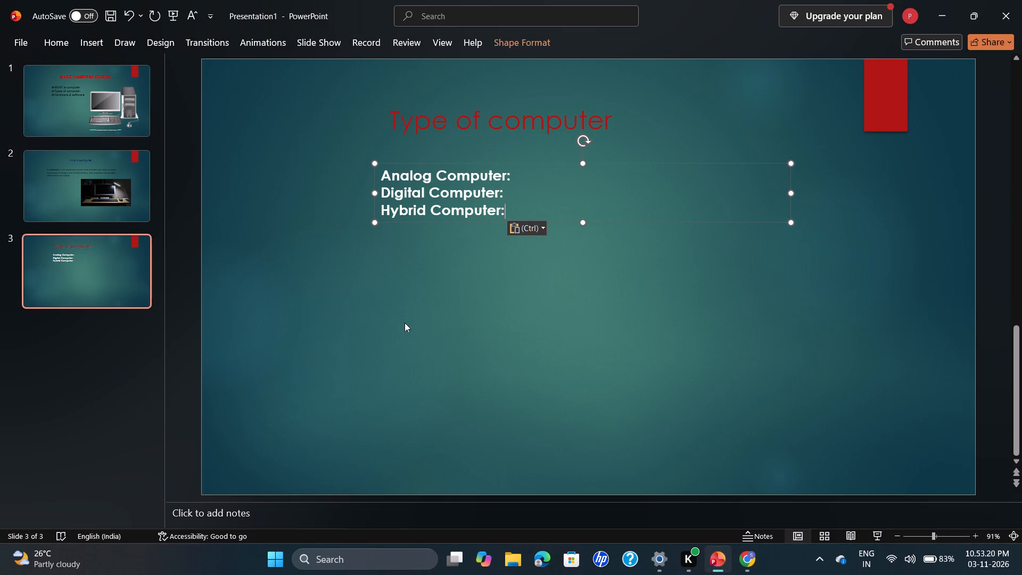
{"action": "left_click", "coordinate": [508, 324]}
{"action": "double_click", "coordinate": [378, 171]}
{"action": "left_click_drag", "start_coordinate": [555, 181], "coordinate": [604, 171]}
{"action": "double_click", "coordinate": [571, 184]}
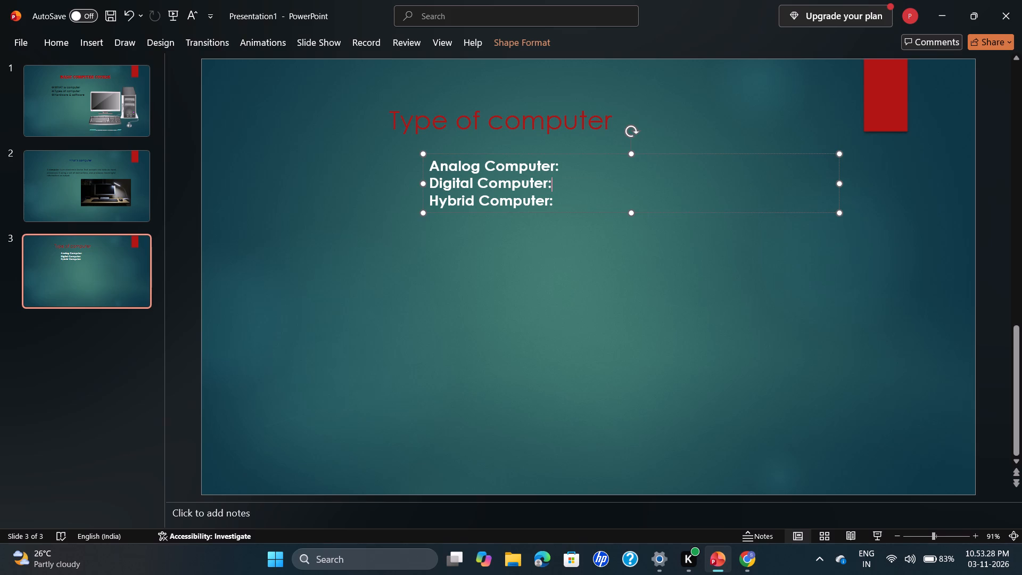
{"action": "left_click_drag", "start_coordinate": [571, 180], "coordinate": [574, 190]}
{"action": "right_click", "coordinate": [574, 190]}
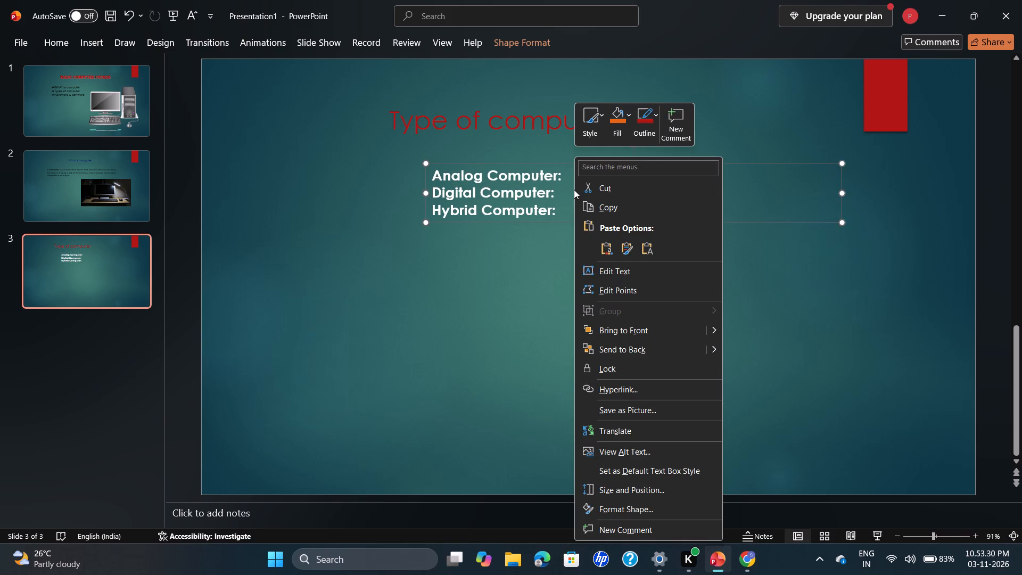
{"action": "left_click", "coordinate": [571, 189]}
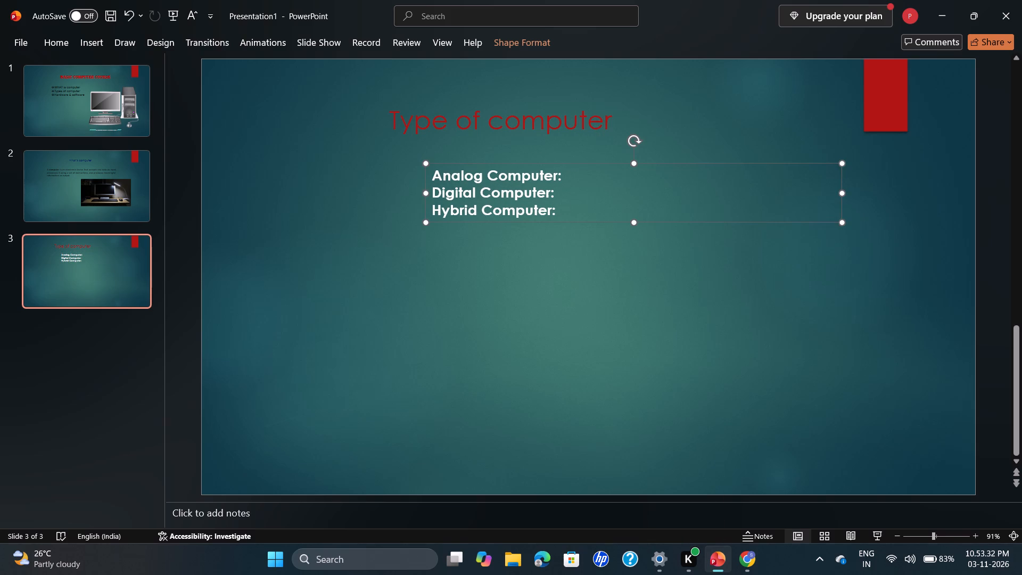
Apply arrow bullets to all three computer-type lines in slide 3's text box.
{"action": "key", "text": "ctrl+a"}
{"action": "left_click", "coordinate": [571, 189]}
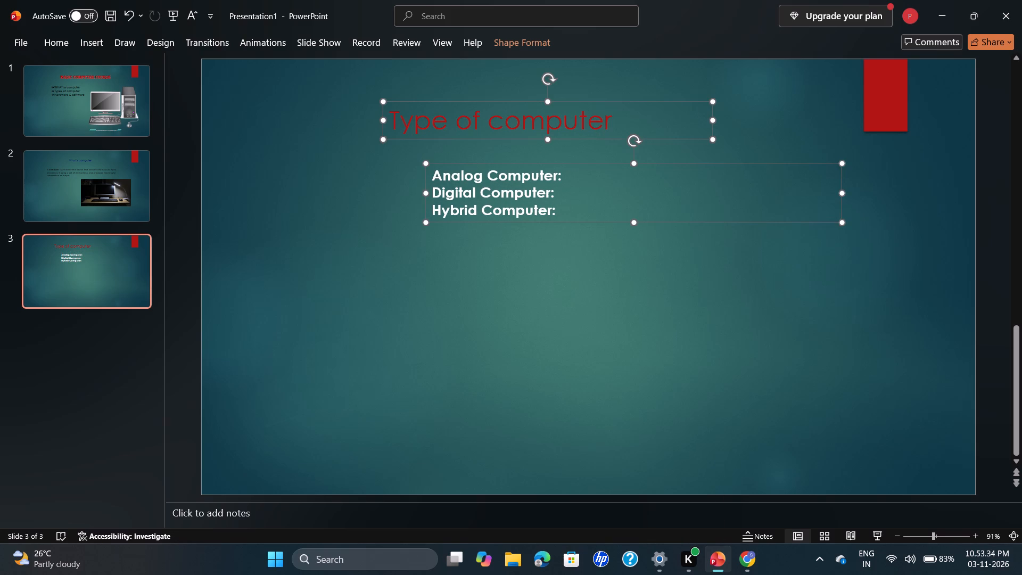
{"action": "key", "text": "ctrl+a"}
{"action": "key", "text": "ctrl+a"}
{"action": "double_click", "coordinate": [571, 190]}
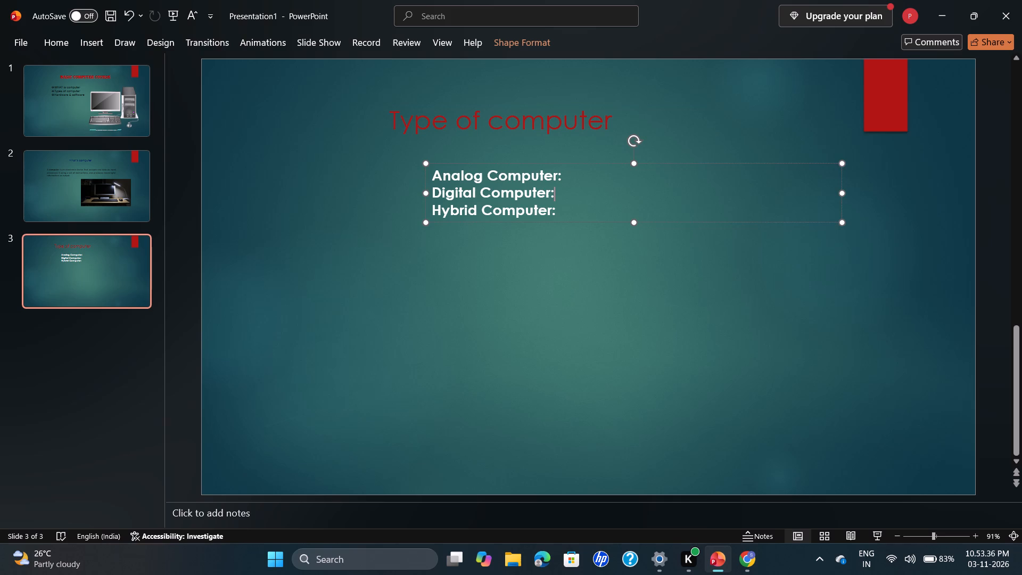
{"action": "double_click", "coordinate": [571, 190]}
{"action": "key", "text": "ctrl+a"}
{"action": "left_click", "coordinate": [60, 44]}
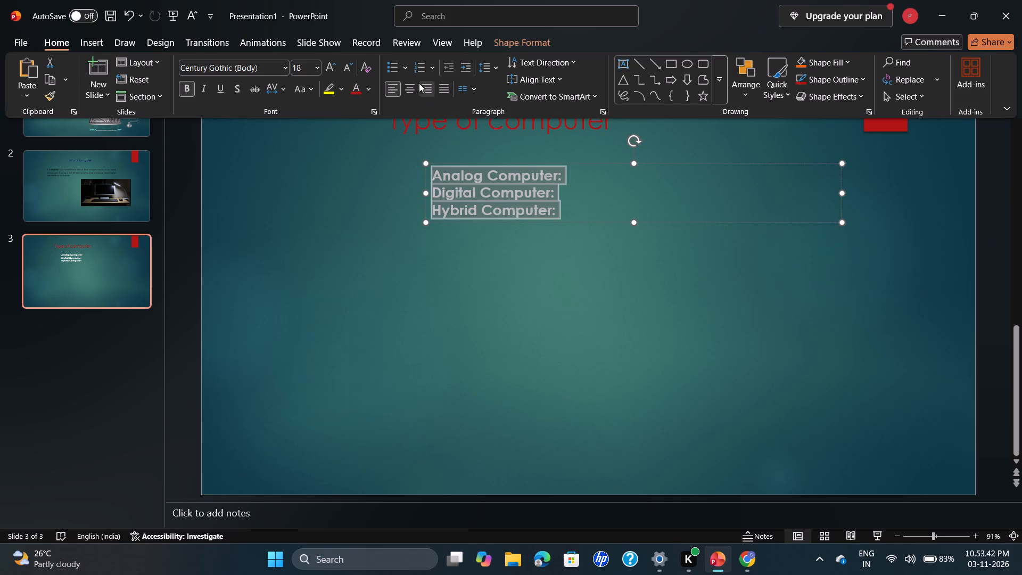
{"action": "left_click", "coordinate": [404, 62]}
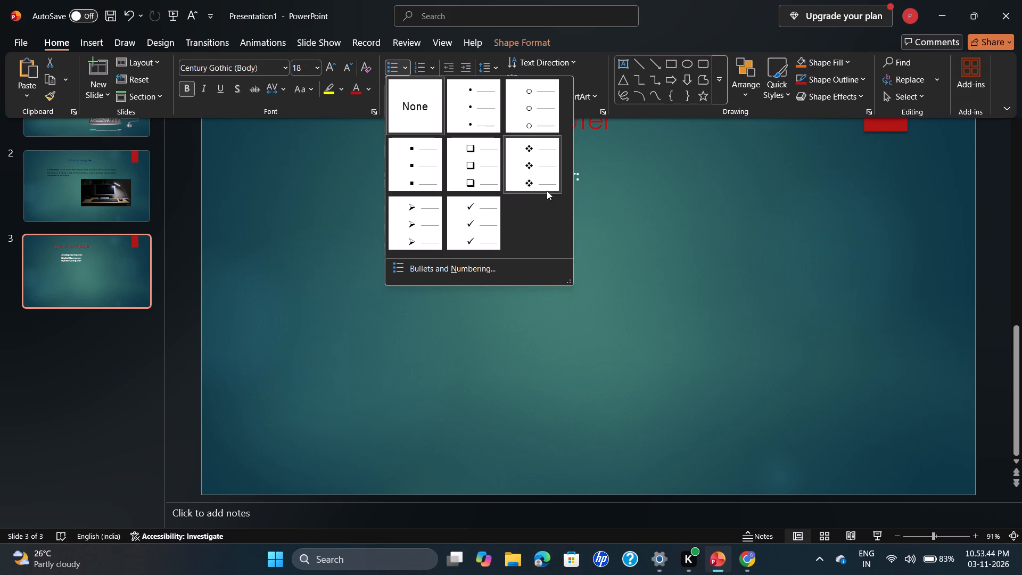
{"action": "left_click", "coordinate": [427, 235]}
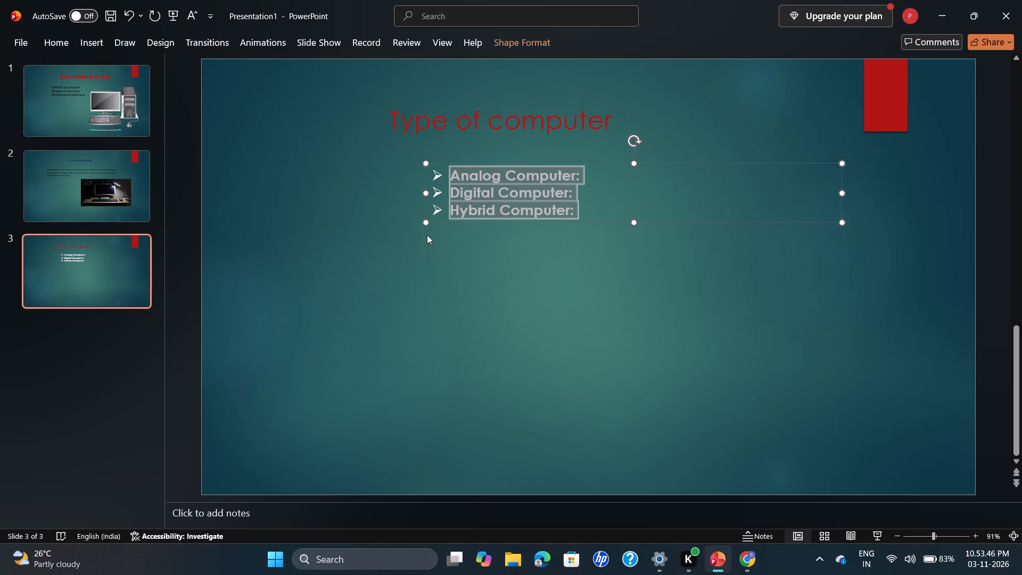
Set the three bulleted lines to font size 32 and the darkest shade of the light-gray theme colour.
{"action": "left_click", "coordinate": [64, 45]}
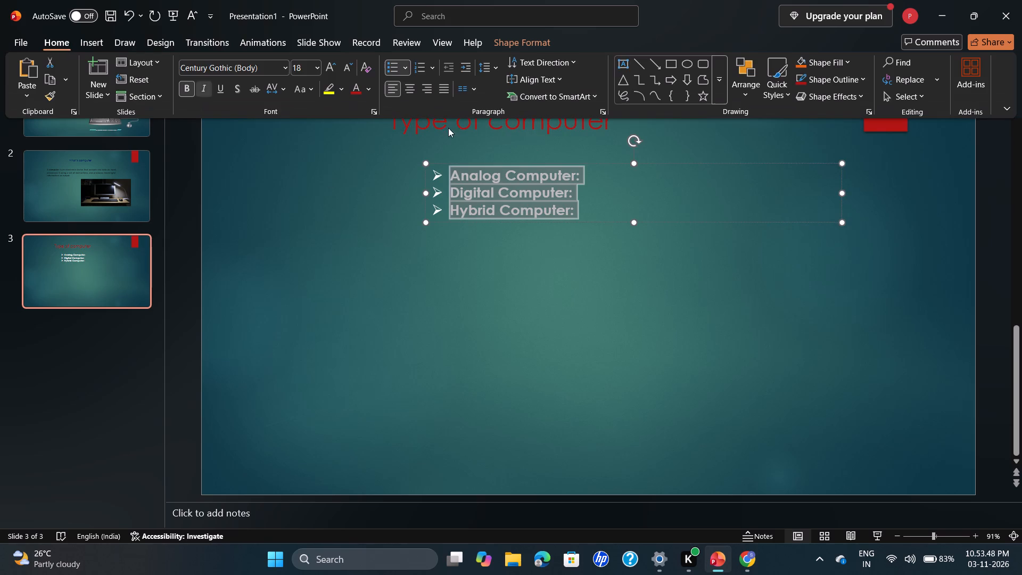
{"action": "left_click", "coordinate": [317, 69]}
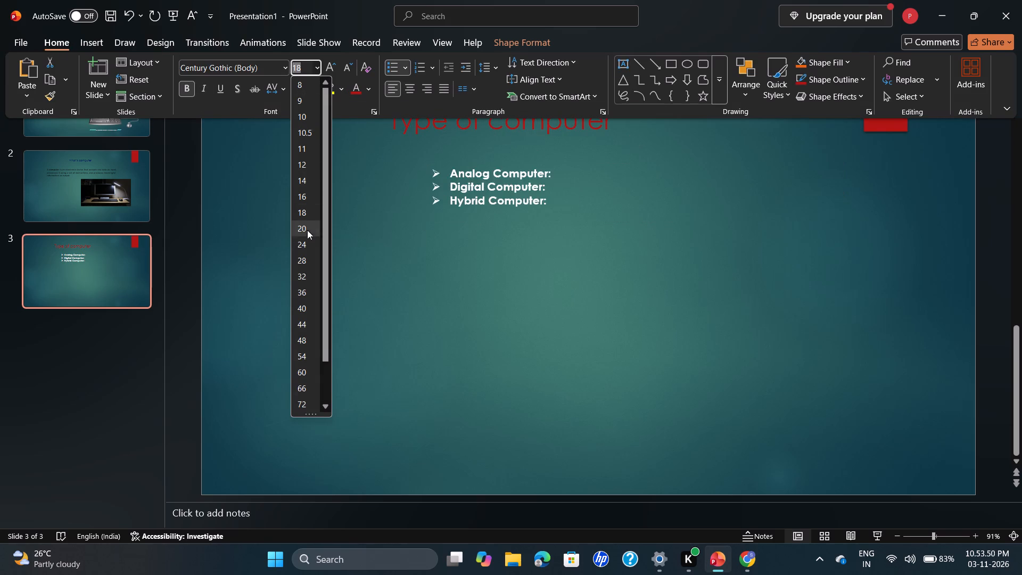
{"action": "left_click", "coordinate": [308, 280]}
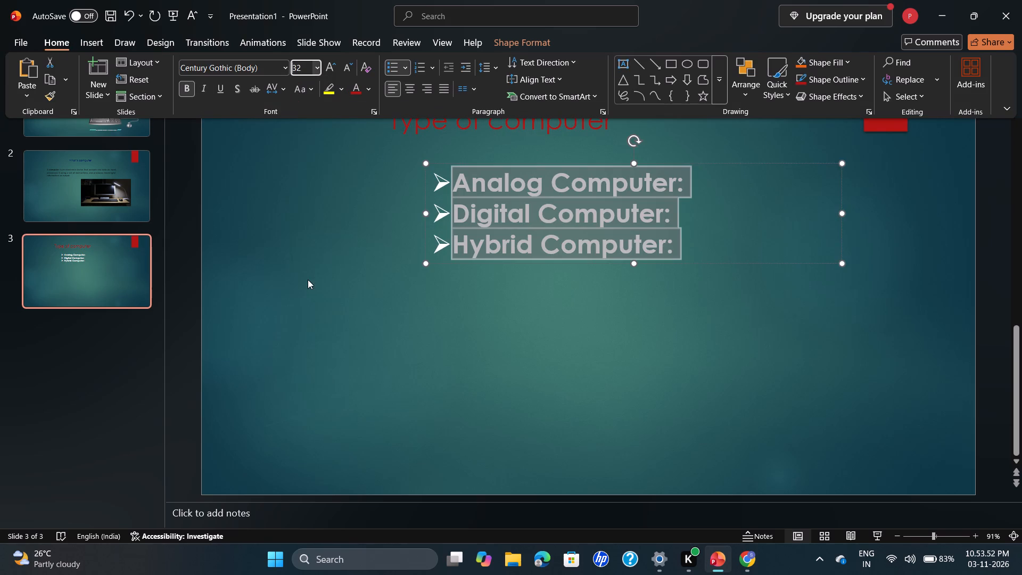
{"action": "left_click", "coordinate": [372, 93]}
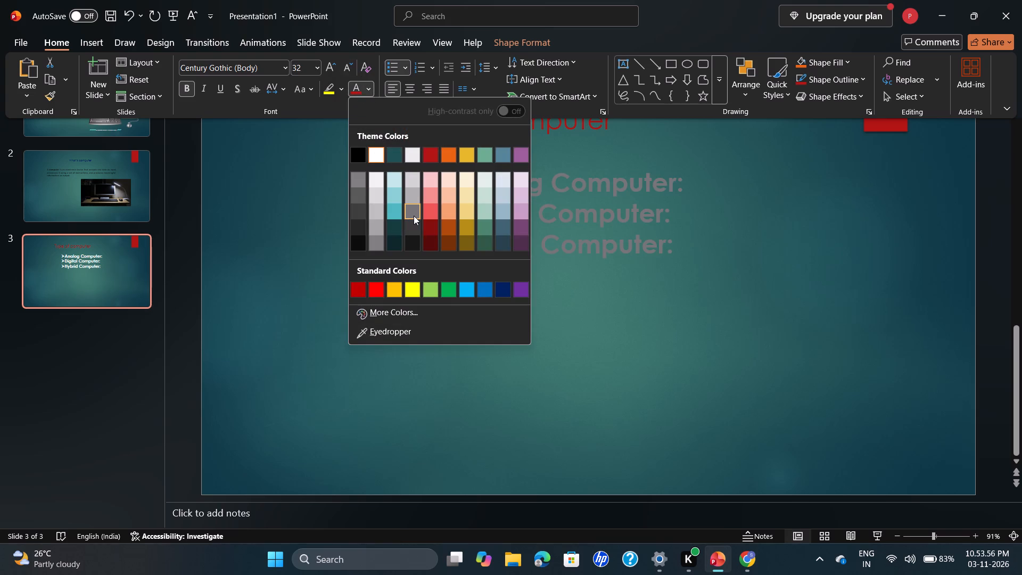
{"action": "left_click", "coordinate": [412, 249]}
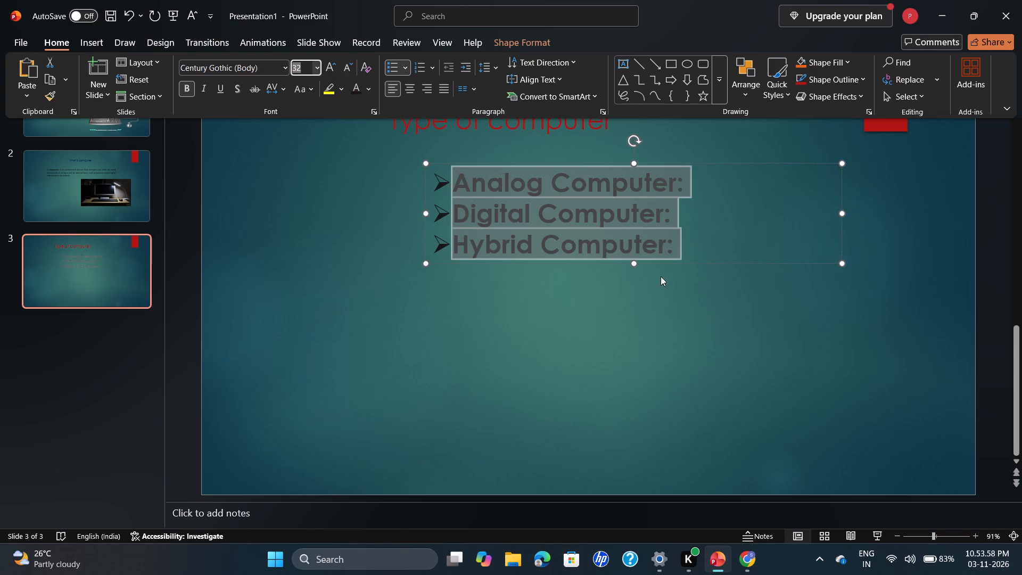
{"action": "left_click", "coordinate": [665, 342]}
{"action": "left_click", "coordinate": [673, 313]}
{"action": "scroll", "coordinate": [673, 312], "scroll_direction": "down", "scroll_amount": 1}
{"action": "scroll", "coordinate": [673, 311], "scroll_direction": "up", "scroll_amount": 1}
{"action": "scroll", "coordinate": [673, 311], "scroll_direction": "down", "scroll_amount": 1}
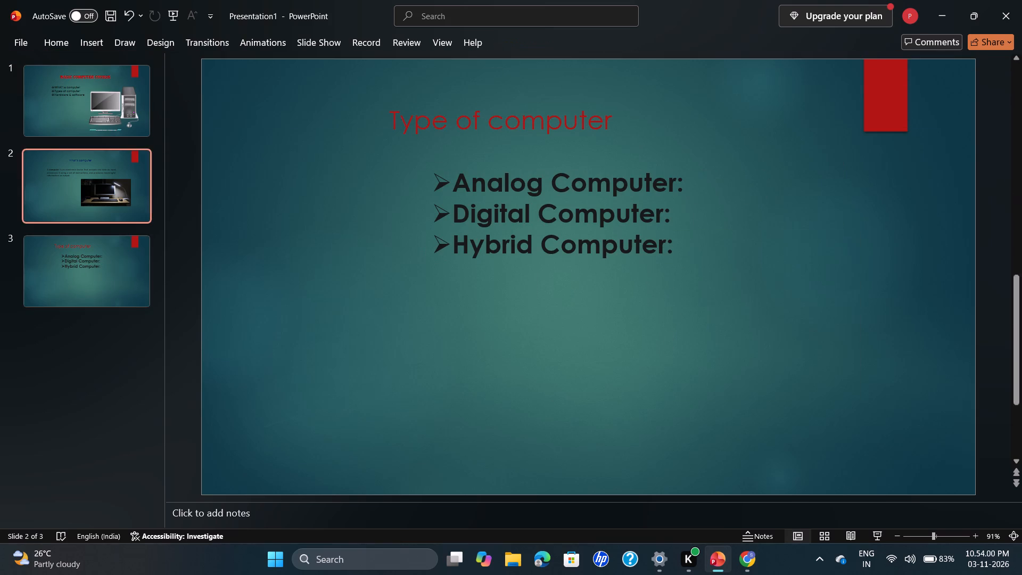
{"action": "left_click", "coordinate": [699, 184]}
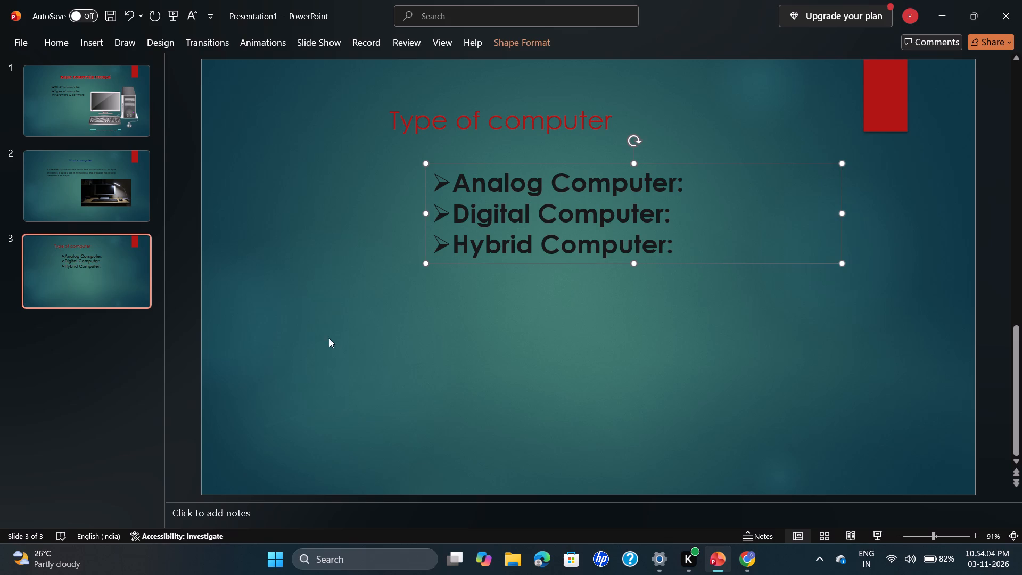
Add a new slide after slide 3.
{"action": "right_click", "coordinate": [113, 314]}
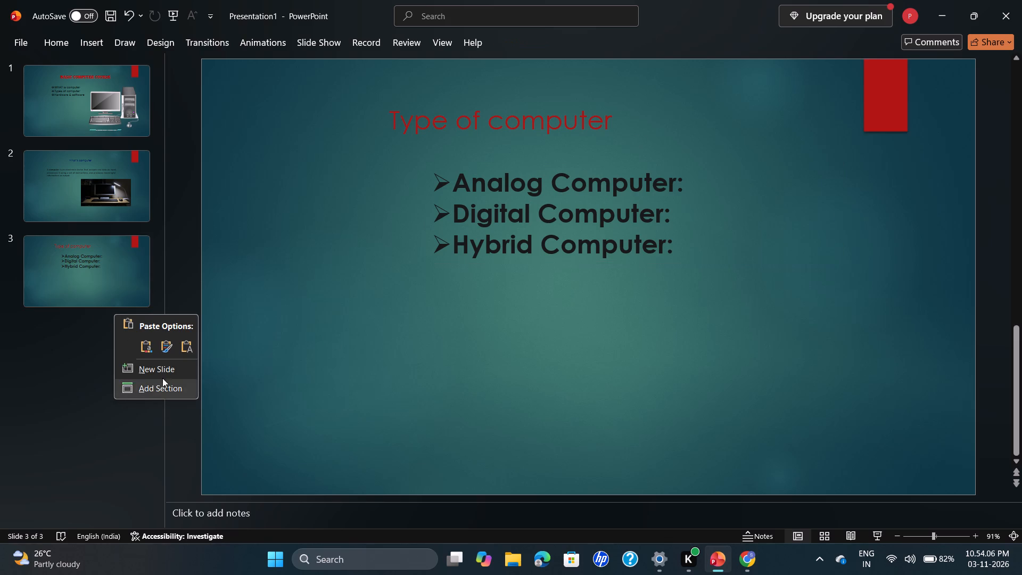
{"action": "left_click", "coordinate": [162, 373]}
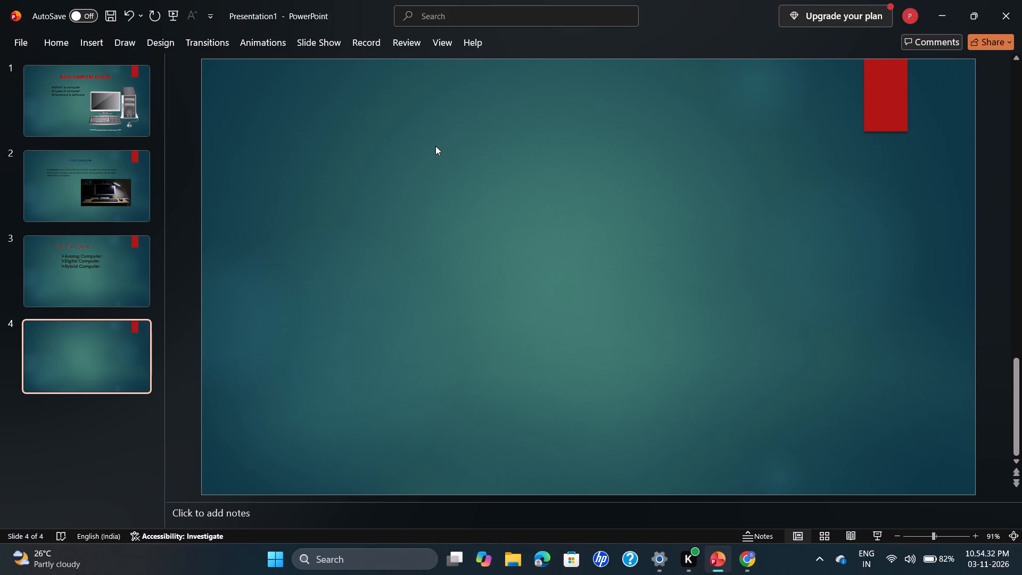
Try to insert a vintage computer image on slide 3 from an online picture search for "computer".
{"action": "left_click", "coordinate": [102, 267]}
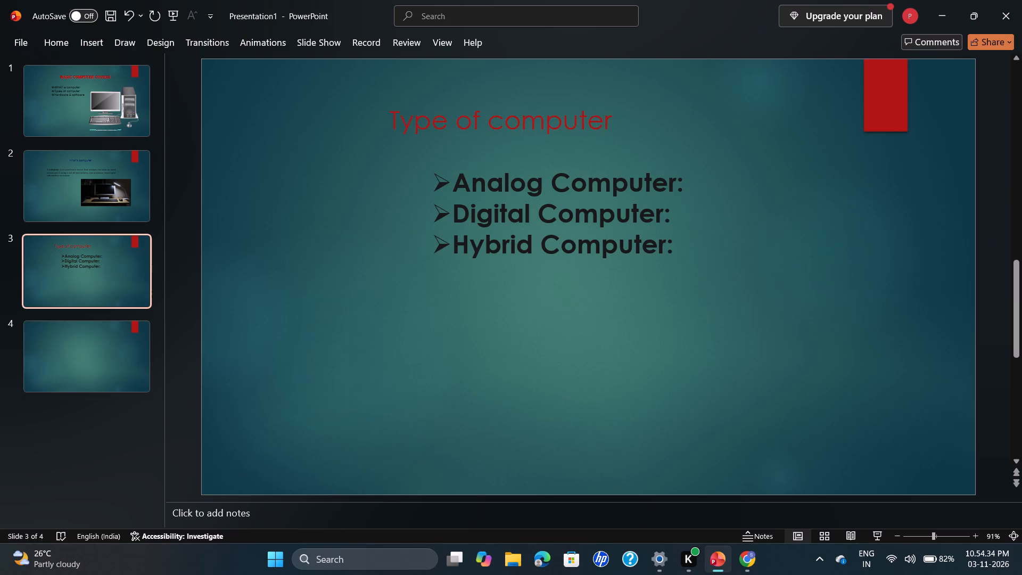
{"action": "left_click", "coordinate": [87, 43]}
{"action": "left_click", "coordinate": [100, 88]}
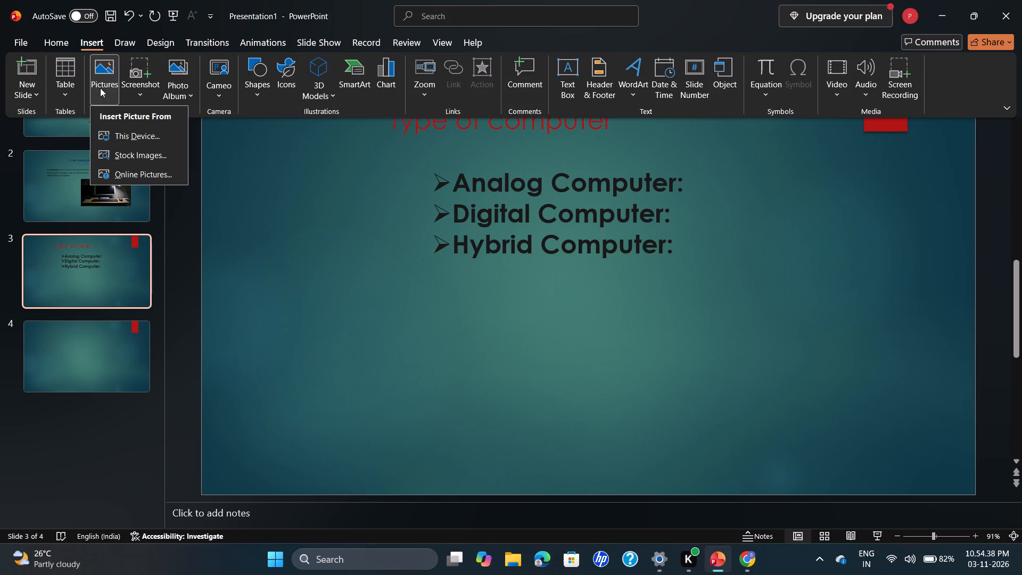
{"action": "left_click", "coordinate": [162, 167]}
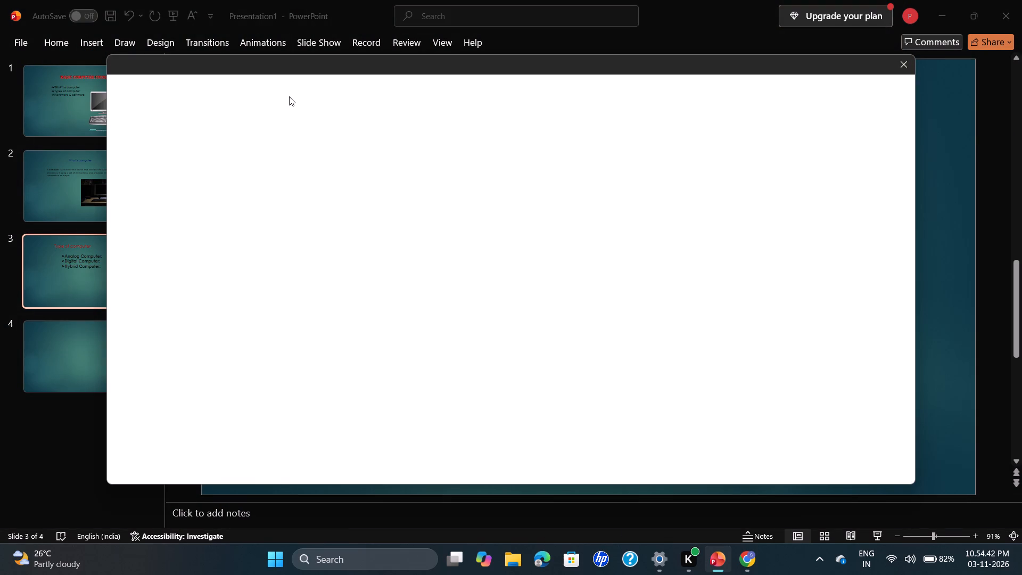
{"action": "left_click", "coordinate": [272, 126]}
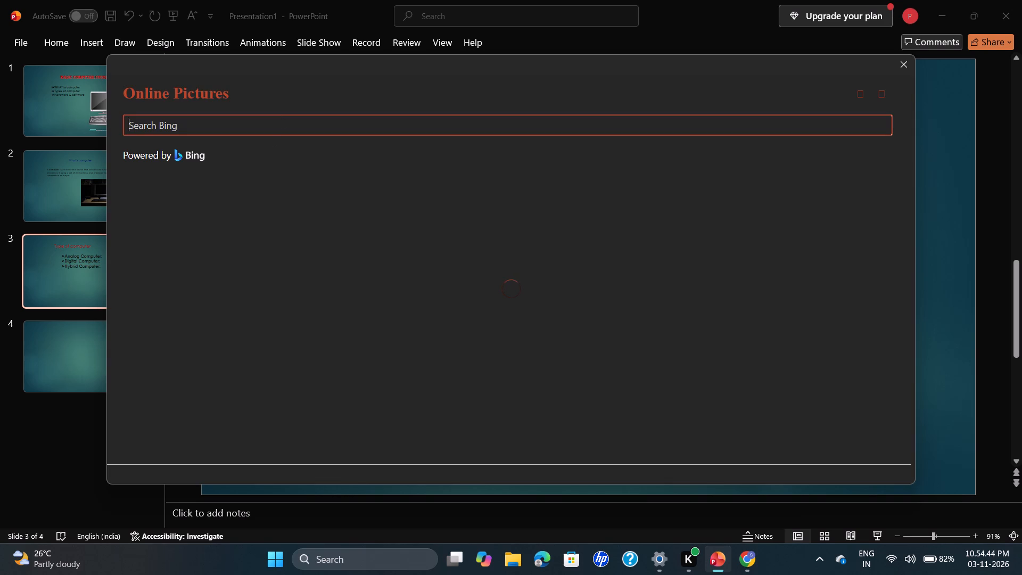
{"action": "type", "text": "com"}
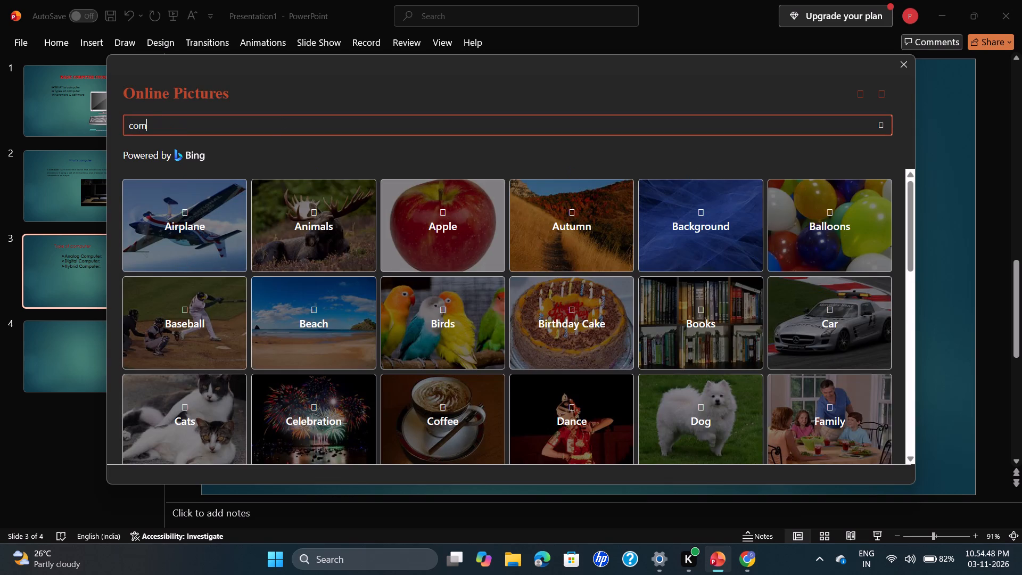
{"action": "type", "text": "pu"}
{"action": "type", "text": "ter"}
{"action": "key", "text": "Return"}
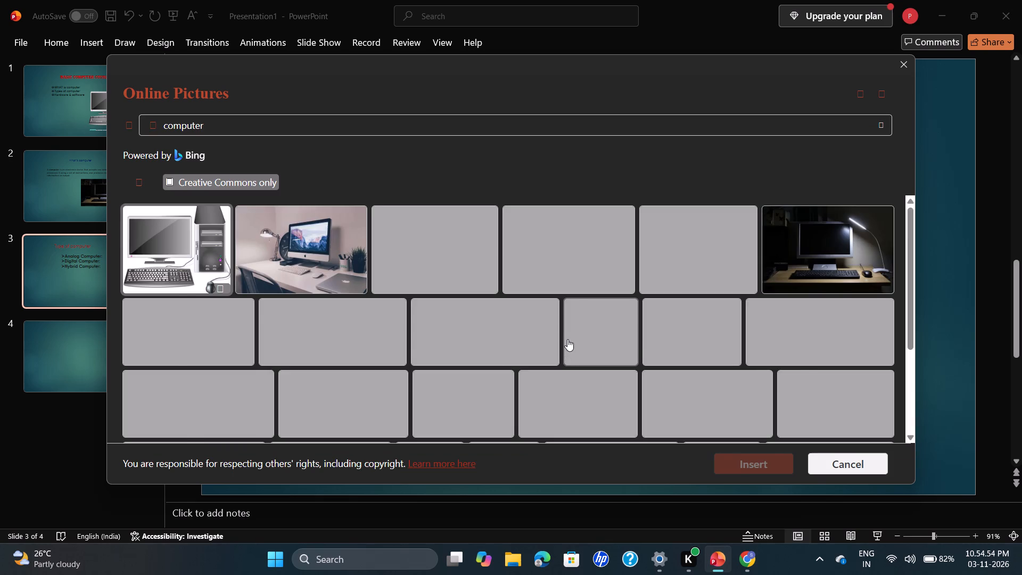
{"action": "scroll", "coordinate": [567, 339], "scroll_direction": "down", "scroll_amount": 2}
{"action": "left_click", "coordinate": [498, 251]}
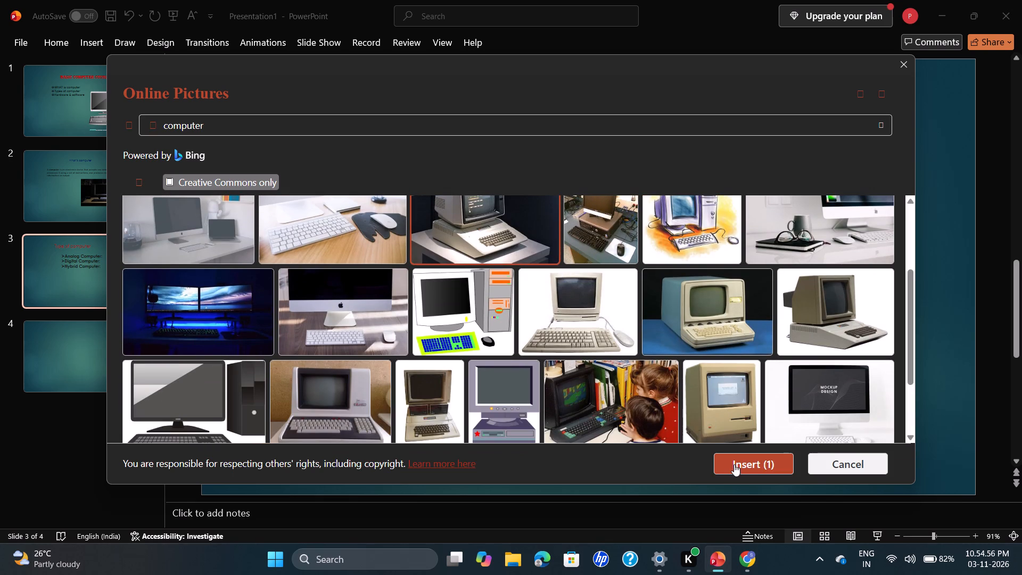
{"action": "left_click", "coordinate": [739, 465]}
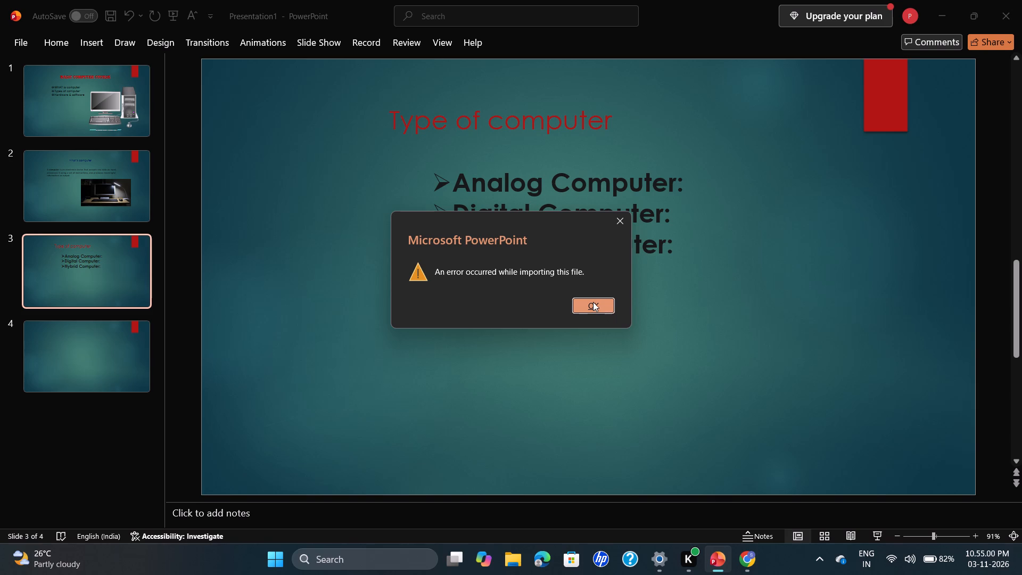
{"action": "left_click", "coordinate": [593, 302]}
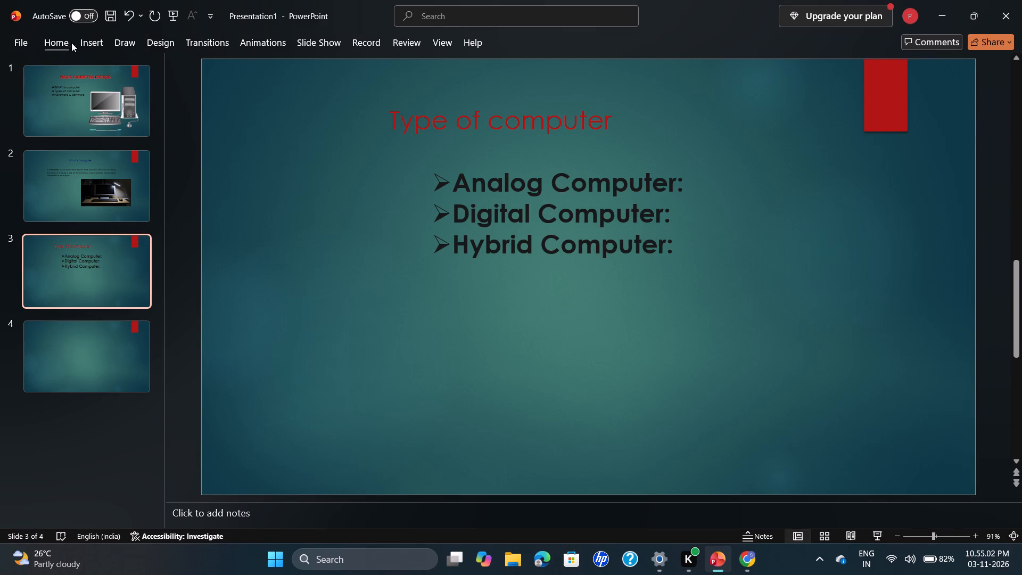
Search online pictures for "computer" and insert the vintage beige computer with built-in keyboard on slide 3.
{"action": "left_click", "coordinate": [86, 42]}
{"action": "left_click", "coordinate": [102, 89]}
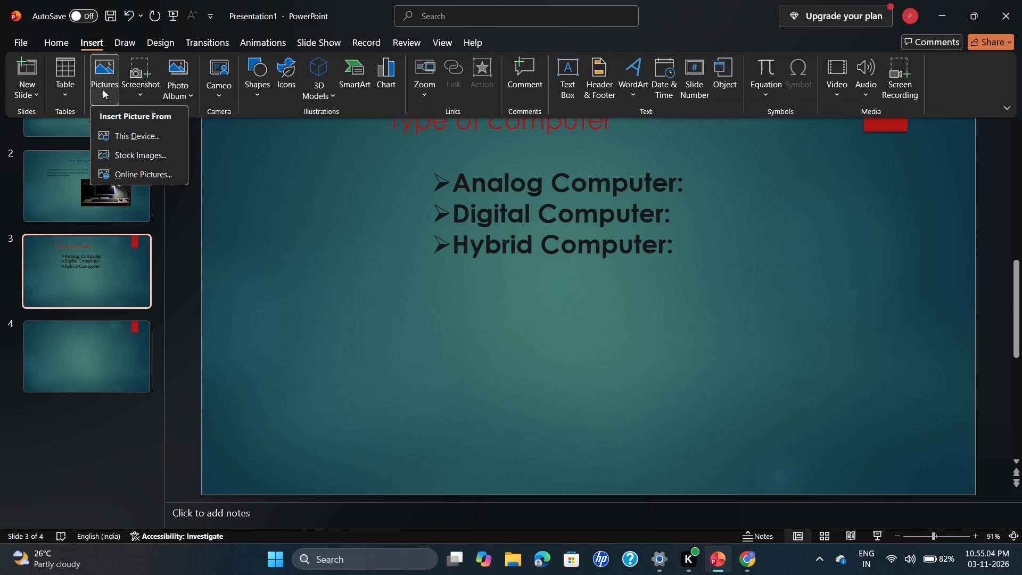
{"action": "left_click", "coordinate": [143, 176]}
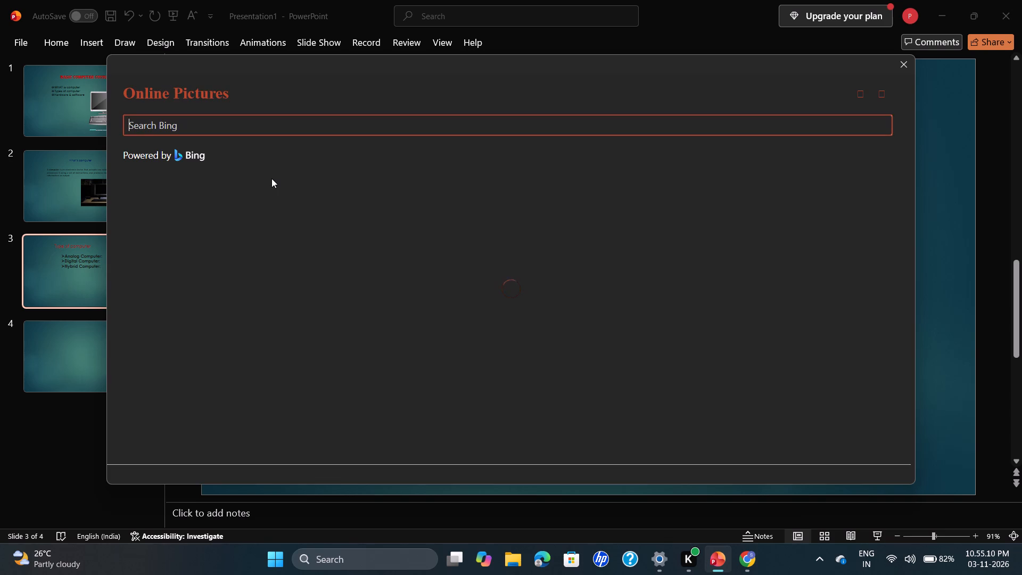
{"action": "left_click", "coordinate": [187, 127]}
{"action": "key", "text": "c"}
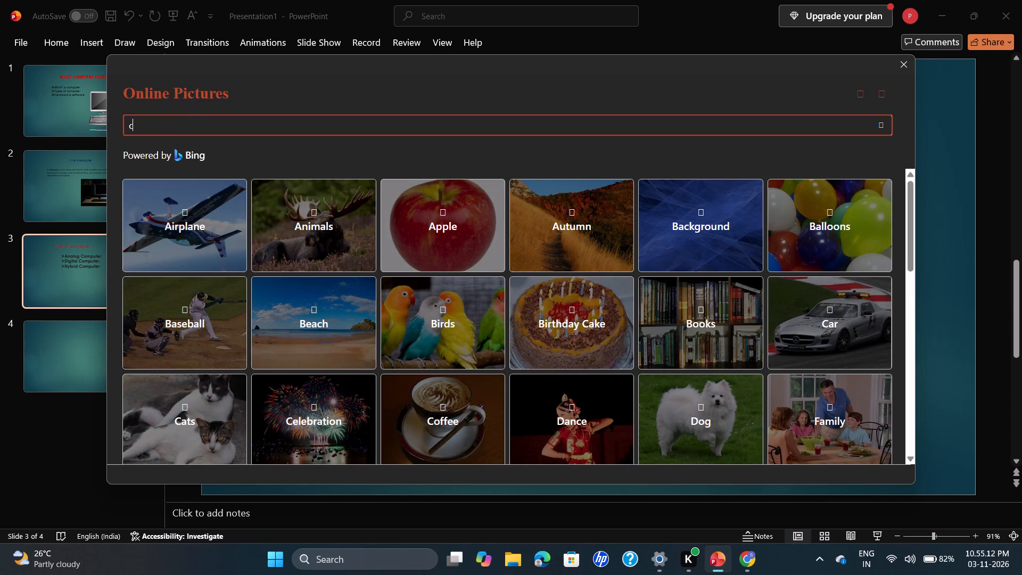
{"action": "key", "text": "o"}
{"action": "type", "text": "mputer"}
{"action": "key", "text": "Return"}
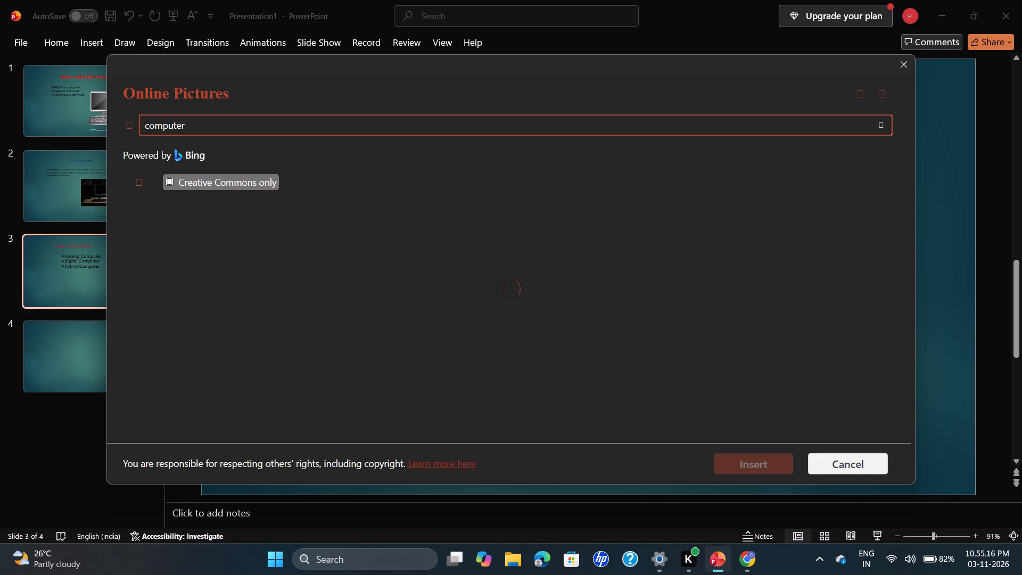
{"action": "left_click", "coordinate": [305, 253]}
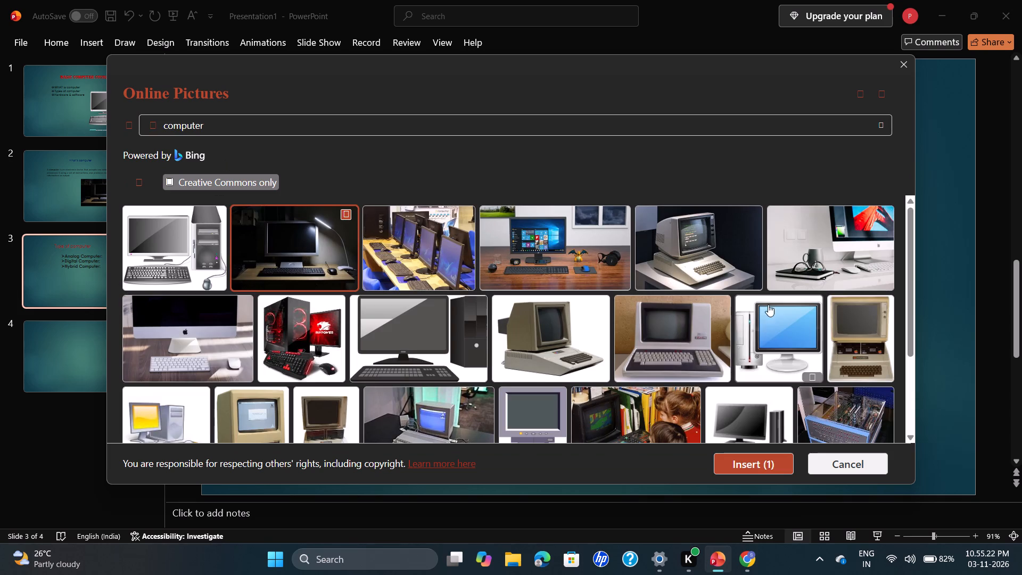
{"action": "left_click", "coordinate": [715, 374]}
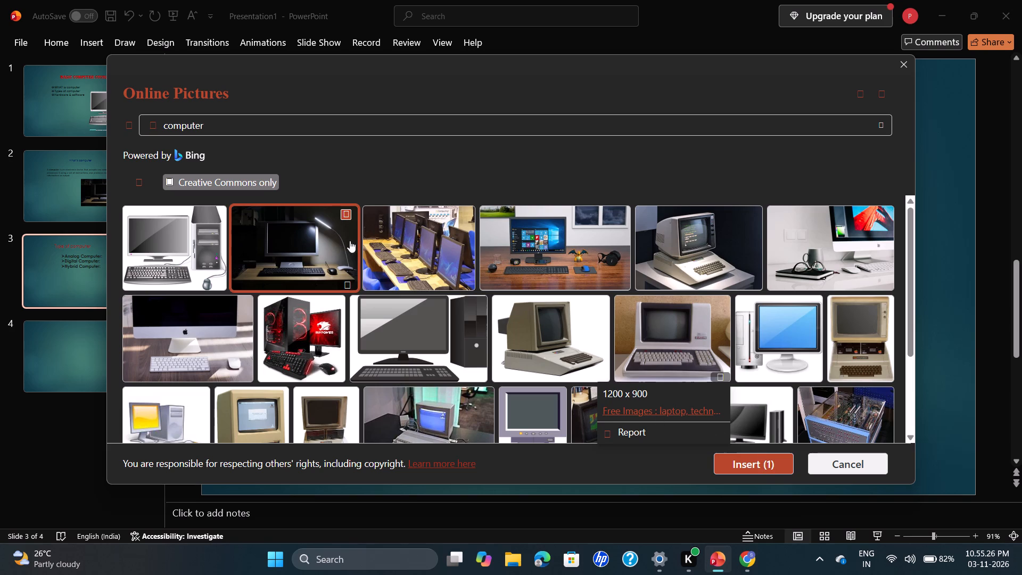
{"action": "left_click", "coordinate": [342, 212]}
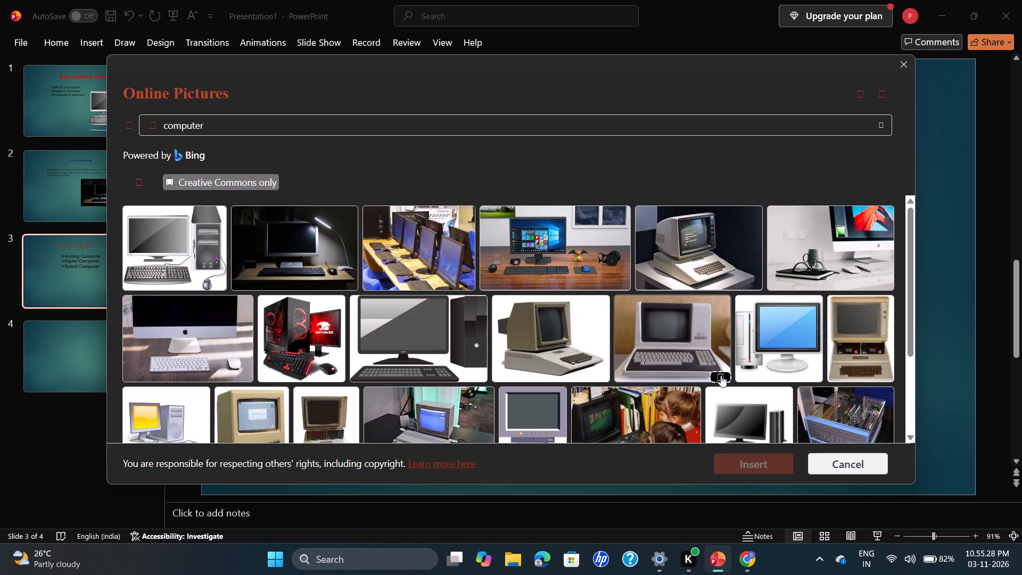
{"action": "left_click", "coordinate": [721, 376]}
{"action": "left_click", "coordinate": [686, 338]}
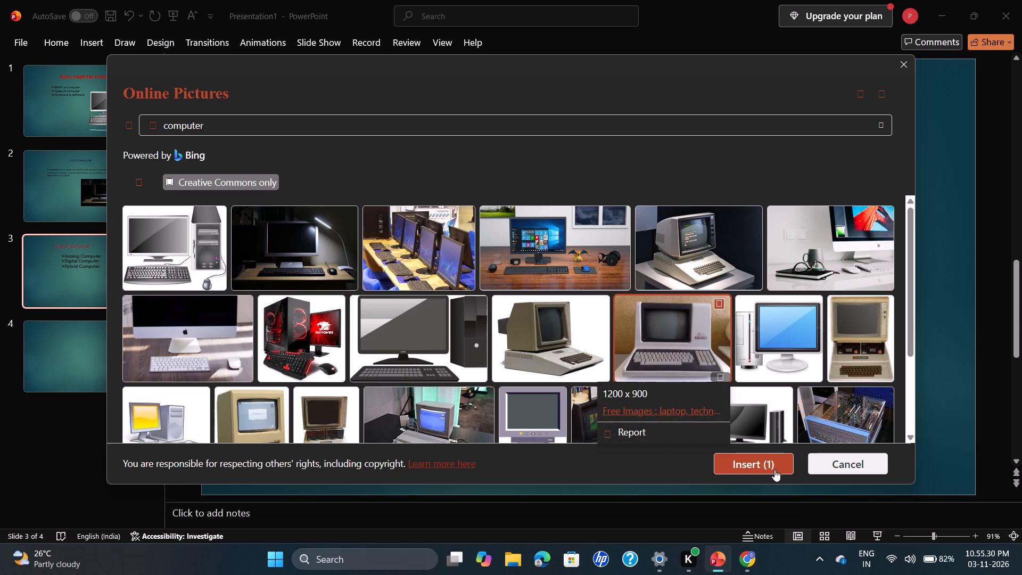
{"action": "left_click", "coordinate": [774, 469]}
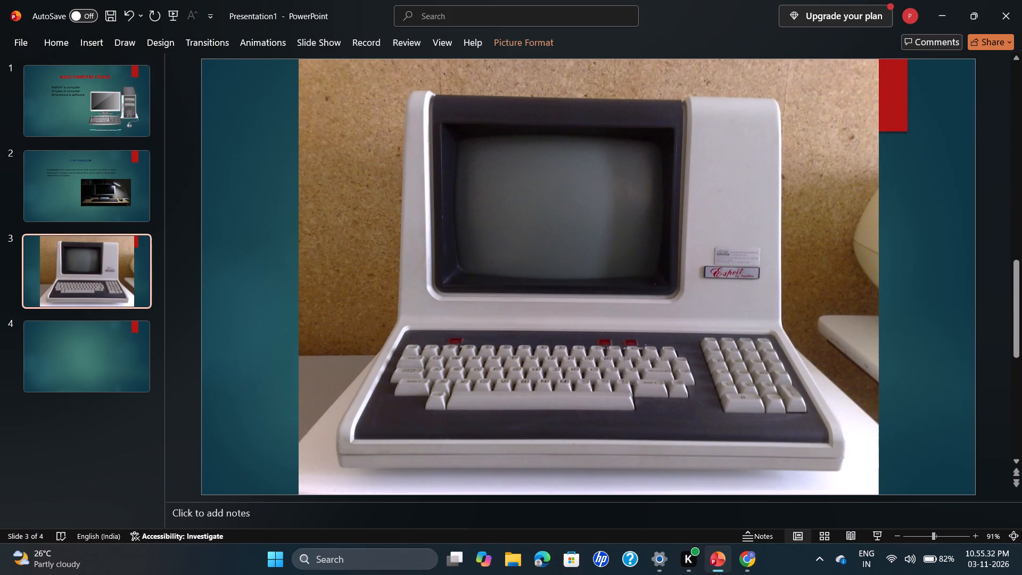
Shrink the vintage computer picture to about half the slide's width and height and place it below the three bulleted lines.
{"action": "left_click_drag", "start_coordinate": [700, 134], "coordinate": [707, 208]}
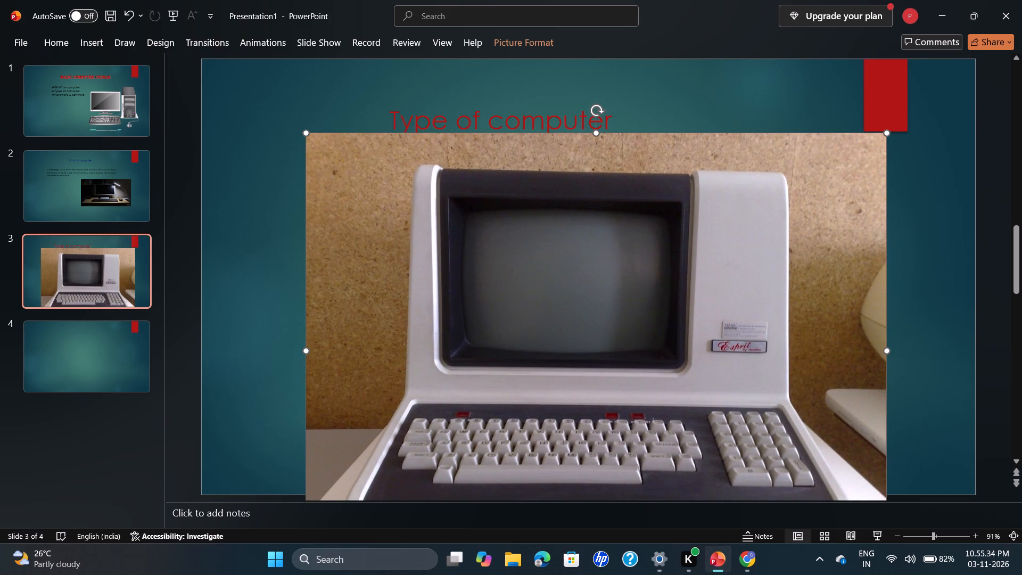
{"action": "left_click_drag", "start_coordinate": [596, 131], "coordinate": [627, 257]}
{"action": "left_click_drag", "start_coordinate": [712, 301], "coordinate": [696, 179]}
{"action": "left_click_drag", "start_coordinate": [581, 446], "coordinate": [580, 412]}
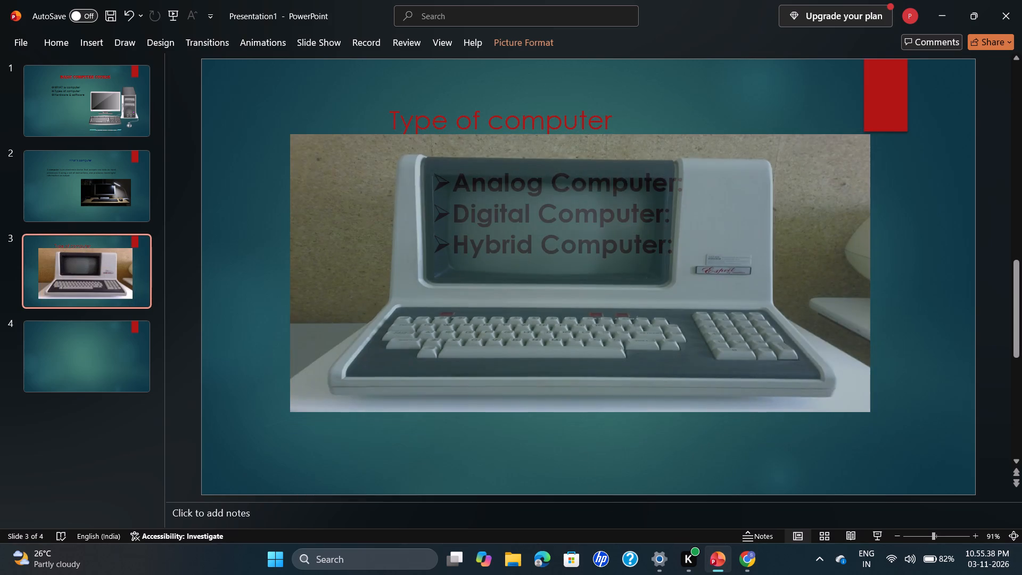
{"action": "left_click_drag", "start_coordinate": [580, 412], "coordinate": [580, 408]}
{"action": "left_click_drag", "start_coordinate": [358, 318], "coordinate": [479, 454]}
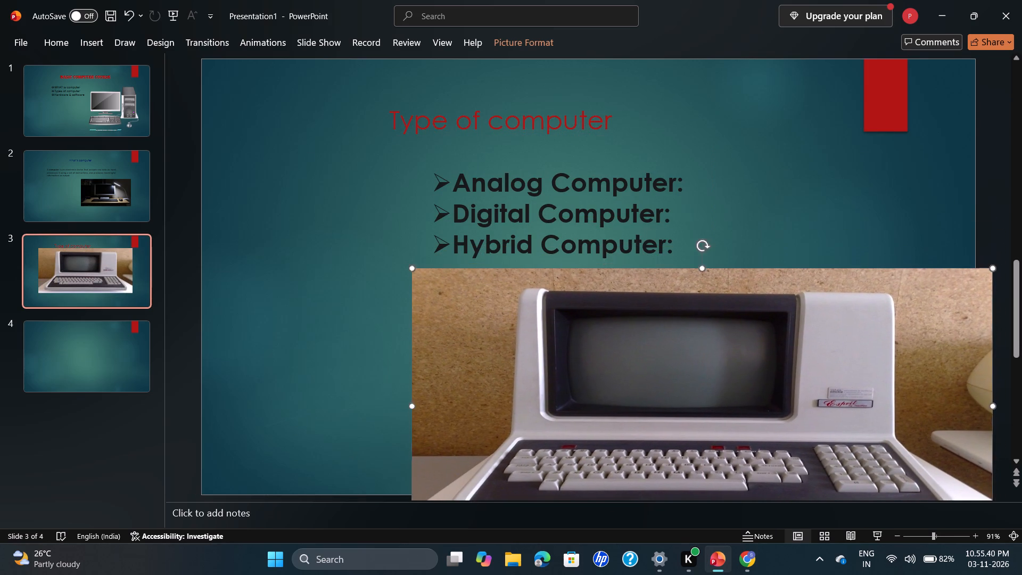
{"action": "left_click", "coordinate": [479, 454]}
{"action": "left_click_drag", "start_coordinate": [411, 401], "coordinate": [507, 374]}
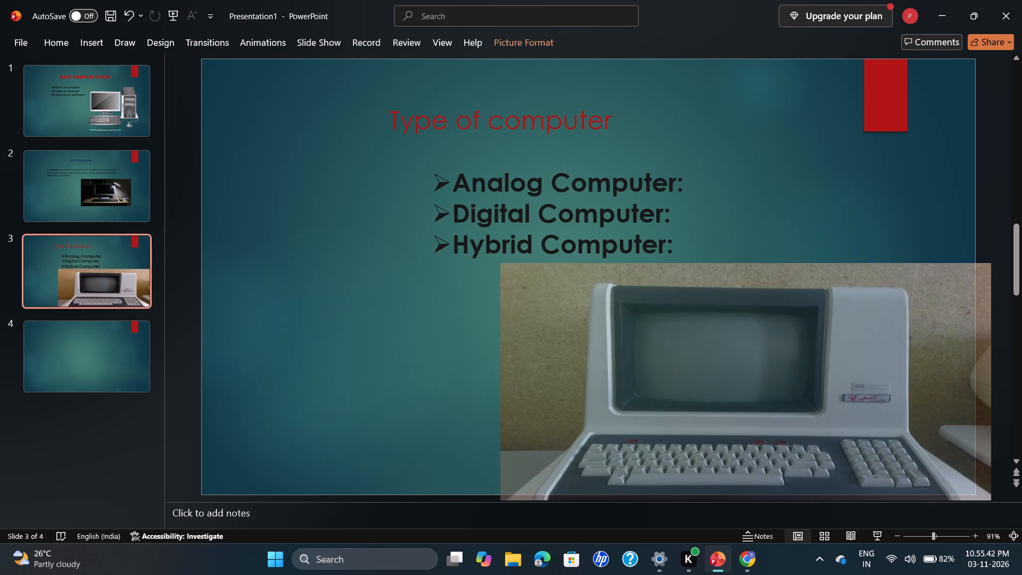
{"action": "left_click_drag", "start_coordinate": [507, 374], "coordinate": [596, 355]}
{"action": "left_click_drag", "start_coordinate": [658, 381], "coordinate": [653, 352]}
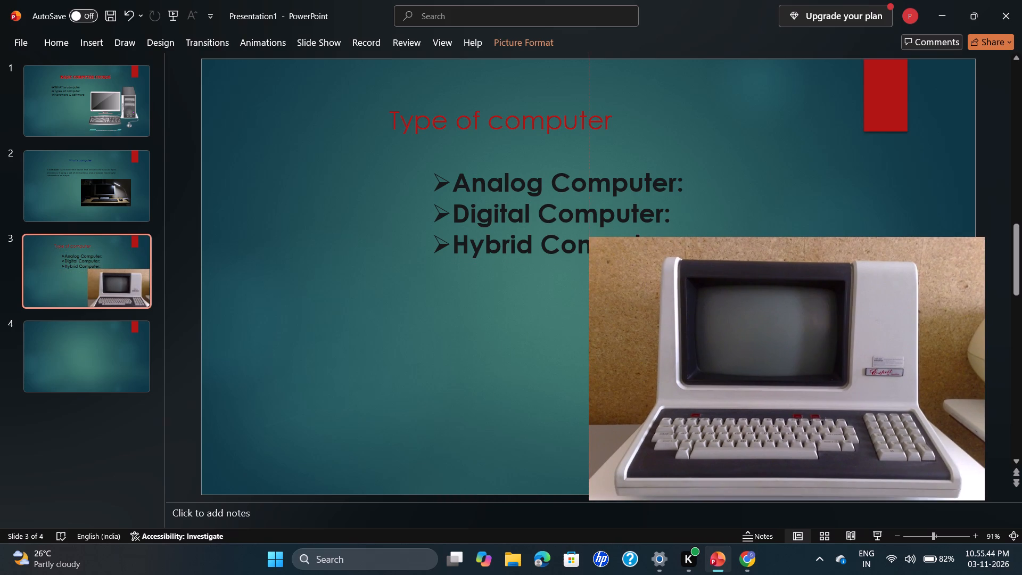
{"action": "left_click_drag", "start_coordinate": [653, 352], "coordinate": [653, 349]}
{"action": "scroll", "coordinate": [746, 406], "scroll_direction": "up", "scroll_amount": 1}
{"action": "scroll", "coordinate": [746, 406], "scroll_direction": "down", "scroll_amount": 2}
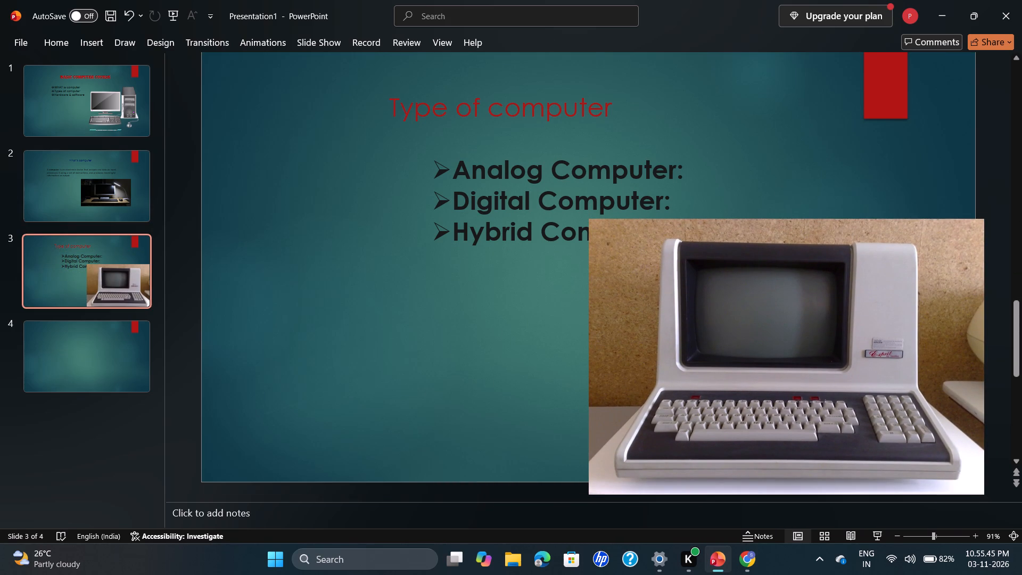
{"action": "left_click_drag", "start_coordinate": [781, 469], "coordinate": [771, 421]}
{"action": "left_click_drag", "start_coordinate": [779, 459], "coordinate": [778, 386]}
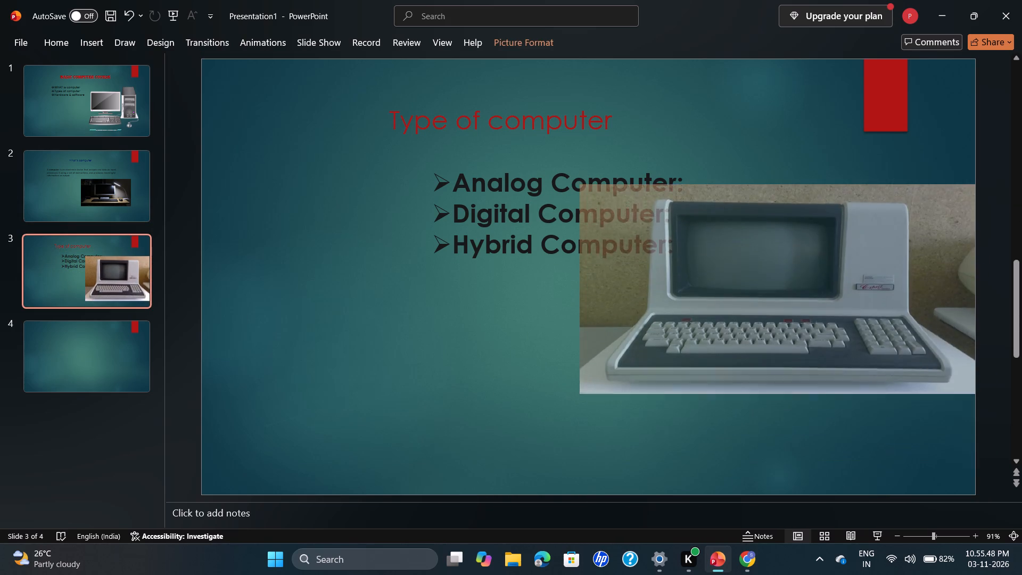
{"action": "left_click_drag", "start_coordinate": [778, 386], "coordinate": [778, 385]}
{"action": "left_click_drag", "start_coordinate": [775, 180], "coordinate": [777, 193]}
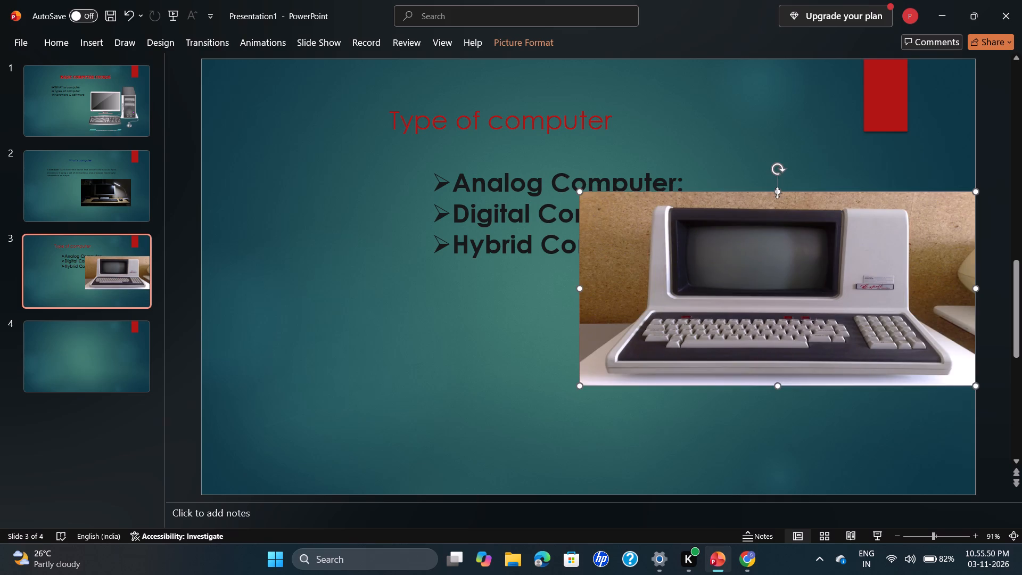
{"action": "left_click_drag", "start_coordinate": [786, 274], "coordinate": [744, 352]}
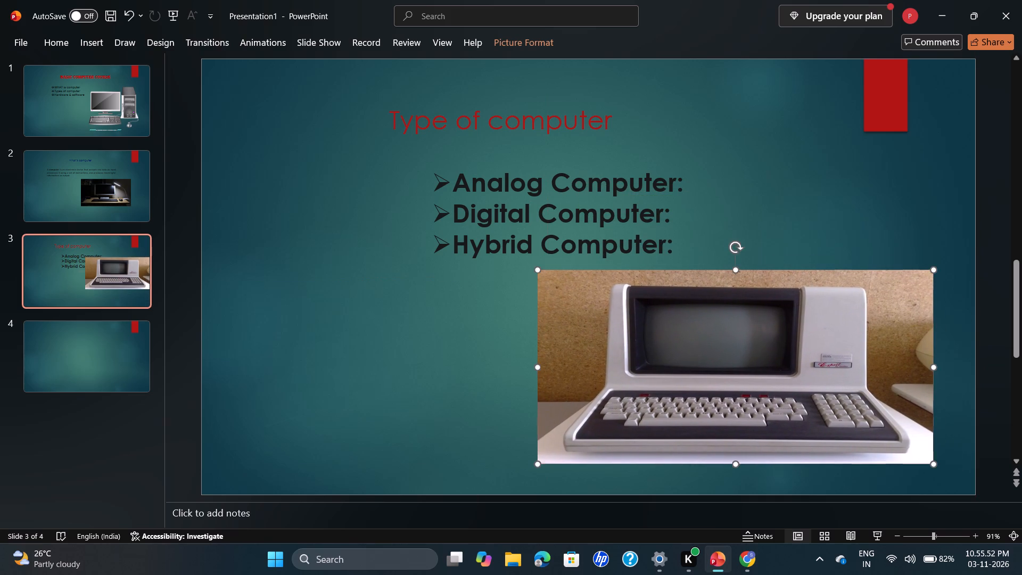
{"action": "left_click", "coordinate": [382, 399]}
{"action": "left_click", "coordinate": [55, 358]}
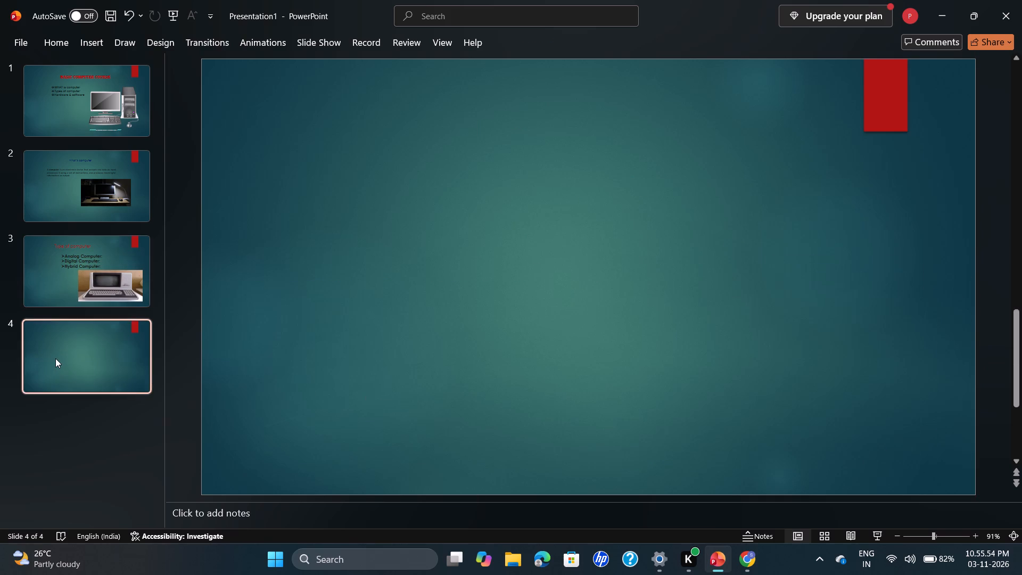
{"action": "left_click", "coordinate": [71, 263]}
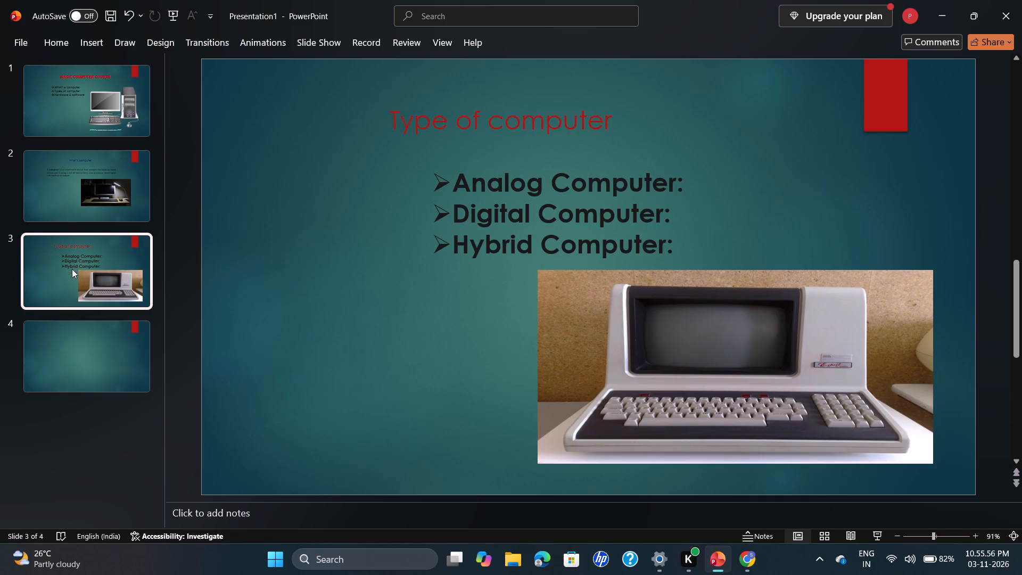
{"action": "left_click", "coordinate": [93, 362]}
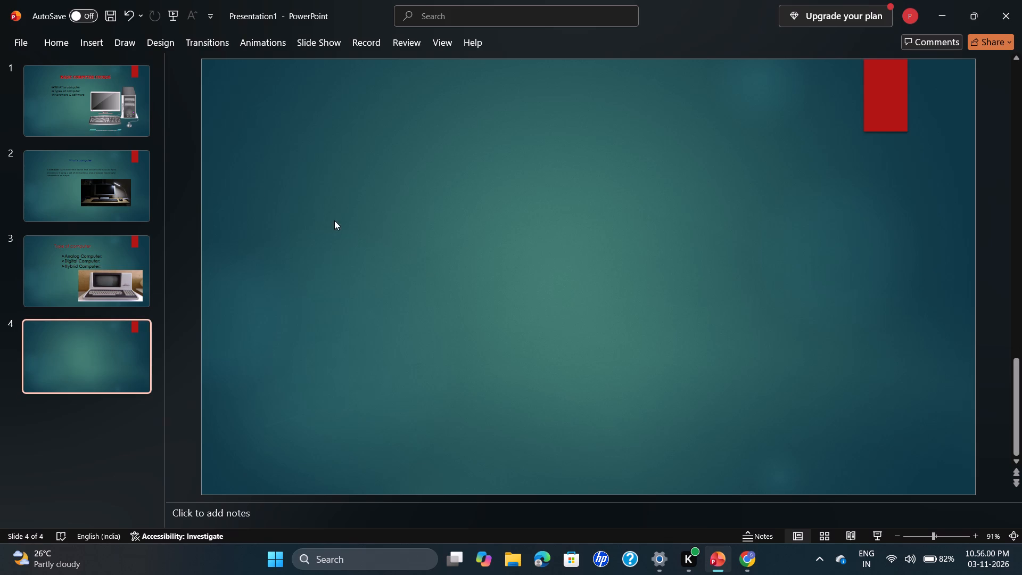
Copy the "Hardware & software" line from the bulleted list on slide 1.
{"action": "left_click", "coordinate": [80, 109]}
{"action": "double_click", "coordinate": [441, 244]}
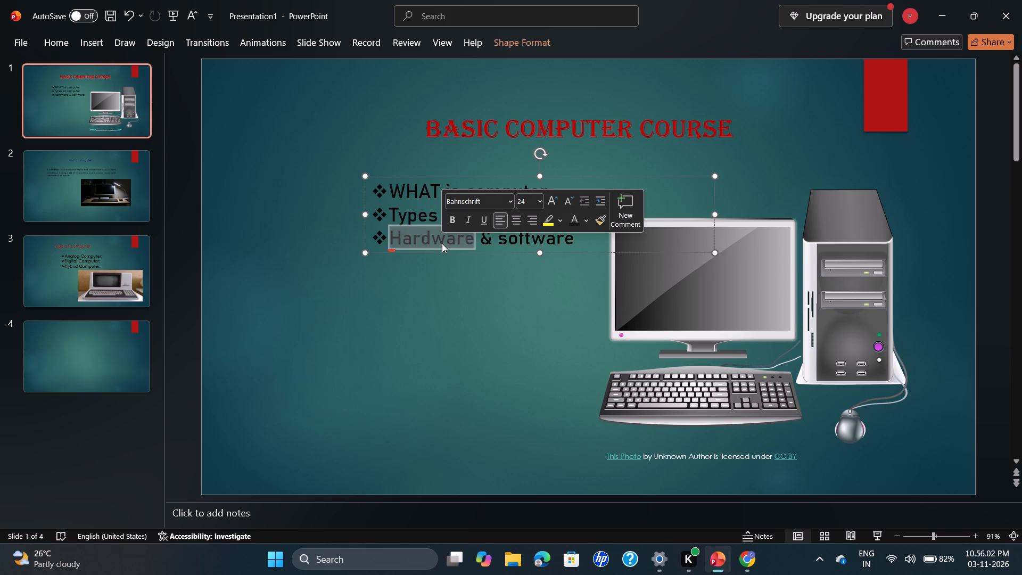
{"action": "triple_click", "coordinate": [587, 240]}
{"action": "triple_click", "coordinate": [586, 240]}
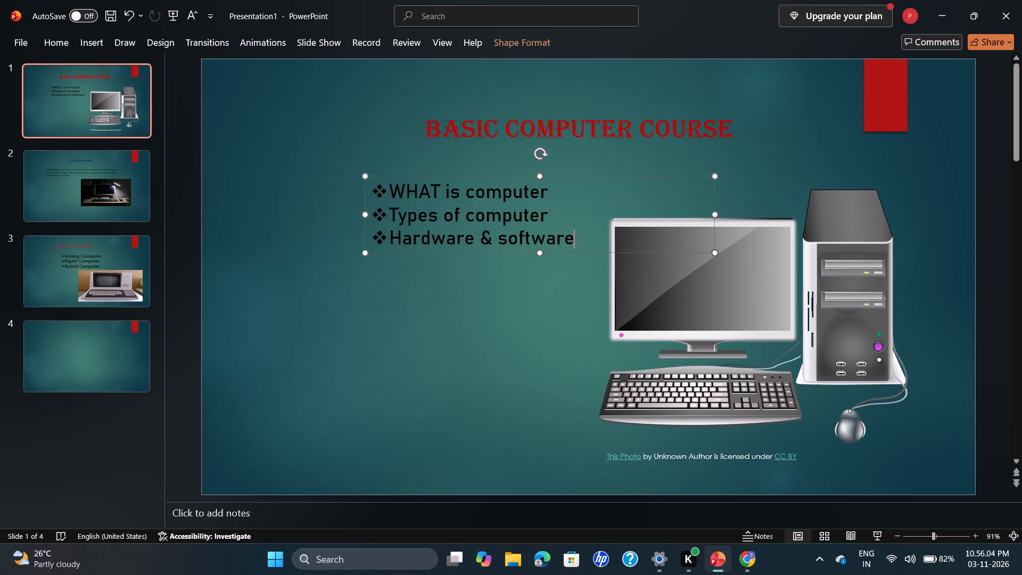
{"action": "left_click", "coordinate": [585, 241]}
{"action": "left_click_drag", "start_coordinate": [584, 241], "coordinate": [414, 245]}
{"action": "triple_click", "coordinate": [602, 239]}
{"action": "double_click", "coordinate": [564, 235]}
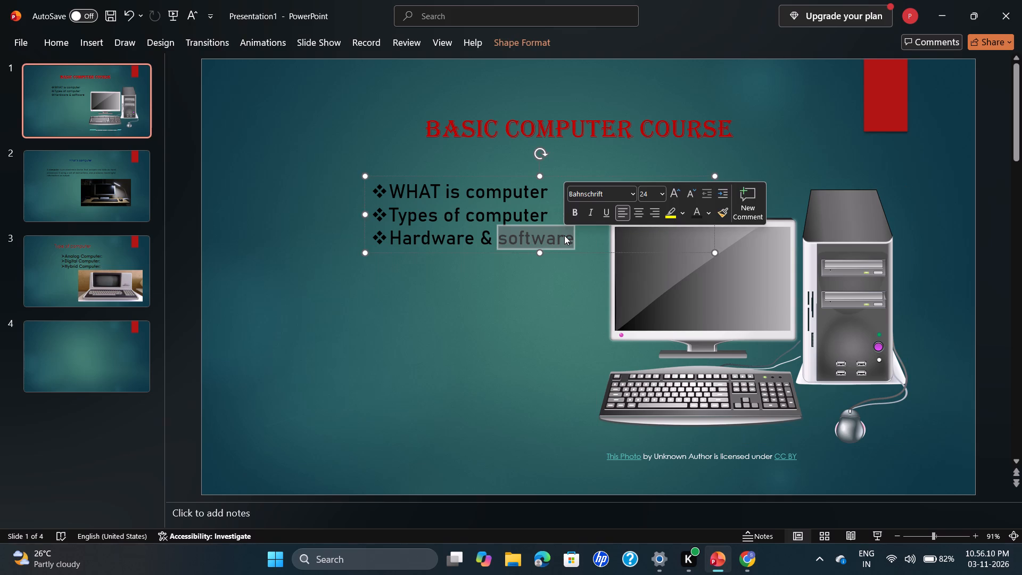
{"action": "key", "text": "ctrl+Left"}
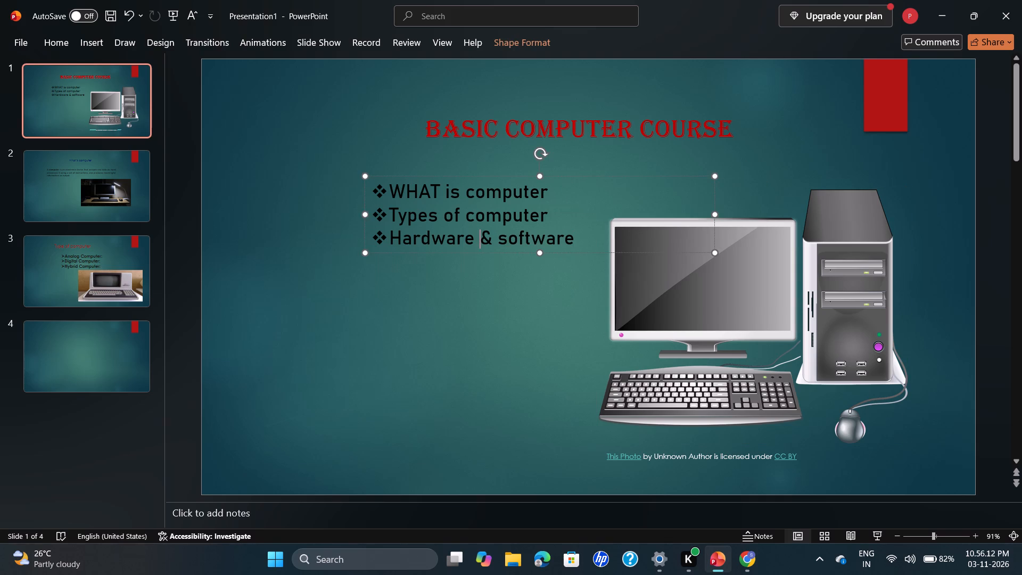
{"action": "triple_click", "coordinate": [581, 236]}
{"action": "left_click_drag", "start_coordinate": [581, 236], "coordinate": [414, 239]}
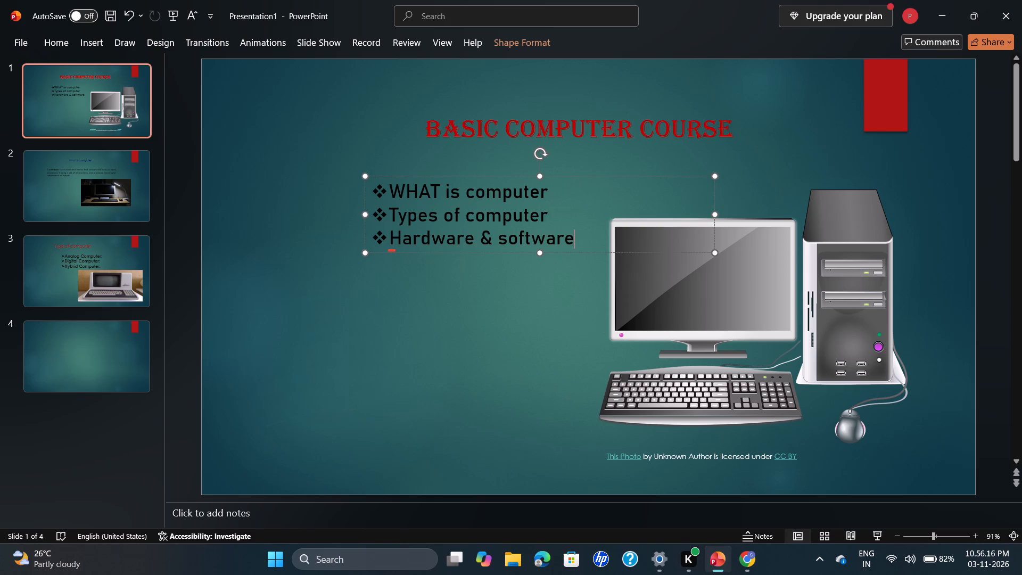
{"action": "left_click", "coordinate": [550, 237]}
{"action": "left_click", "coordinate": [577, 236]}
{"action": "left_click_drag", "start_coordinate": [576, 236], "coordinate": [535, 232]}
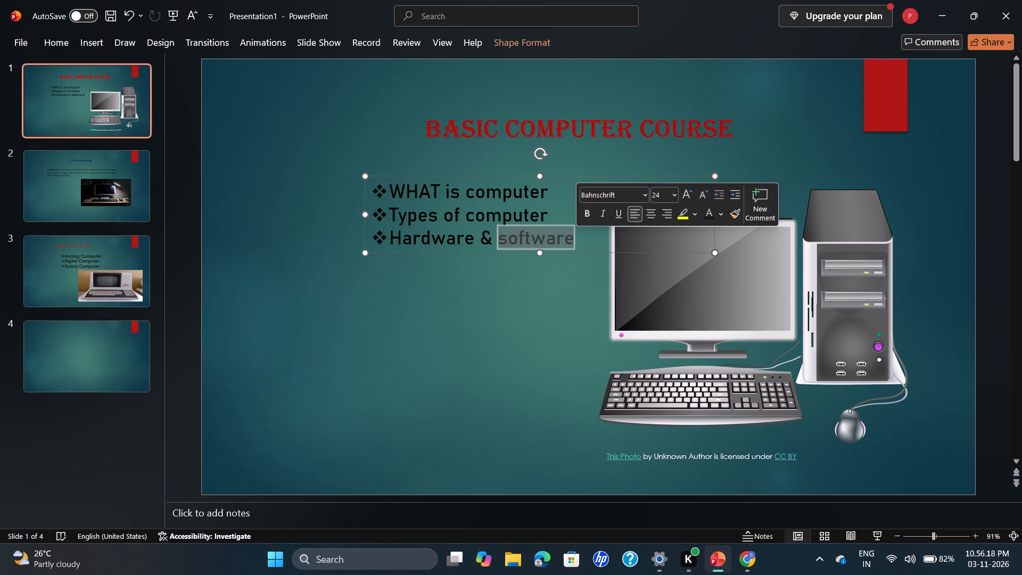
{"action": "left_click_drag", "start_coordinate": [535, 232], "coordinate": [433, 248]}
{"action": "key", "text": "ctrl+c"}
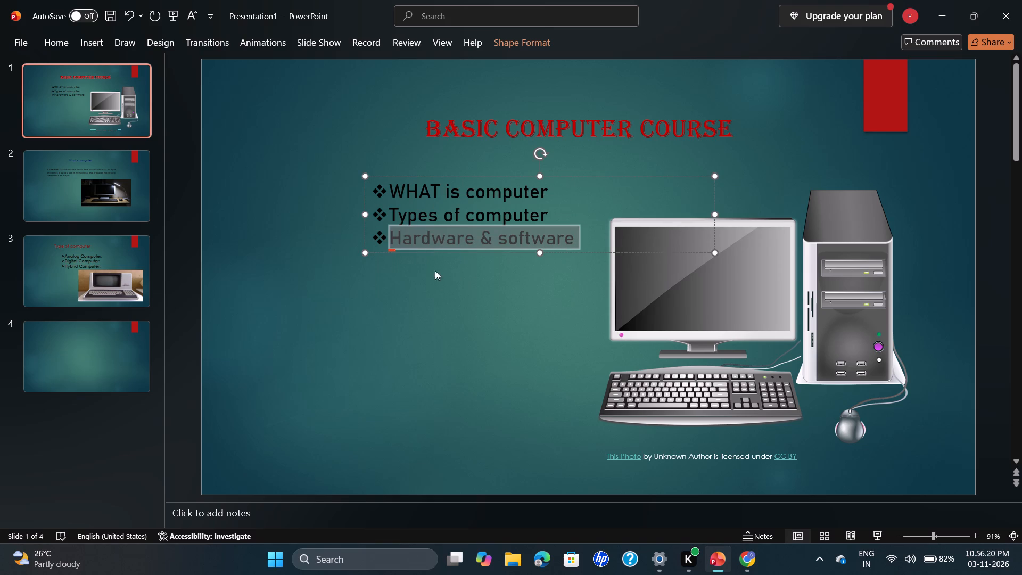
Draw a wide text box near the top of slide 4 and paste the copied "Hardware & software" line into it.
{"action": "left_click", "coordinate": [442, 310]}
{"action": "left_click", "coordinate": [95, 342]}
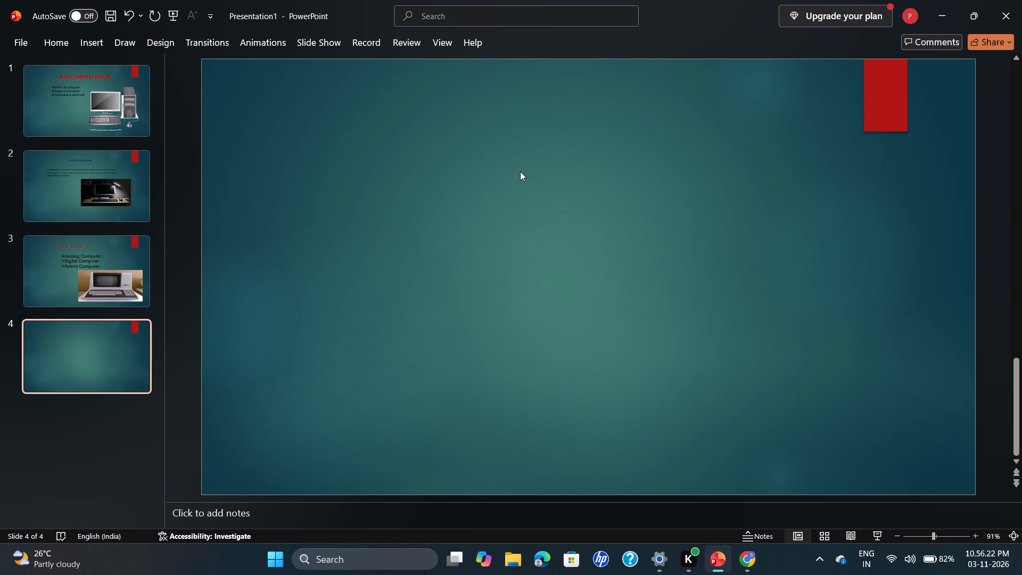
{"action": "left_click", "coordinate": [63, 43]}
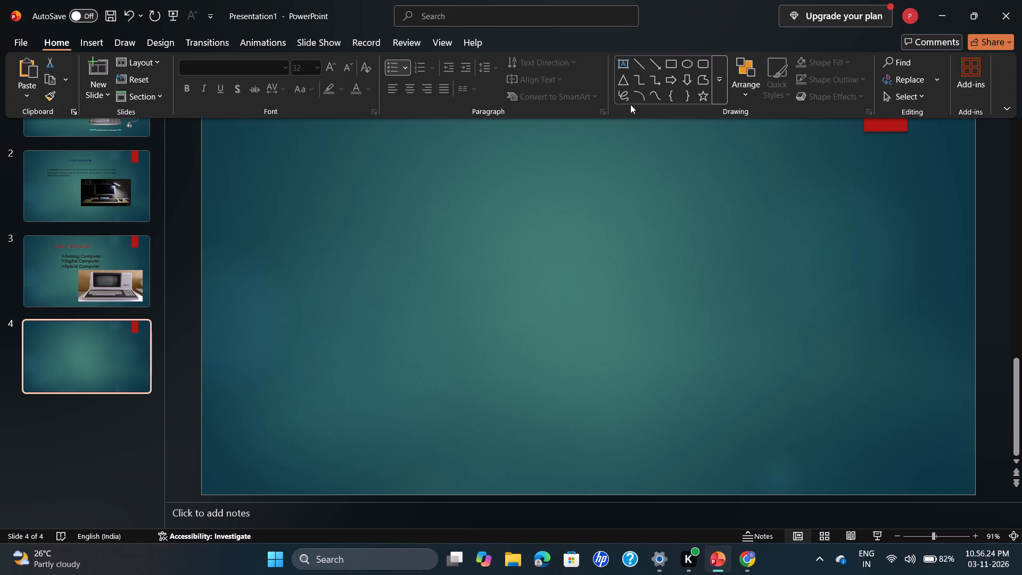
{"action": "left_click", "coordinate": [628, 63]}
{"action": "left_click_drag", "start_coordinate": [434, 111], "coordinate": [442, 141]}
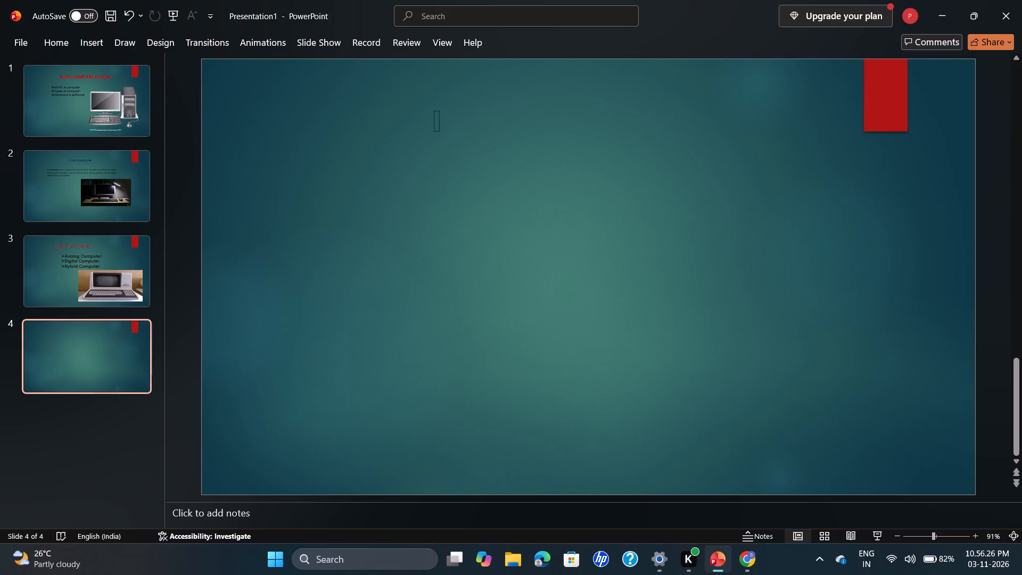
{"action": "left_click_drag", "start_coordinate": [442, 141], "coordinate": [865, 163]}
{"action": "key", "text": "ctrl+v"}
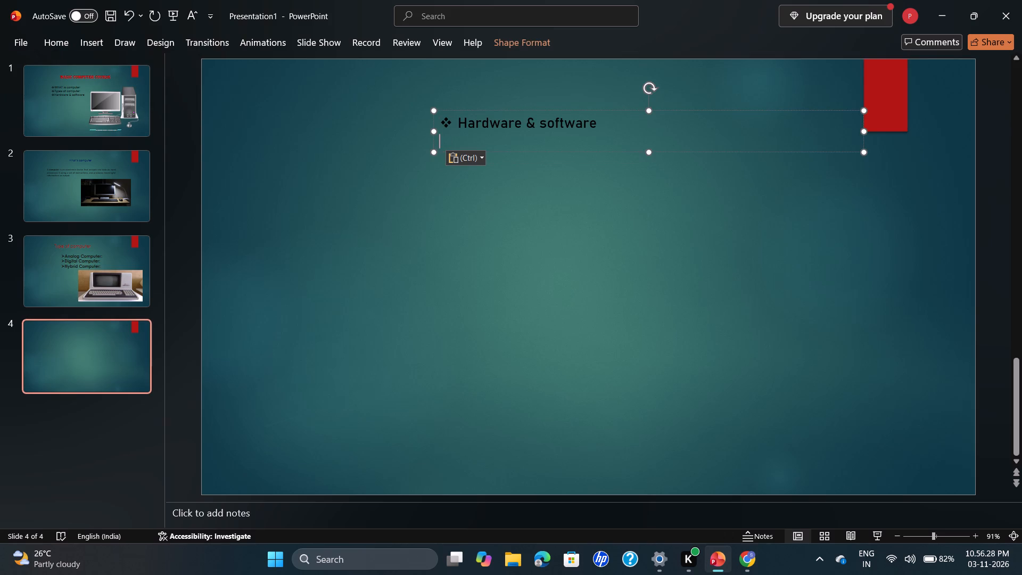
Format the "Hardware & software" heading on slide 4 in Aptos Narrow at size 28.
{"action": "left_click_drag", "start_coordinate": [572, 142], "coordinate": [510, 144]}
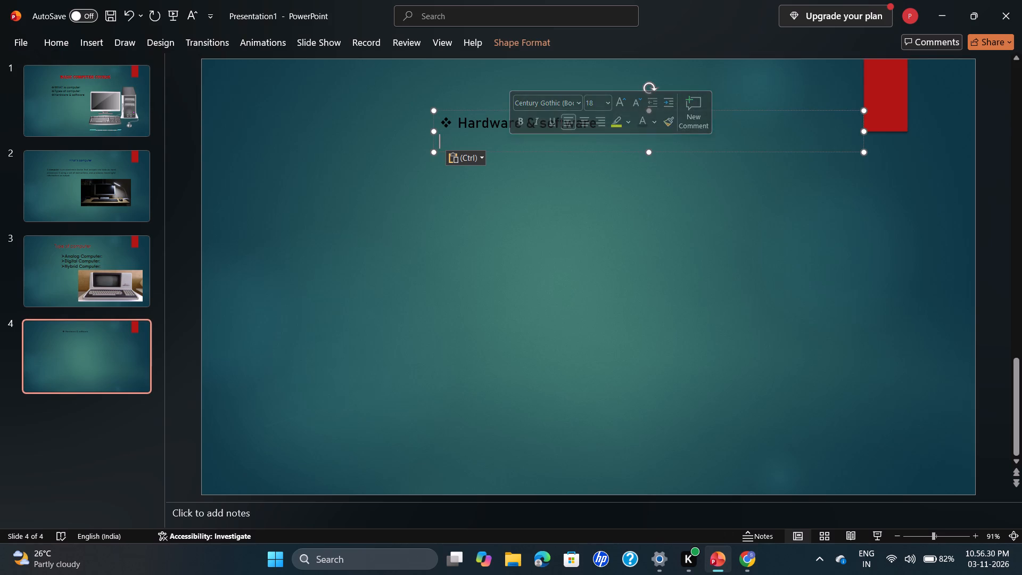
{"action": "left_click_drag", "start_coordinate": [461, 125], "coordinate": [625, 122]}
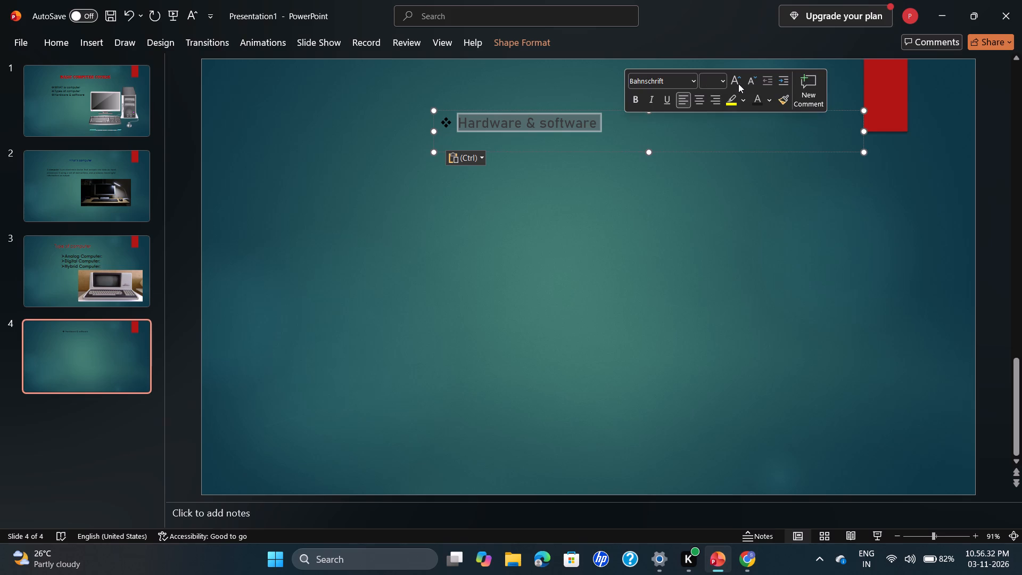
{"action": "left_click", "coordinate": [727, 82]}
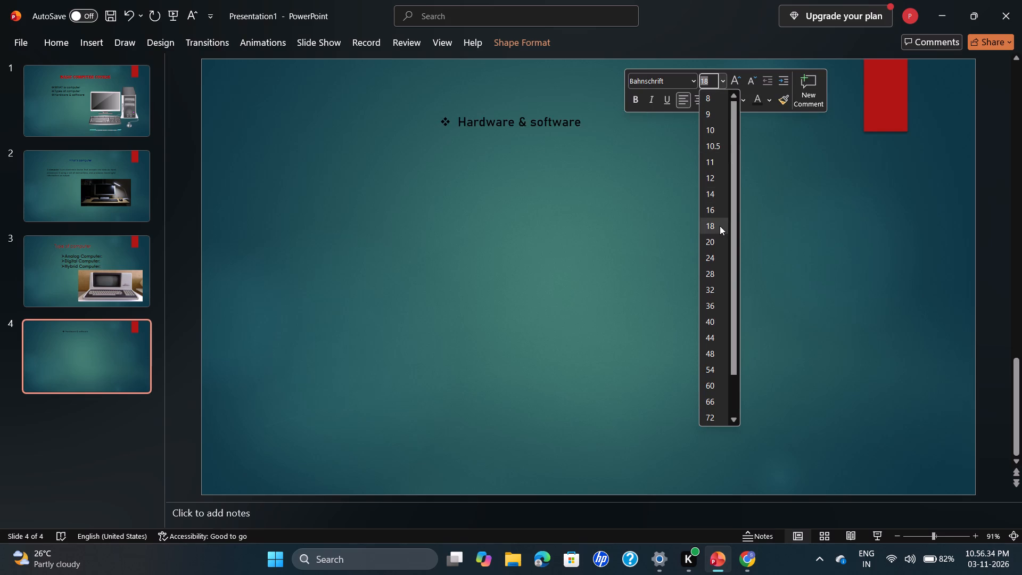
{"action": "left_click", "coordinate": [721, 270]}
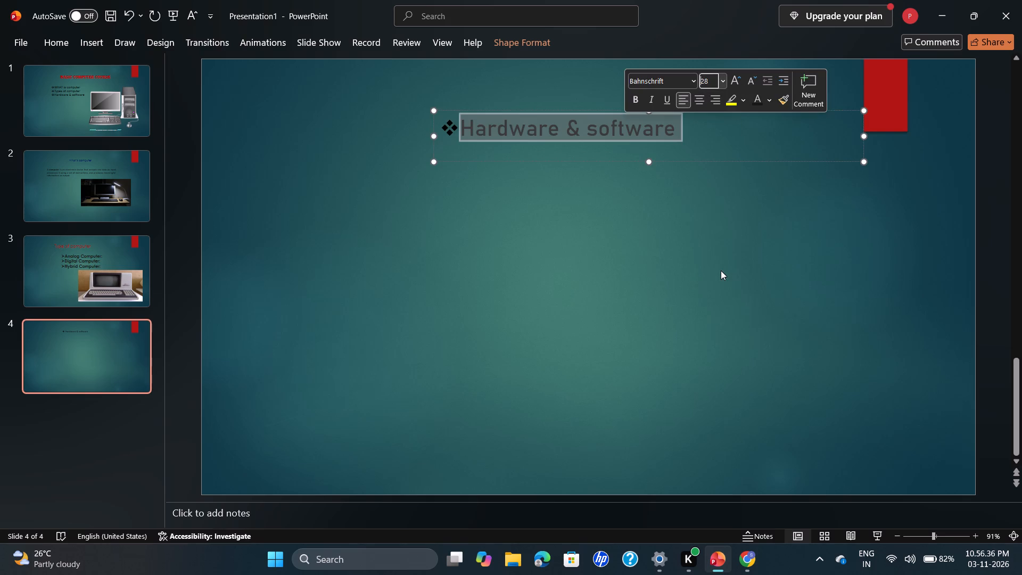
{"action": "left_click", "coordinate": [690, 84]}
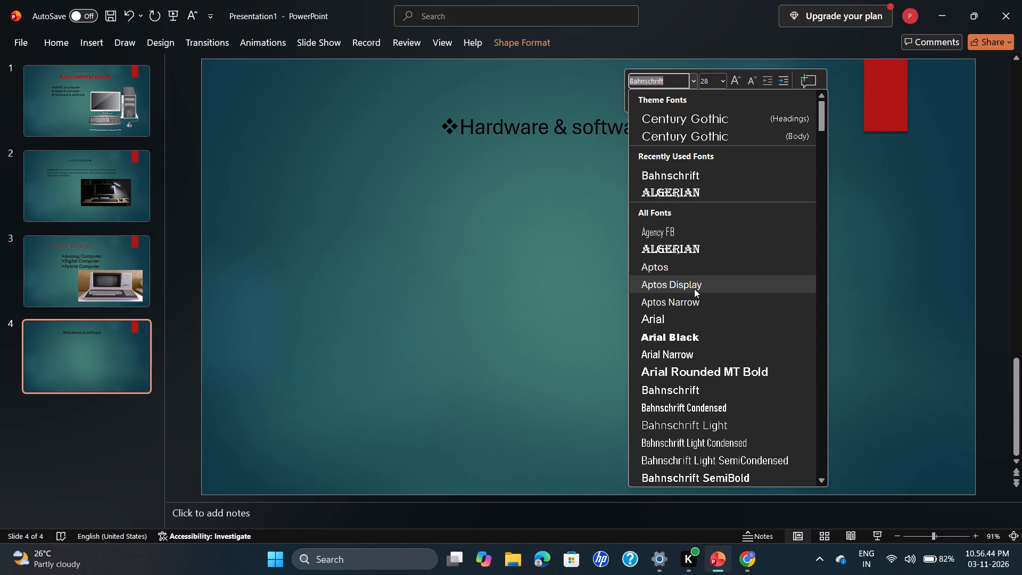
{"action": "left_click", "coordinate": [699, 308]}
{"action": "left_click", "coordinate": [694, 302]}
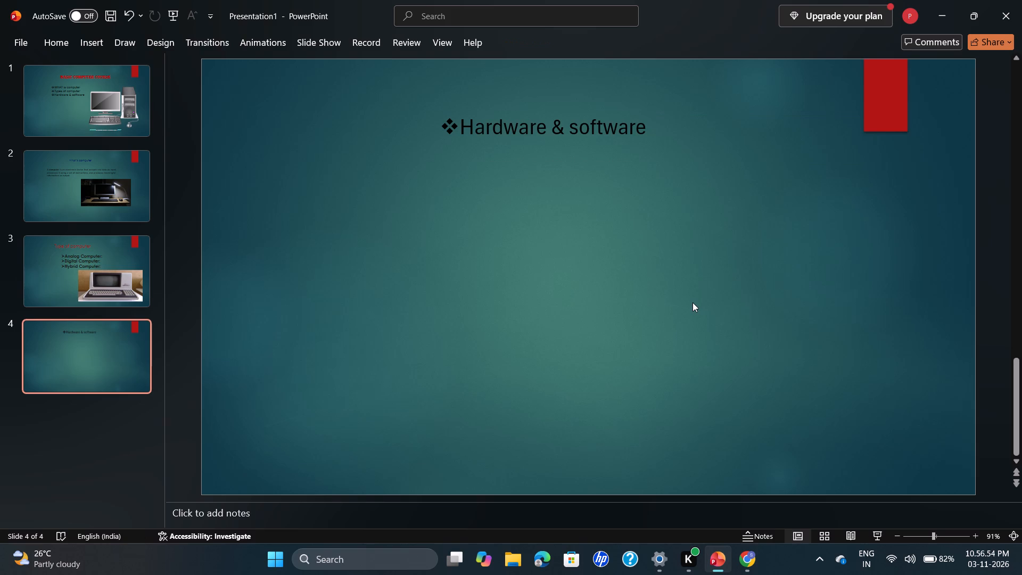
{"action": "double_click", "coordinate": [670, 132]}
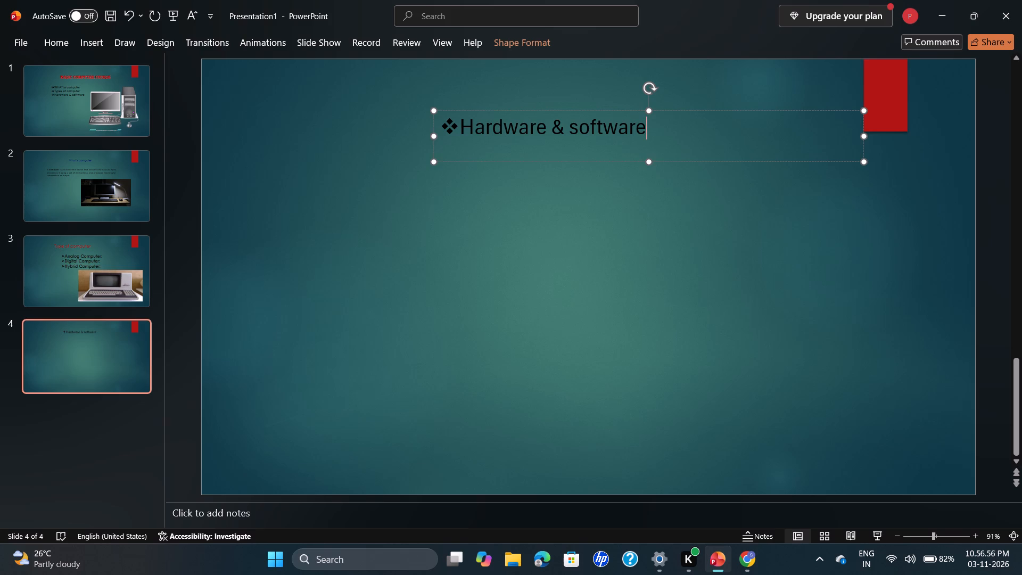
{"action": "key", "text": "Return"}
{"action": "key", "text": "BackSpace"}
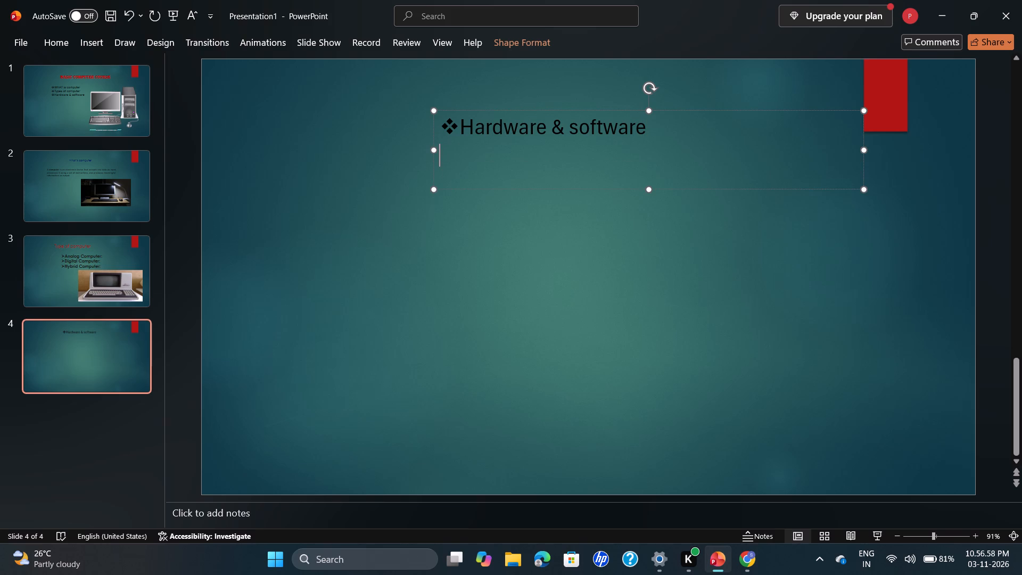
{"action": "left_click", "coordinate": [611, 407]}
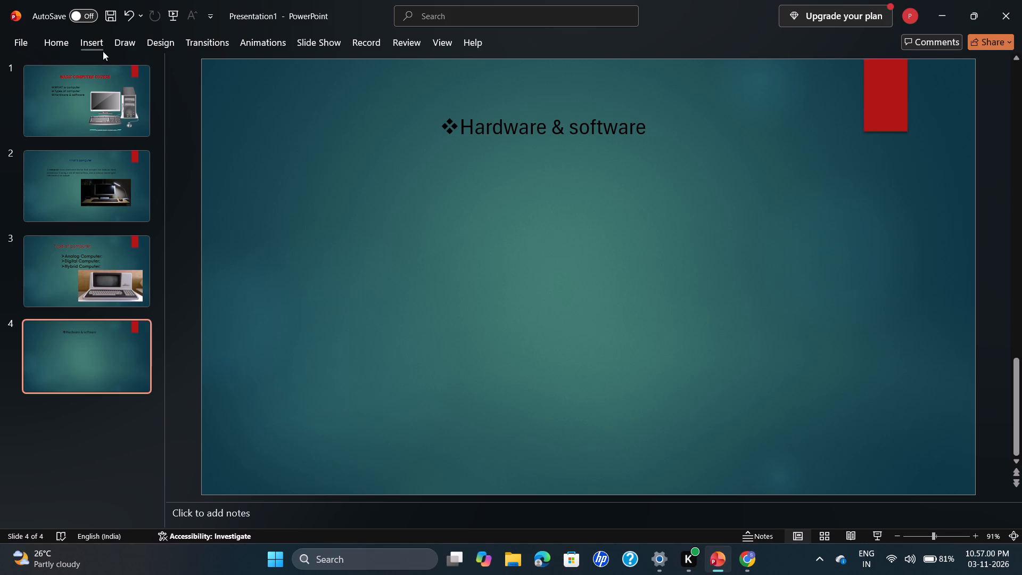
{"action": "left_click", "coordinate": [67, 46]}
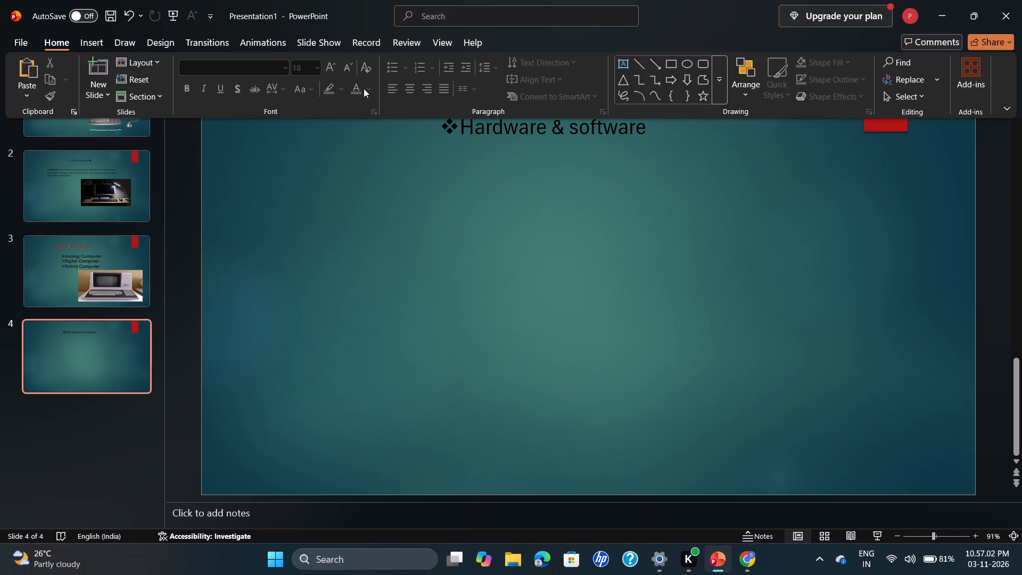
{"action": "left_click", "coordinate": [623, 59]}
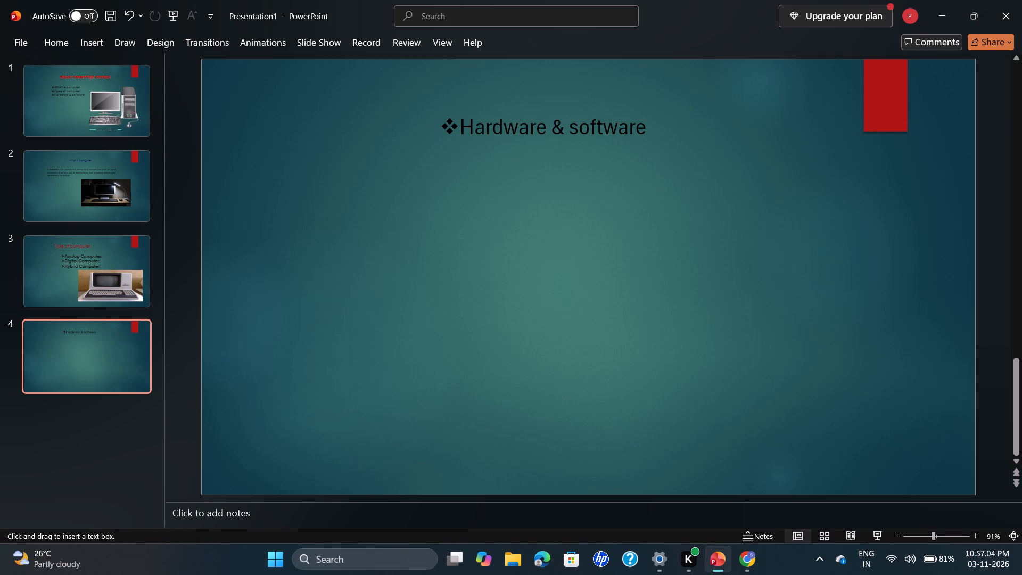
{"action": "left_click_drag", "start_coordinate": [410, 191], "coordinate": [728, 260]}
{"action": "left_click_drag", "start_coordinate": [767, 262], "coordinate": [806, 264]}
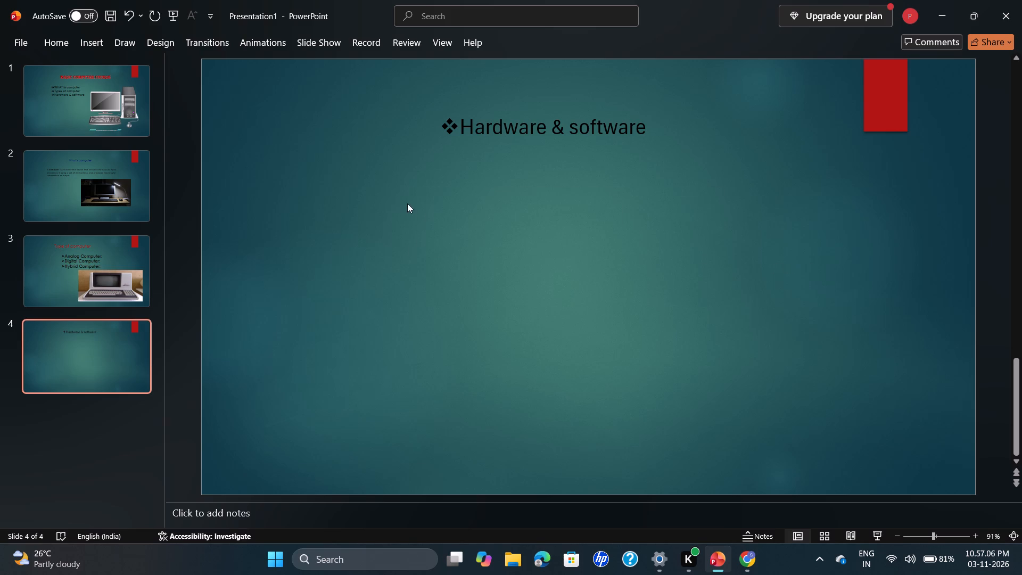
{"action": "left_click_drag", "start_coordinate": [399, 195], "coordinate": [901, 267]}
Switch to Chrome and search the web for "hardware and software".
{"action": "left_click", "coordinate": [750, 561]}
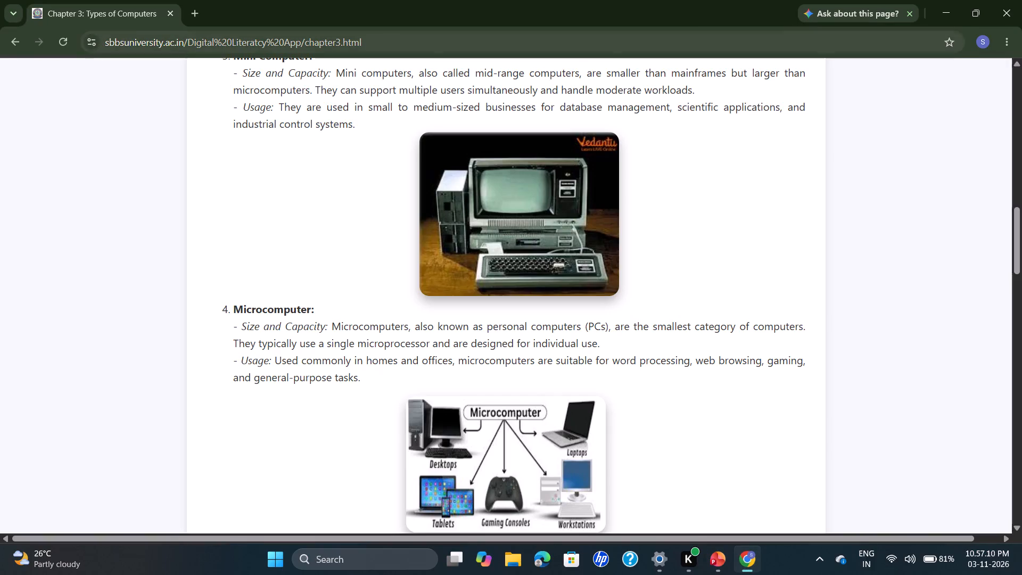
{"action": "left_click_drag", "start_coordinate": [424, 46], "coordinate": [0, 42]}
{"action": "key", "text": "BackSpace"}
{"action": "type", "text": "hardw"}
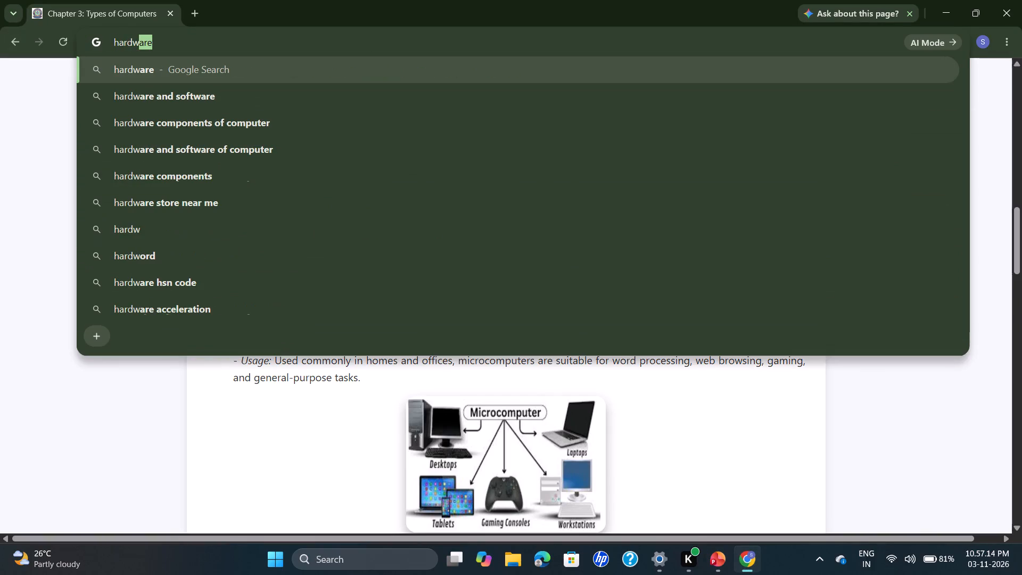
{"action": "type", "text": "are"}
{"action": "key", "text": "space"}
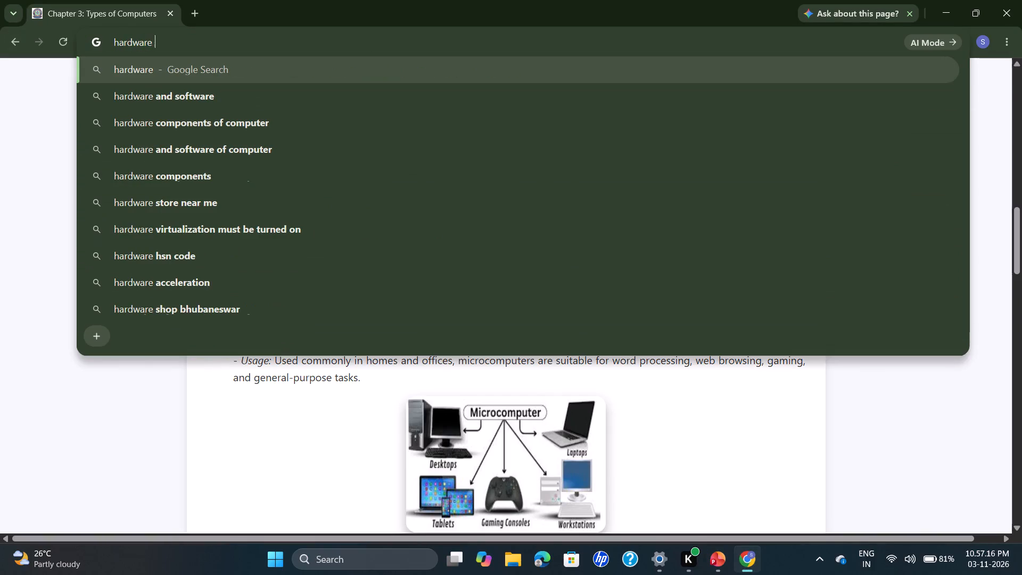
{"action": "left_click", "coordinate": [196, 101]}
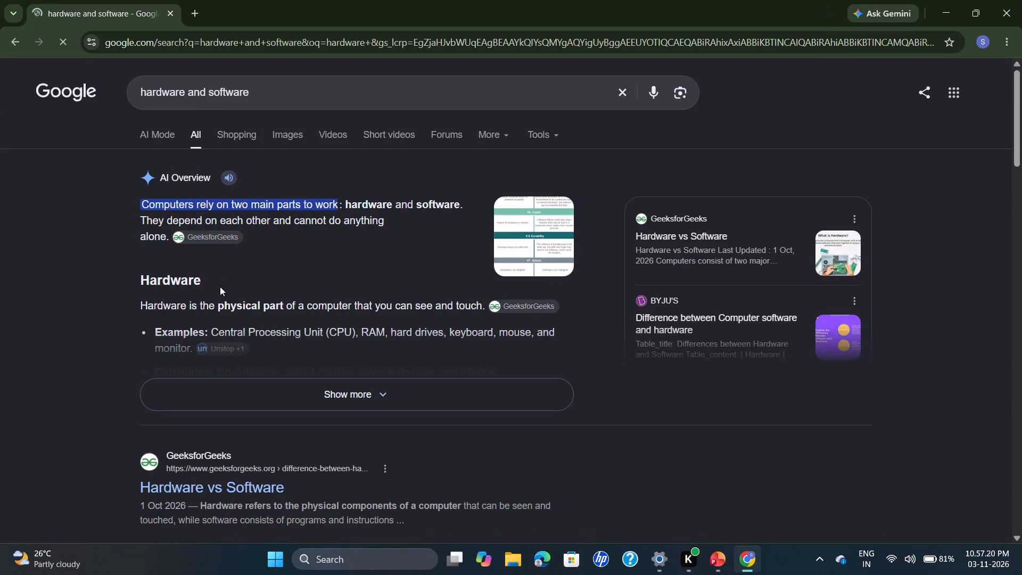
Expand the AI overview and copy the sentence "Hardware is the physical part of a computer that you can see and touch".
{"action": "left_click", "coordinate": [229, 268]}
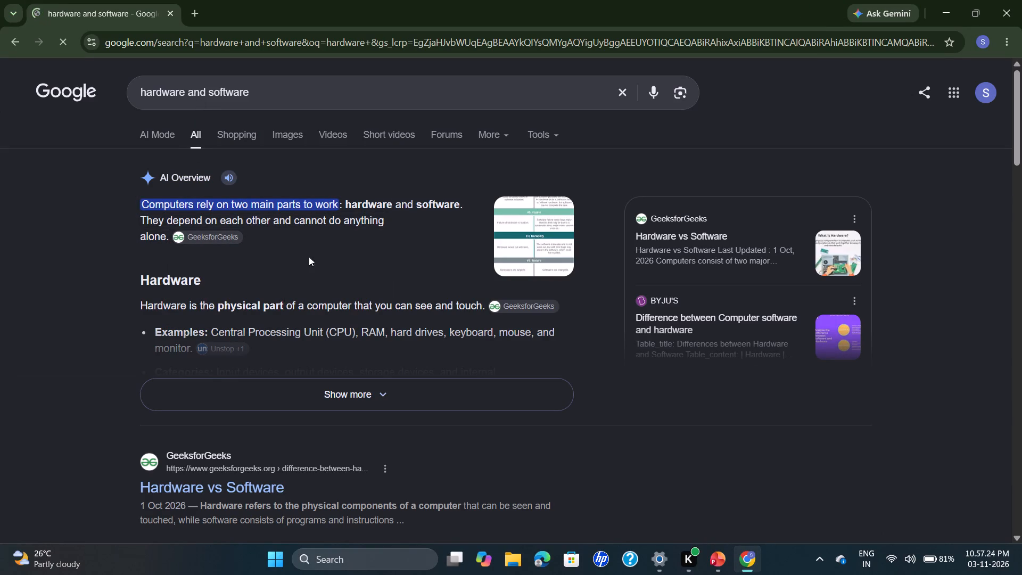
{"action": "left_click", "coordinate": [382, 398]}
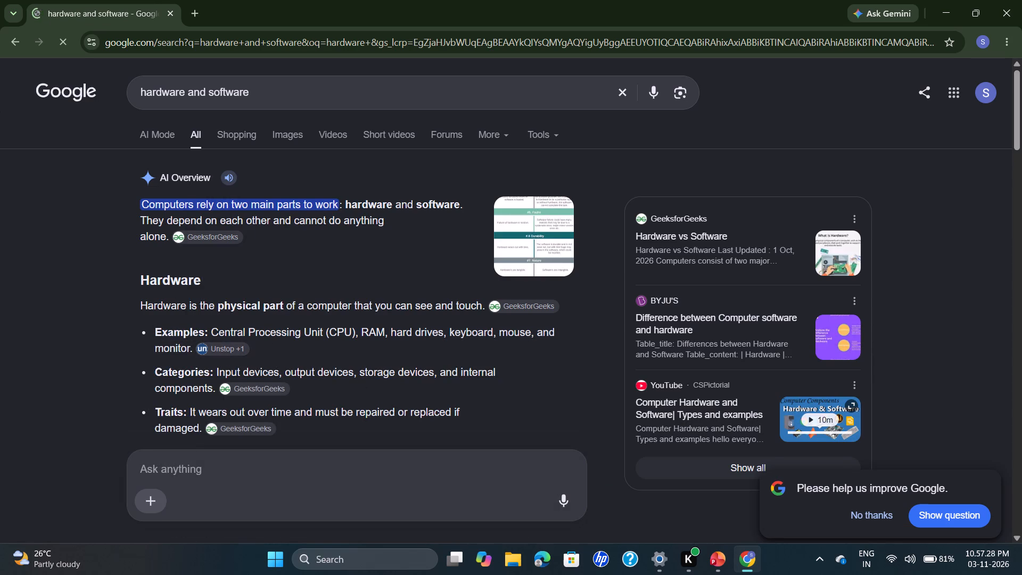
{"action": "left_click_drag", "start_coordinate": [126, 306], "coordinate": [481, 310]}
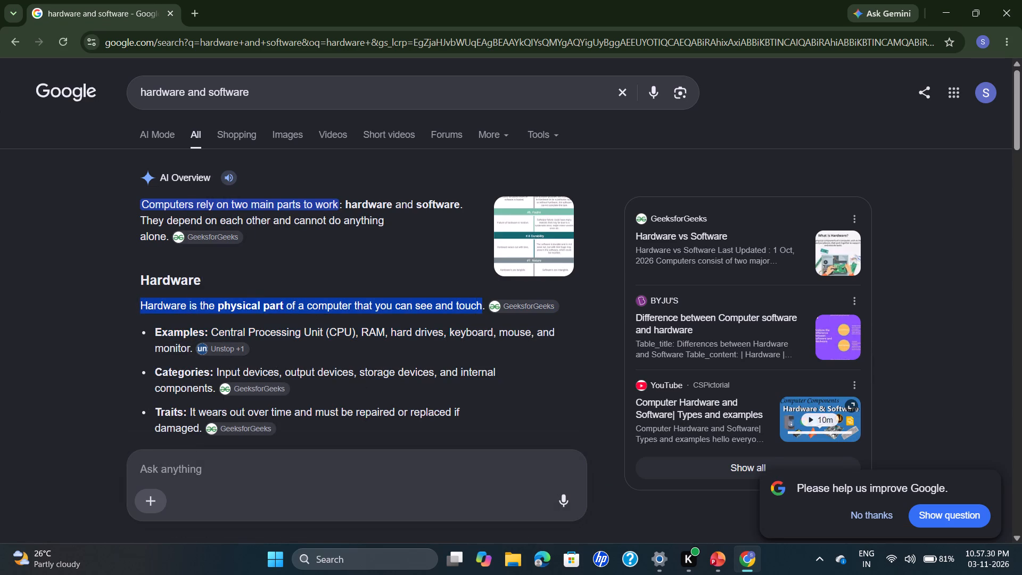
{"action": "left_click_drag", "start_coordinate": [481, 310], "coordinate": [482, 309]}
{"action": "key", "text": "ctrl+c"}
Back in PowerPoint, draw a wide text box below the slide 4 heading and paste the copied hardware definition into it.
{"action": "left_click", "coordinate": [712, 564]}
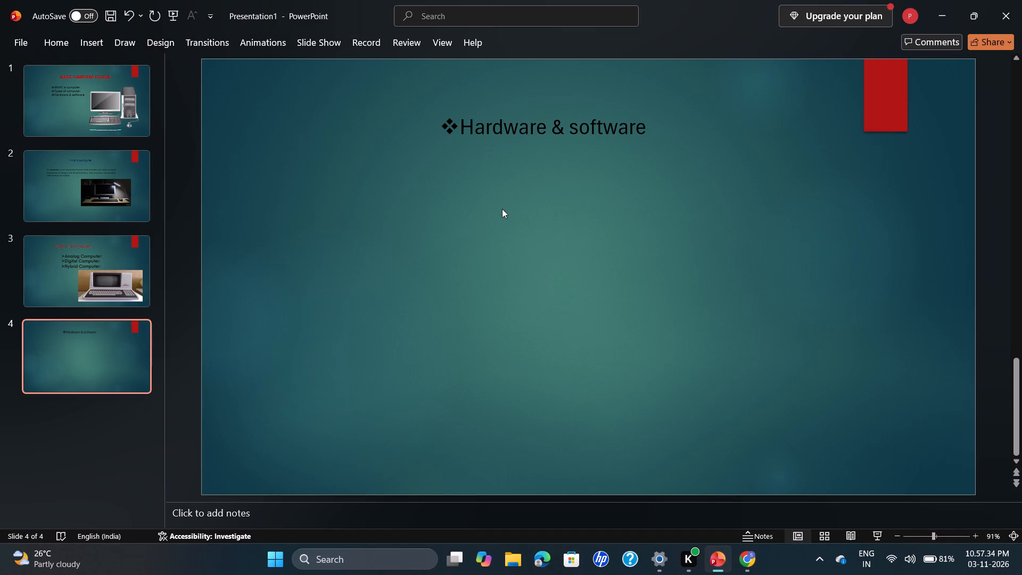
{"action": "left_click", "coordinate": [502, 209]}
{"action": "left_click", "coordinate": [52, 42]}
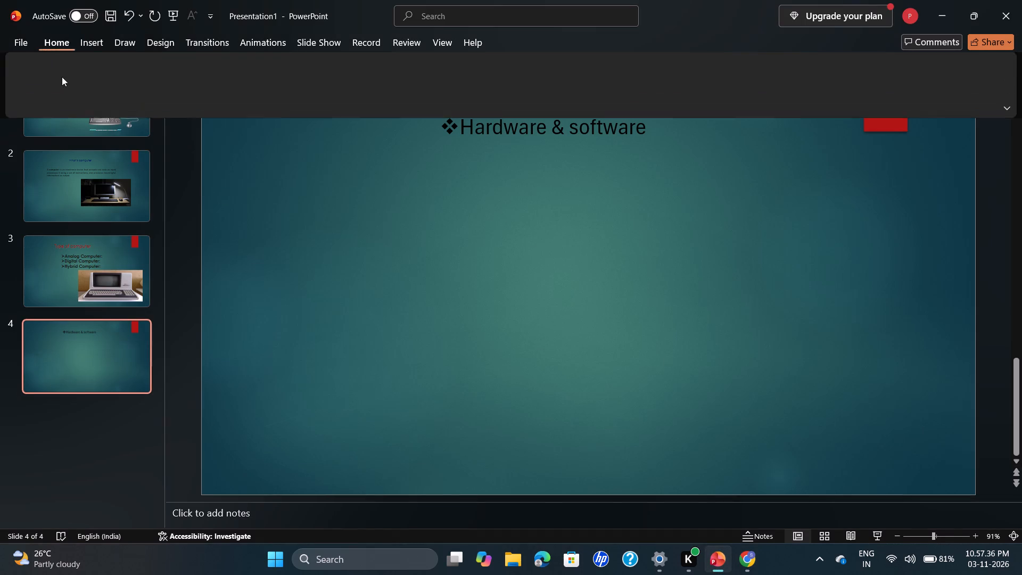
{"action": "left_click", "coordinate": [624, 67]}
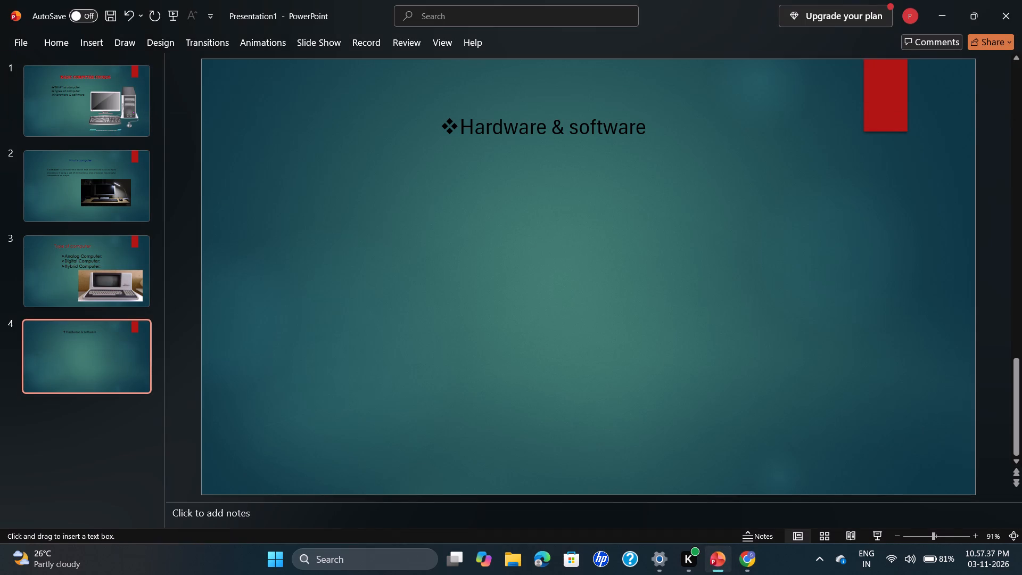
{"action": "left_click_drag", "start_coordinate": [409, 202], "coordinate": [813, 241]}
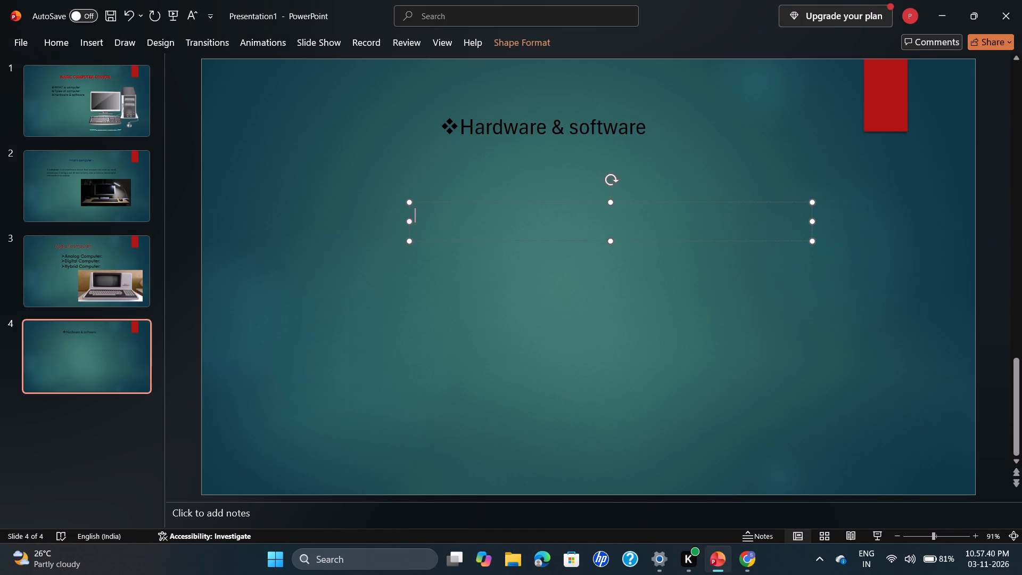
{"action": "key", "text": "ctrl+v"}
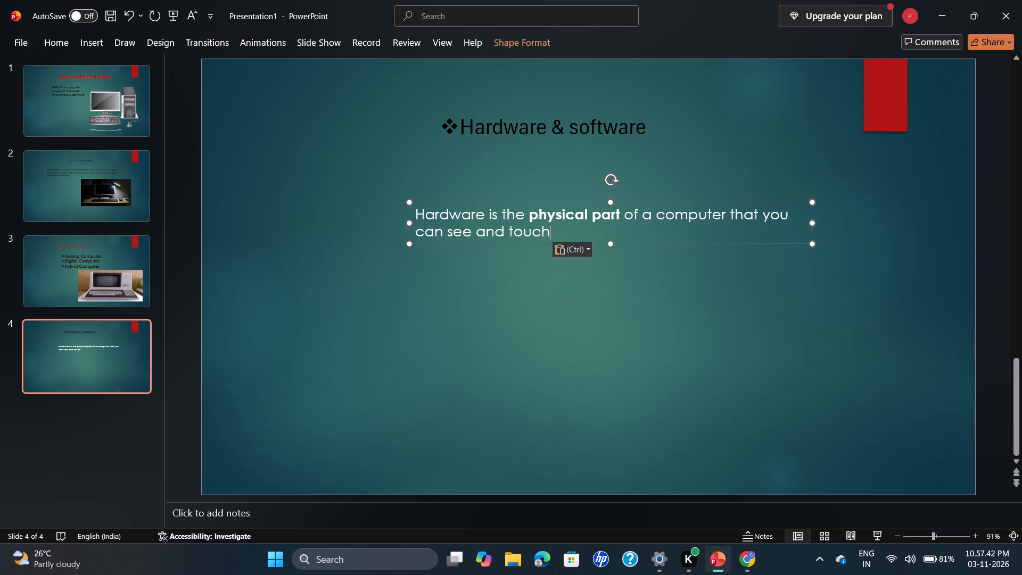
Move the hardware definition text box up and left, so it sits just below the heading and starts left of it.
{"action": "left_click_drag", "start_coordinate": [568, 227], "coordinate": [473, 227]}
{"action": "left_click_drag", "start_coordinate": [441, 218], "coordinate": [407, 214]}
{"action": "left_click_drag", "start_coordinate": [407, 214], "coordinate": [472, 228]}
{"action": "left_click_drag", "start_coordinate": [472, 228], "coordinate": [465, 225]}
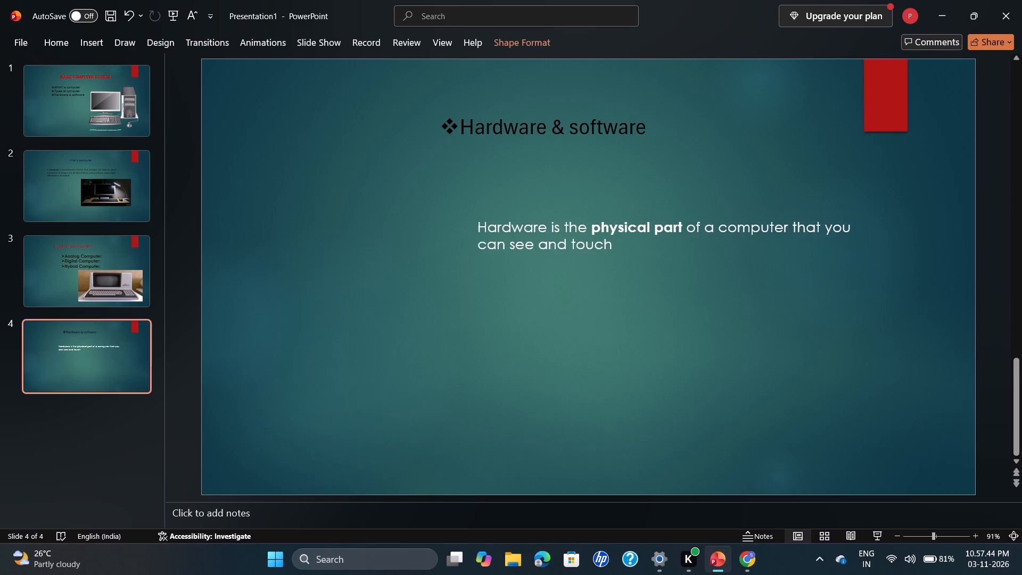
{"action": "left_click_drag", "start_coordinate": [465, 225], "coordinate": [418, 214]}
{"action": "left_click_drag", "start_coordinate": [407, 211], "coordinate": [390, 195]}
{"action": "left_click_drag", "start_coordinate": [506, 216], "coordinate": [448, 209]}
{"action": "left_click_drag", "start_coordinate": [628, 204], "coordinate": [574, 193]}
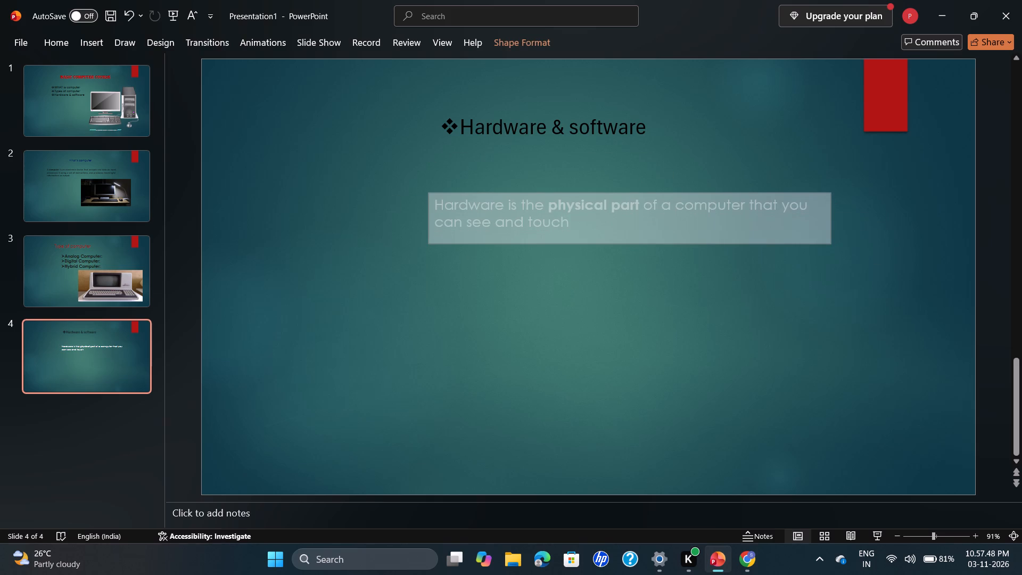
{"action": "left_click_drag", "start_coordinate": [574, 193], "coordinate": [569, 184]}
{"action": "left_click", "coordinate": [629, 298]}
{"action": "left_click_drag", "start_coordinate": [590, 247], "coordinate": [504, 261]}
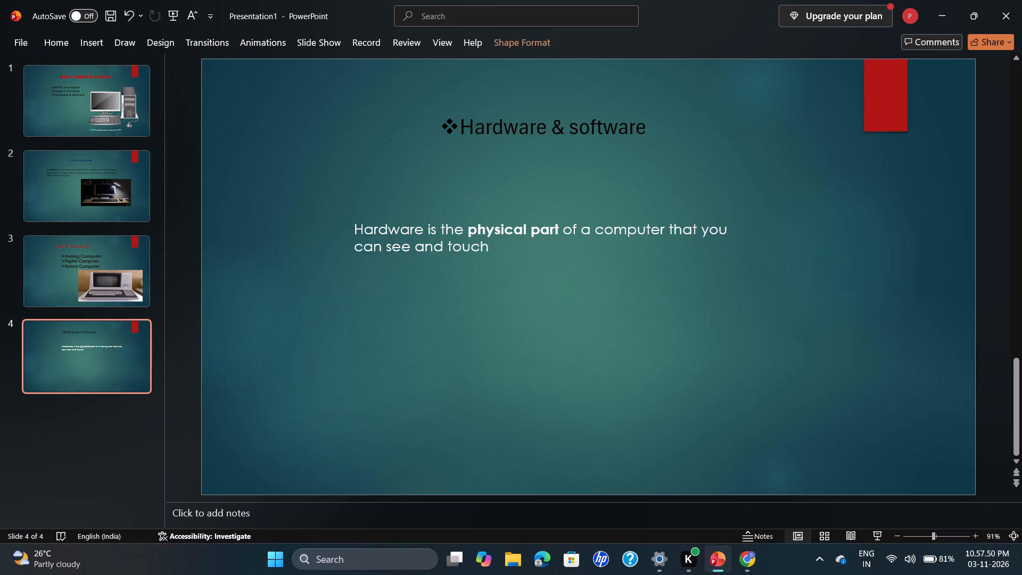
{"action": "left_click_drag", "start_coordinate": [504, 261], "coordinate": [515, 227]}
{"action": "left_click", "coordinate": [572, 291]}
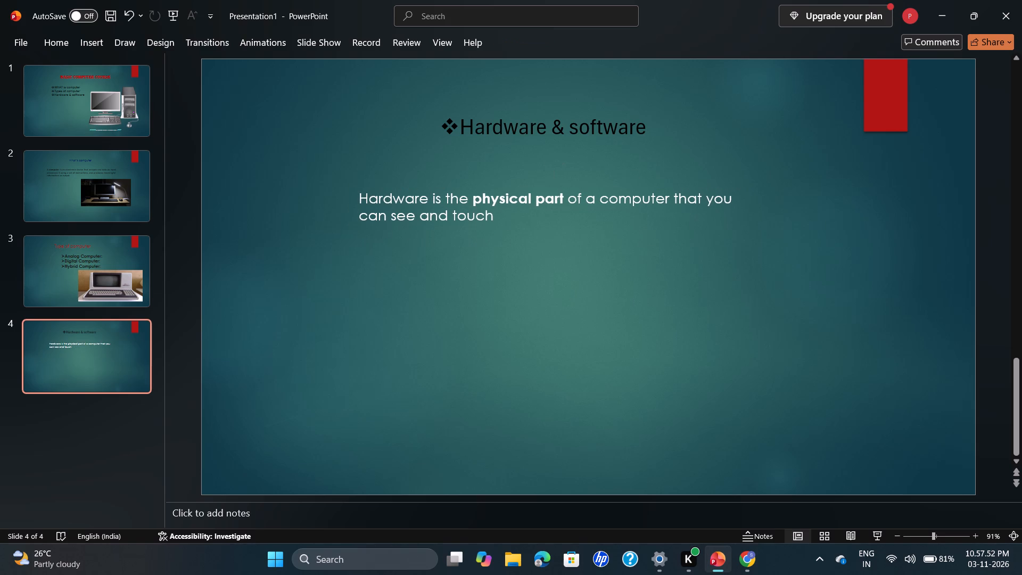
Change the font colour of the whole hardware definition to the standard dark blue.
{"action": "double_click", "coordinate": [524, 224]}
{"action": "double_click", "coordinate": [524, 224]}
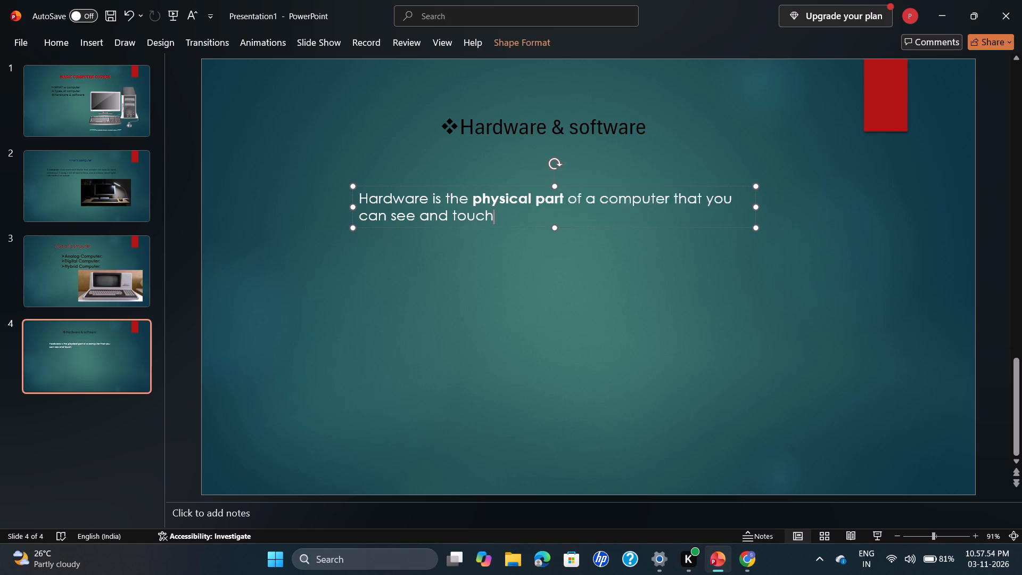
{"action": "double_click", "coordinate": [524, 224]}
{"action": "left_click", "coordinate": [524, 224]}
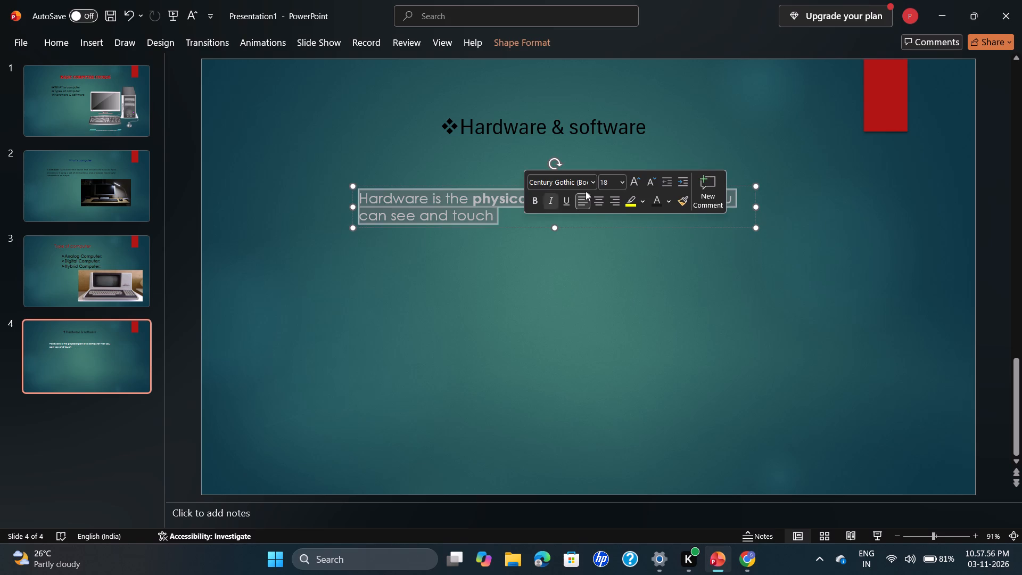
{"action": "left_click", "coordinate": [669, 203]}
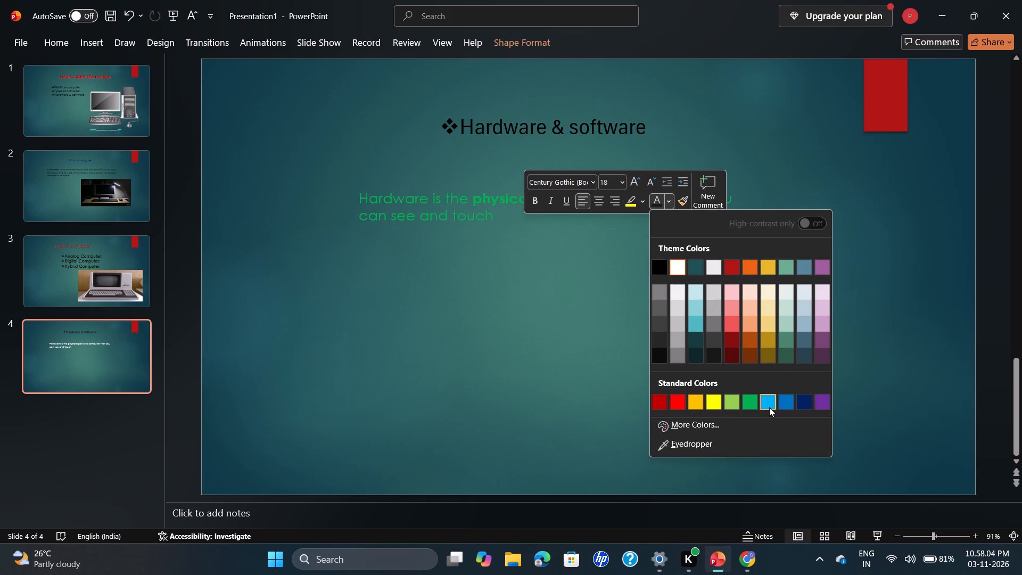
{"action": "left_click", "coordinate": [802, 406]}
{"action": "left_click", "coordinate": [647, 371]}
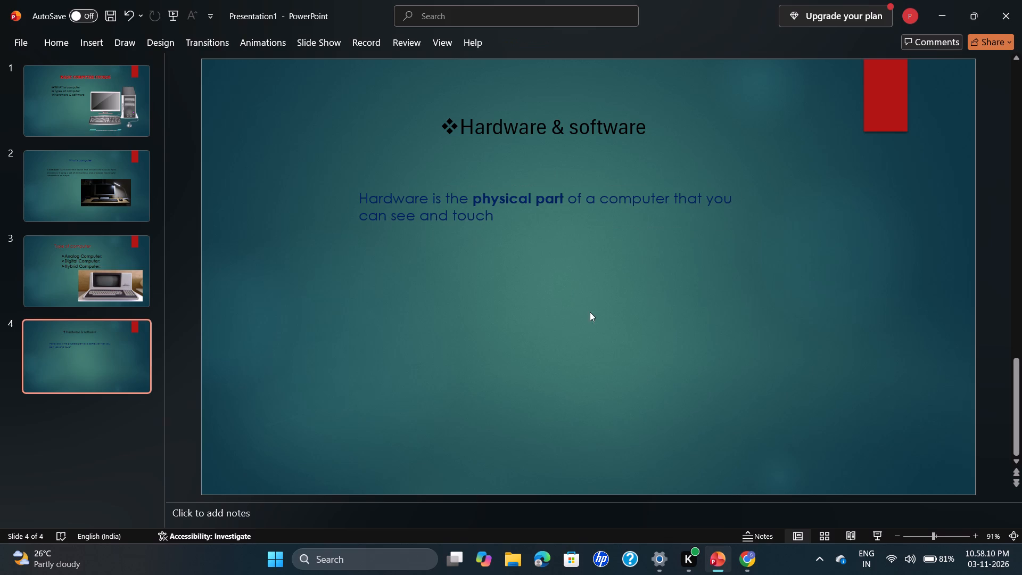
Search online pictures for "computer" and insert the grey desktop clip art with monitor, tower, keyboard and mouse on slide 4.
{"action": "left_click", "coordinate": [88, 40]}
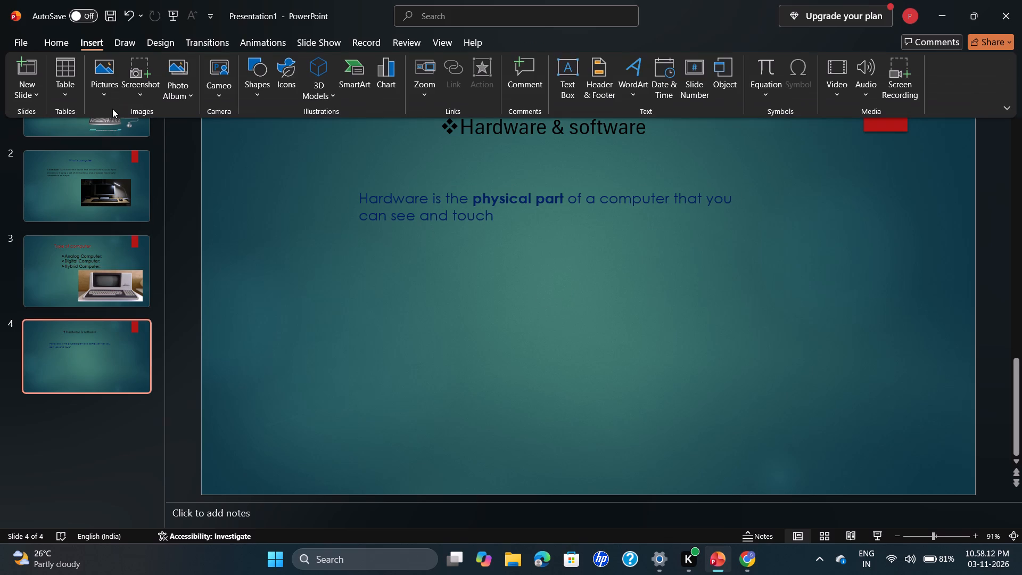
{"action": "left_click", "coordinate": [112, 91]}
{"action": "left_click", "coordinate": [135, 176]}
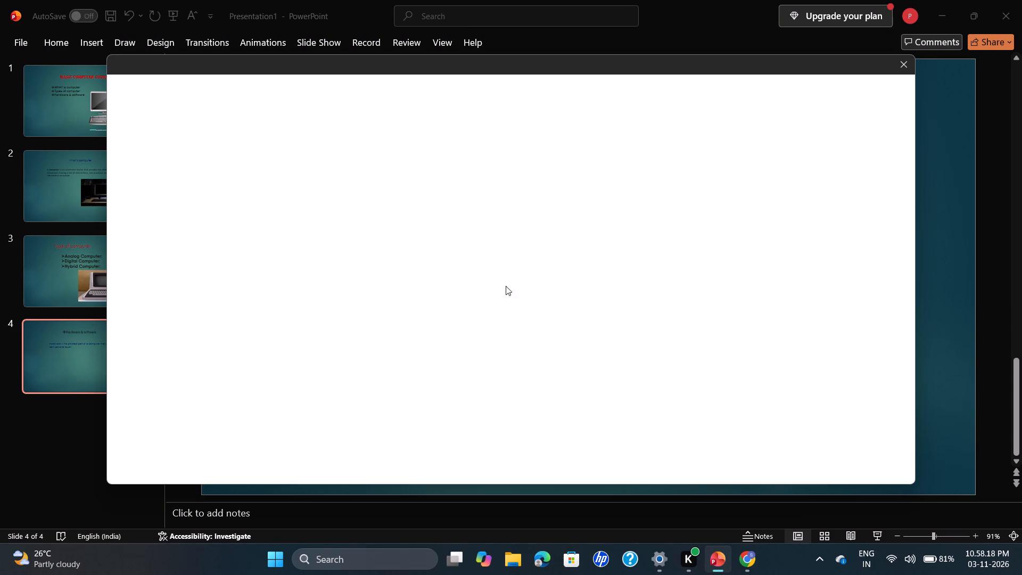
{"action": "left_click", "coordinate": [204, 130]}
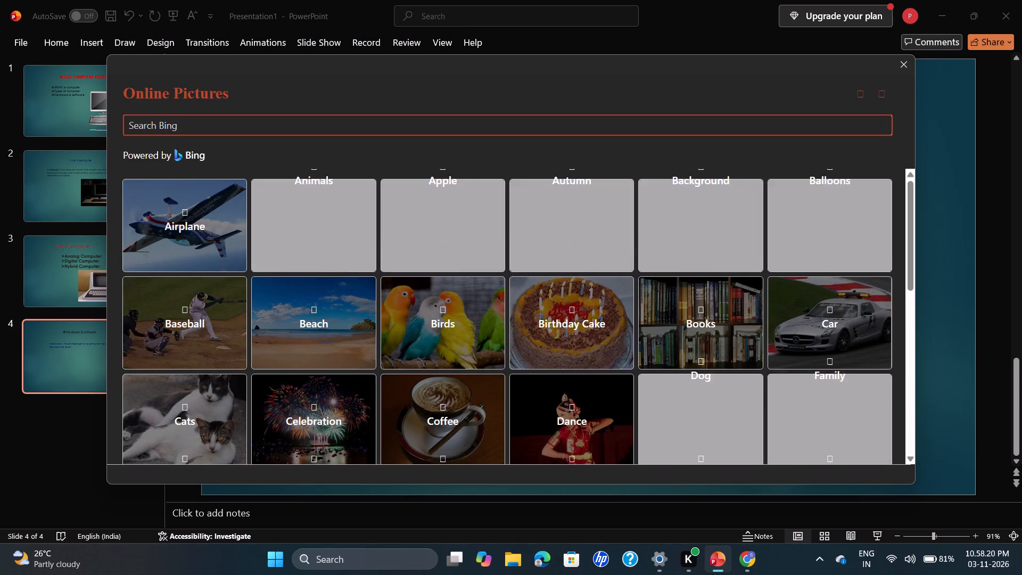
{"action": "type", "text": "computer"}
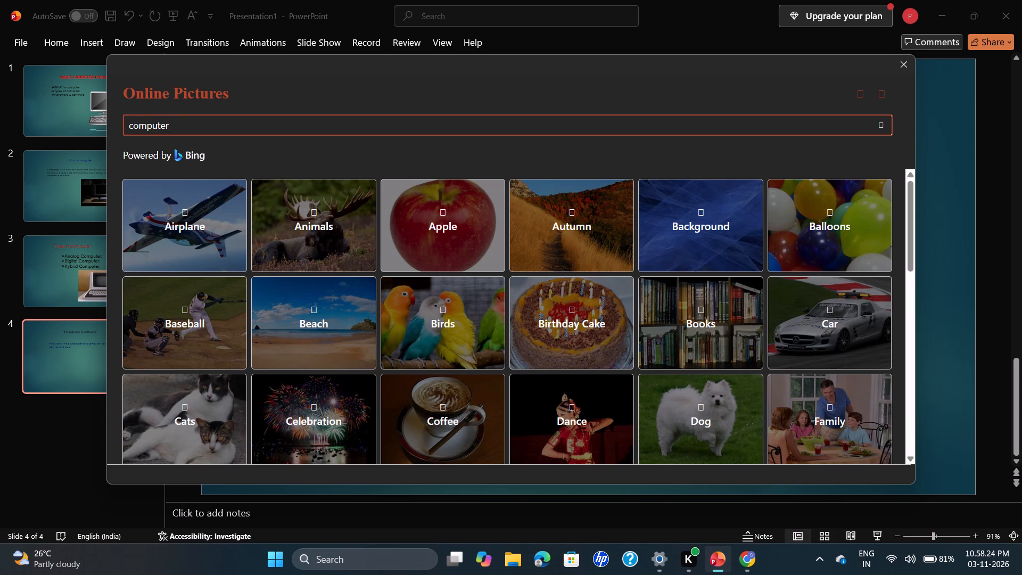
{"action": "key", "text": "Return"}
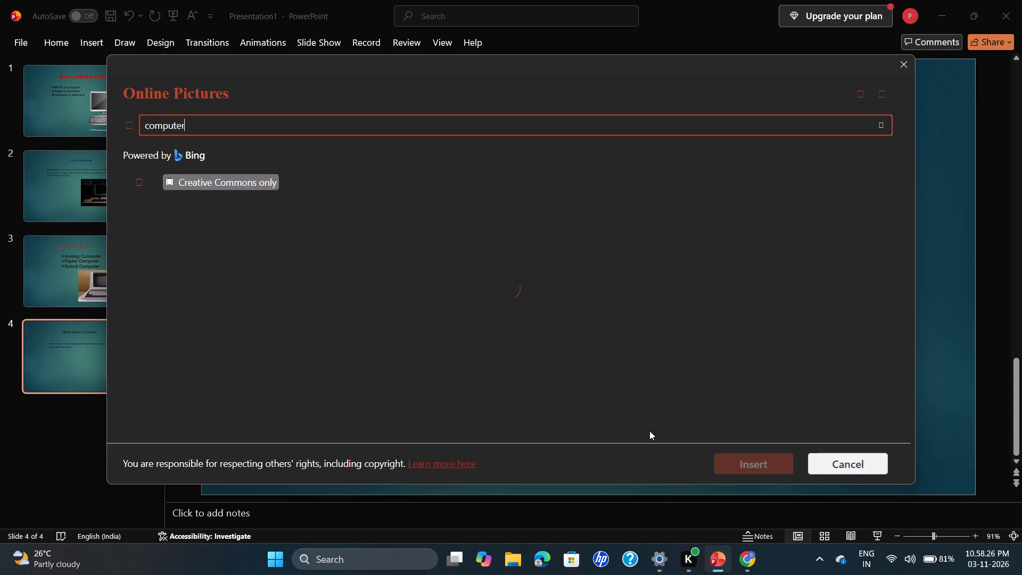
{"action": "scroll", "coordinate": [459, 241], "scroll_direction": "down", "scroll_amount": 2}
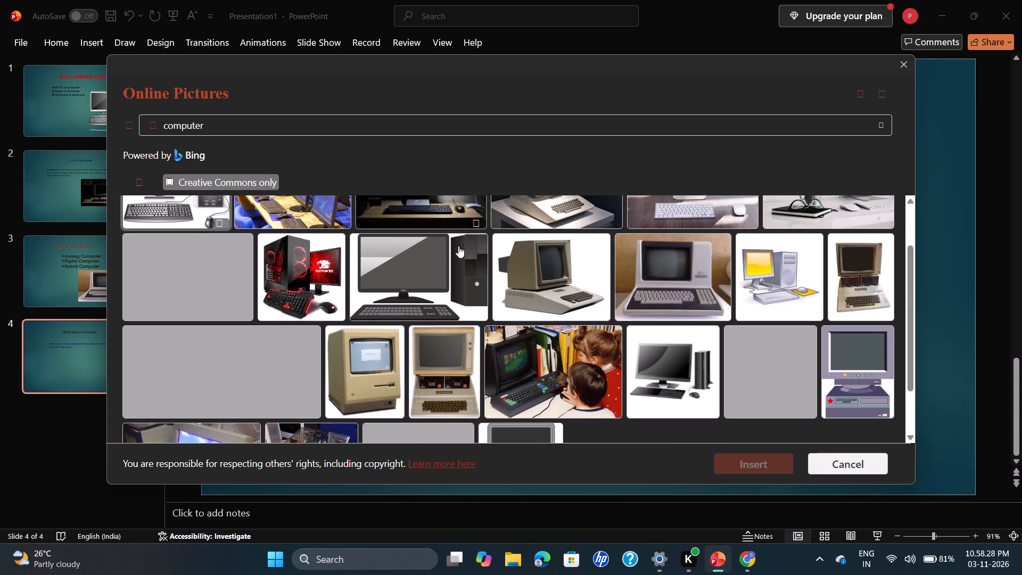
{"action": "scroll", "coordinate": [458, 244], "scroll_direction": "down", "scroll_amount": 1}
{"action": "scroll", "coordinate": [458, 243], "scroll_direction": "up", "scroll_amount": 1}
{"action": "scroll", "coordinate": [458, 243], "scroll_direction": "down", "scroll_amount": 2}
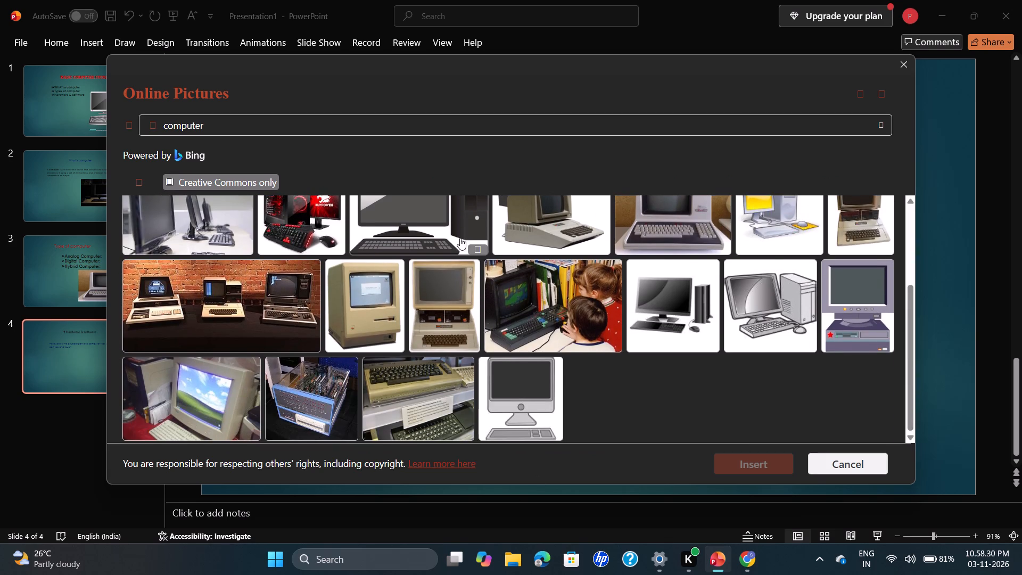
{"action": "scroll", "coordinate": [460, 238], "scroll_direction": "down", "scroll_amount": 3}
{"action": "scroll", "coordinate": [460, 238], "scroll_direction": "up", "scroll_amount": 1}
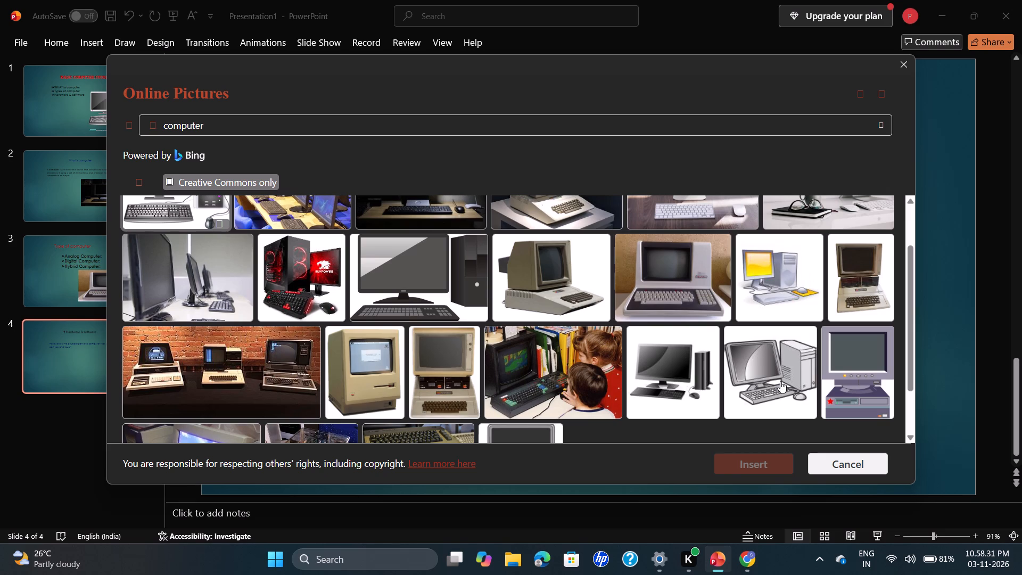
{"action": "left_click", "coordinate": [780, 381]}
{"action": "left_click", "coordinate": [763, 461]}
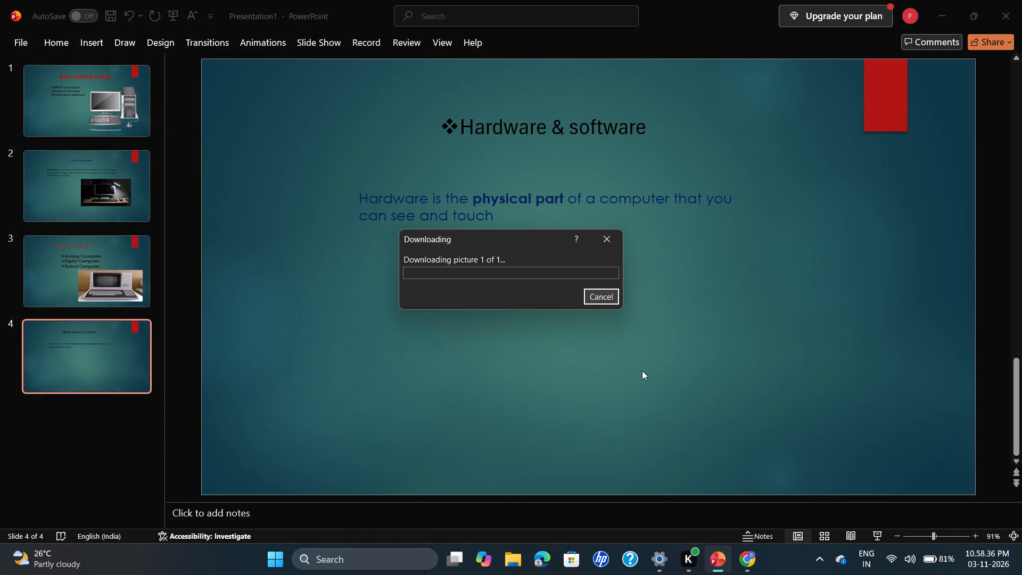
Move the computer clip art to the lower right of slide 4, below the hardware definition, and enlarge it in width and height.
{"action": "left_click_drag", "start_coordinate": [623, 301], "coordinate": [702, 339]}
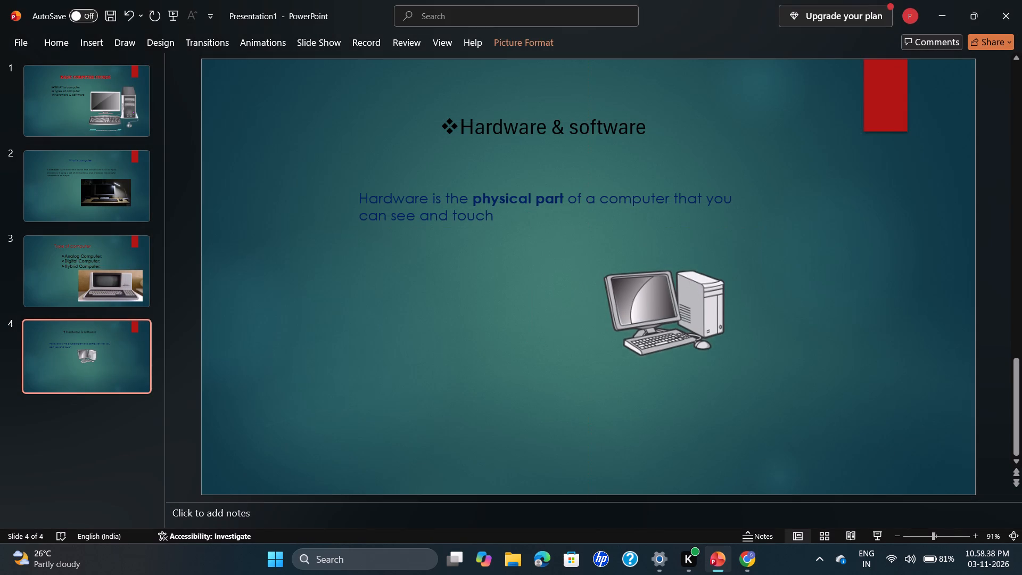
{"action": "left_click_drag", "start_coordinate": [702, 339], "coordinate": [823, 364]}
{"action": "left_click_drag", "start_coordinate": [791, 277], "coordinate": [786, 246]}
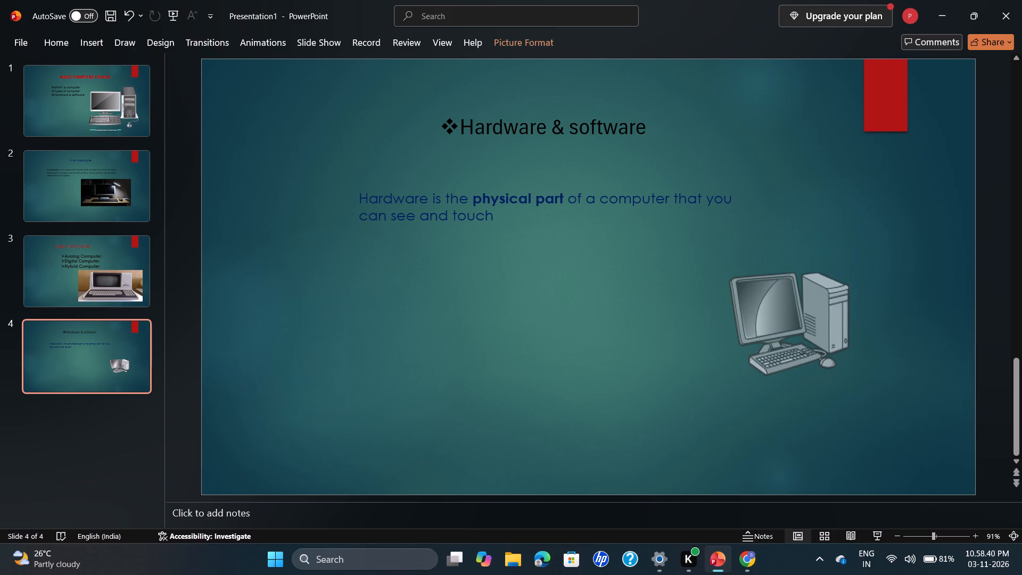
{"action": "left_click_drag", "start_coordinate": [786, 246], "coordinate": [785, 239]}
{"action": "left_click_drag", "start_coordinate": [729, 315], "coordinate": [628, 330]}
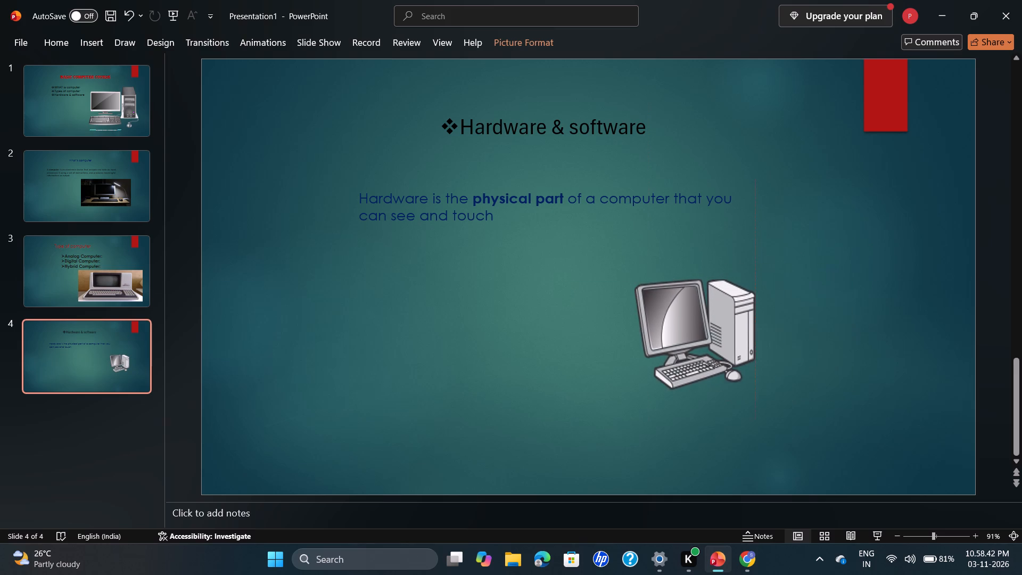
{"action": "left_click_drag", "start_coordinate": [628, 330], "coordinate": [624, 321]}
{"action": "left_click_drag", "start_coordinate": [746, 325], "coordinate": [792, 327]}
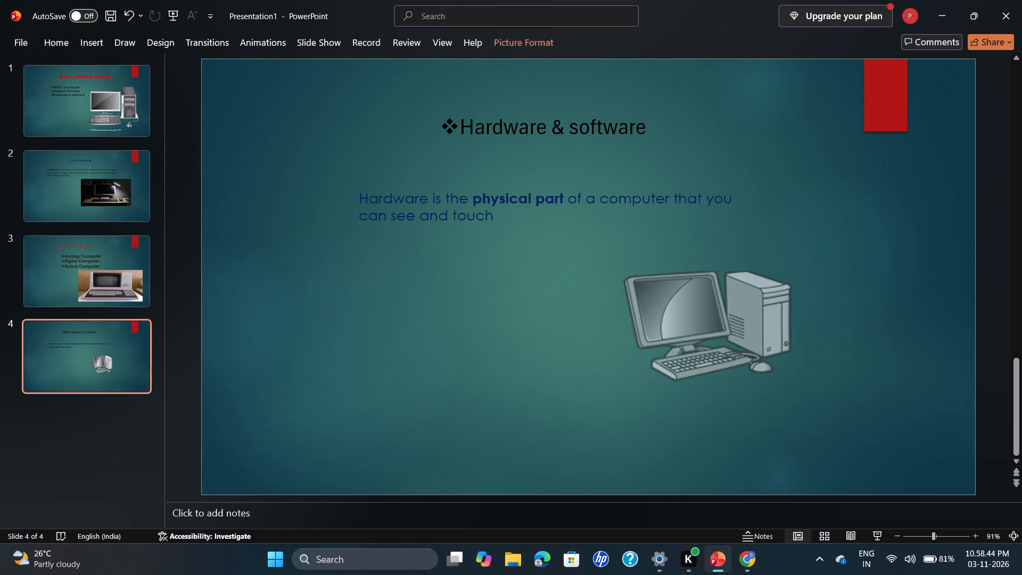
{"action": "left_click_drag", "start_coordinate": [792, 327], "coordinate": [835, 334]}
{"action": "left_click_drag", "start_coordinate": [731, 404], "coordinate": [731, 412]}
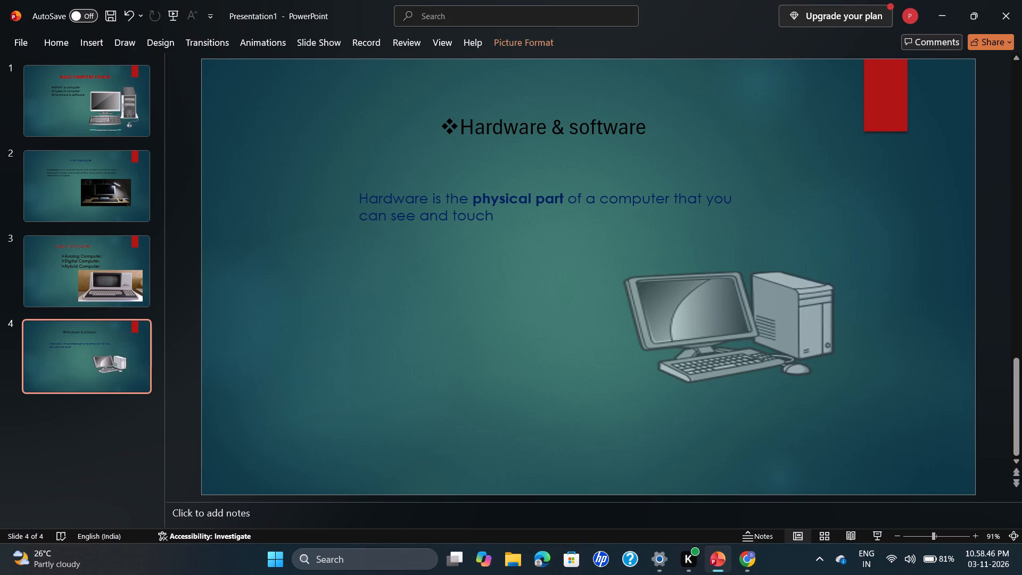
{"action": "left_click_drag", "start_coordinate": [731, 412], "coordinate": [731, 418]}
{"action": "left_click", "coordinate": [533, 403]}
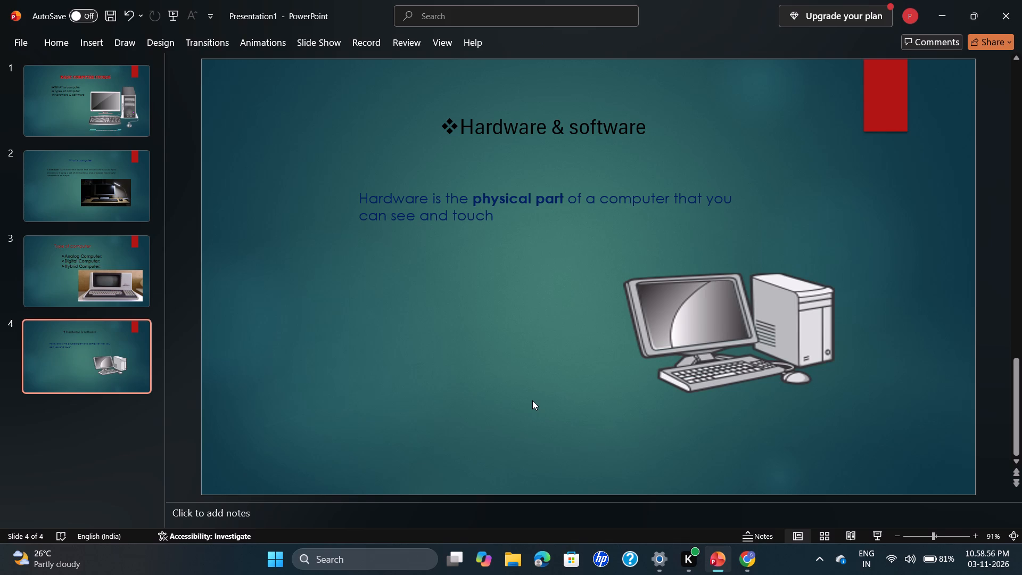
{"action": "left_click", "coordinate": [467, 402]}
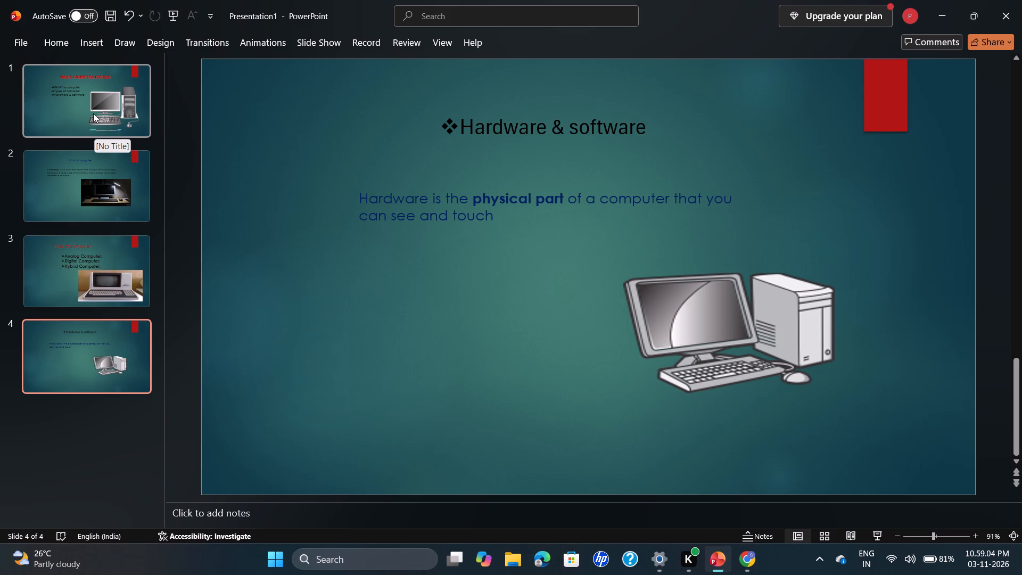
Go to slide 1, the "BASIC COMPUTER COURSE" slide.
{"action": "left_click", "coordinate": [76, 111]}
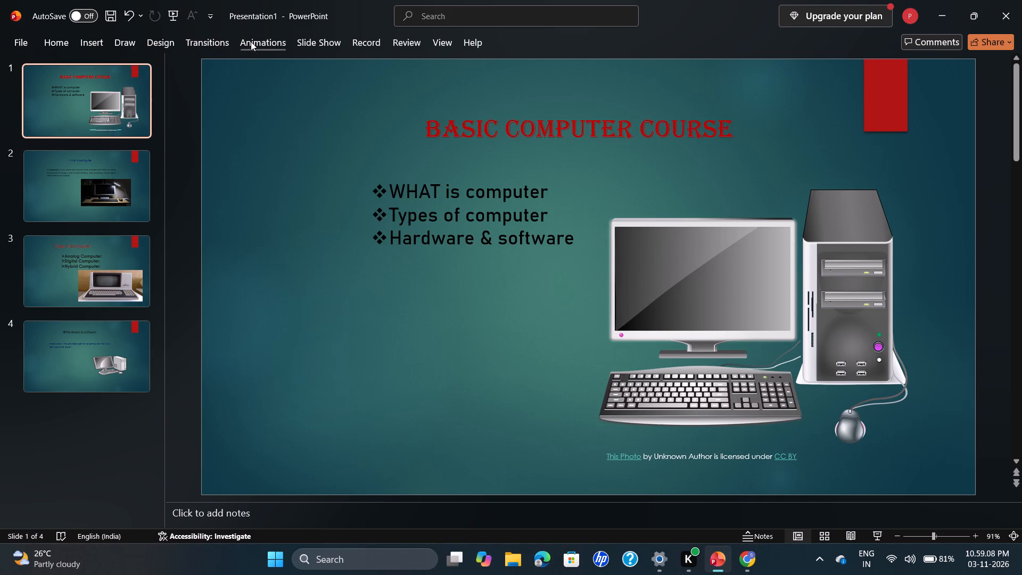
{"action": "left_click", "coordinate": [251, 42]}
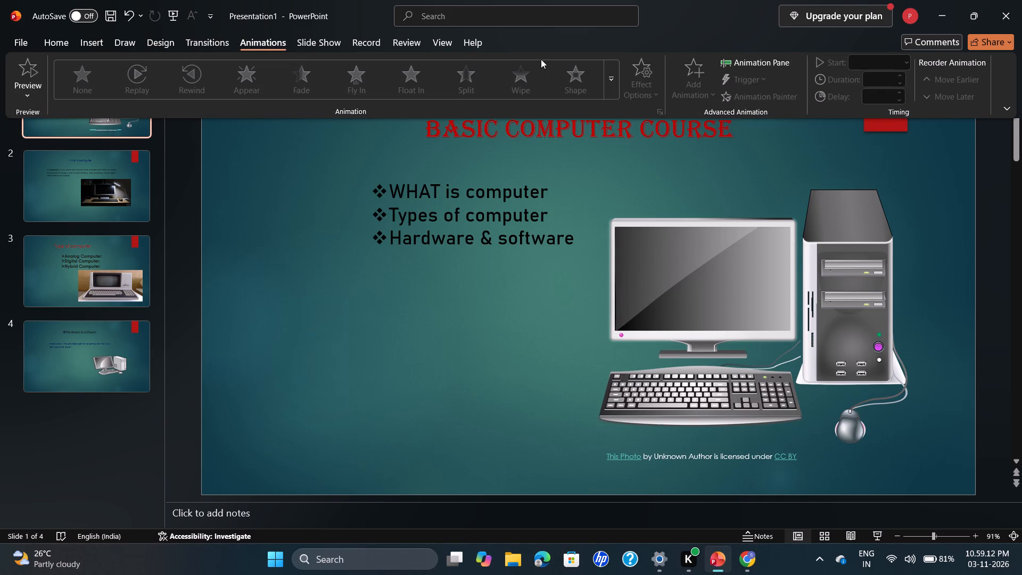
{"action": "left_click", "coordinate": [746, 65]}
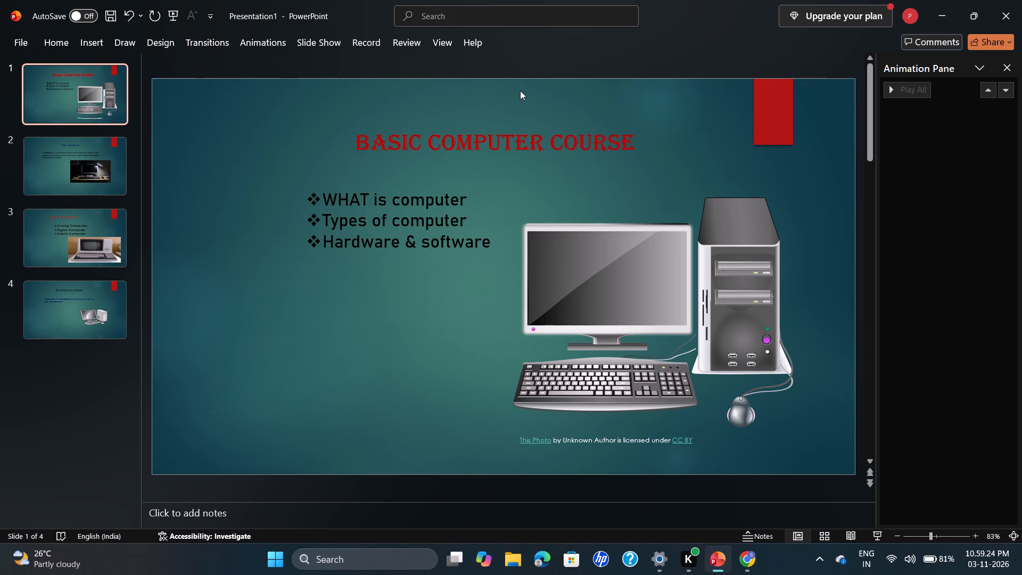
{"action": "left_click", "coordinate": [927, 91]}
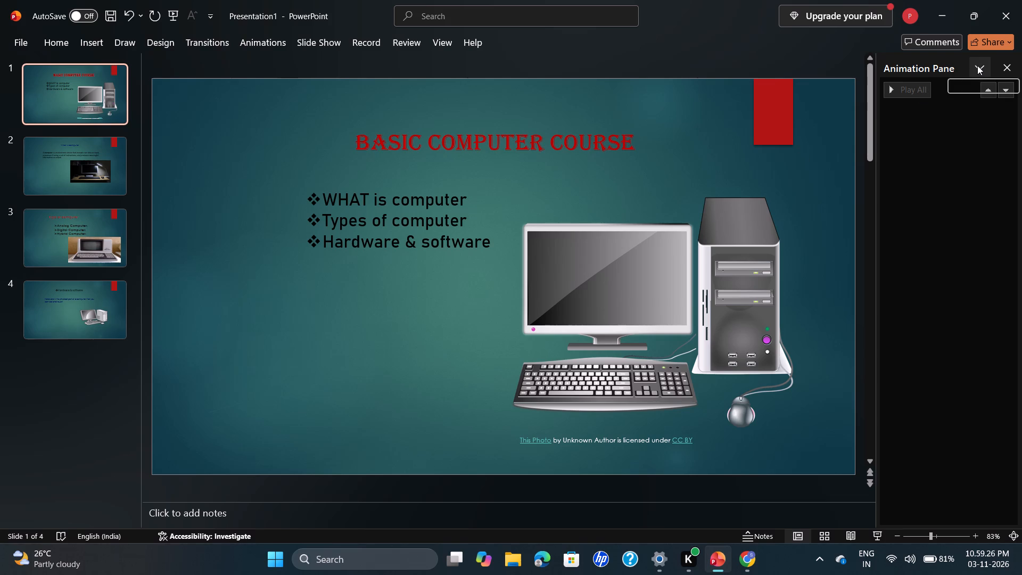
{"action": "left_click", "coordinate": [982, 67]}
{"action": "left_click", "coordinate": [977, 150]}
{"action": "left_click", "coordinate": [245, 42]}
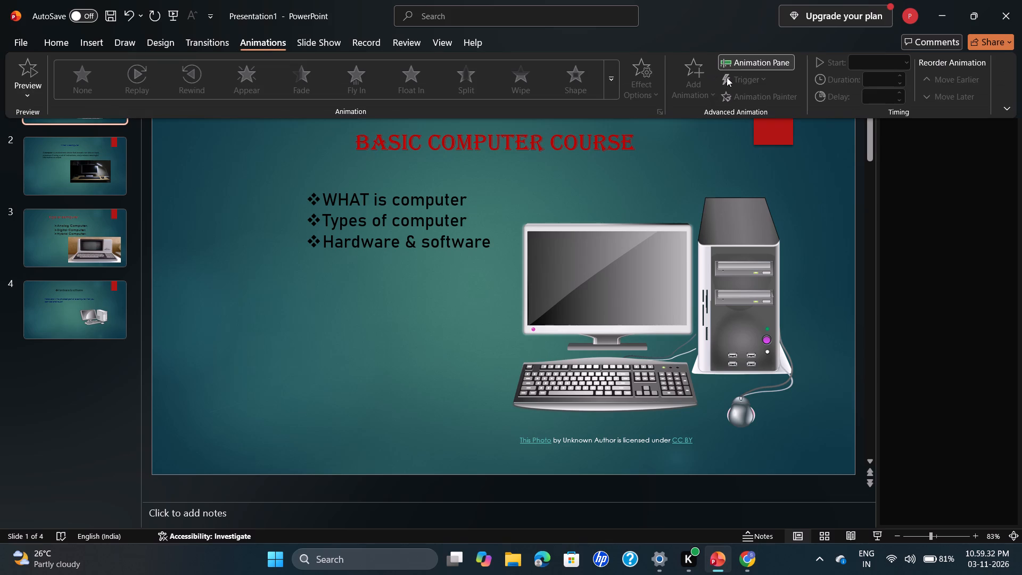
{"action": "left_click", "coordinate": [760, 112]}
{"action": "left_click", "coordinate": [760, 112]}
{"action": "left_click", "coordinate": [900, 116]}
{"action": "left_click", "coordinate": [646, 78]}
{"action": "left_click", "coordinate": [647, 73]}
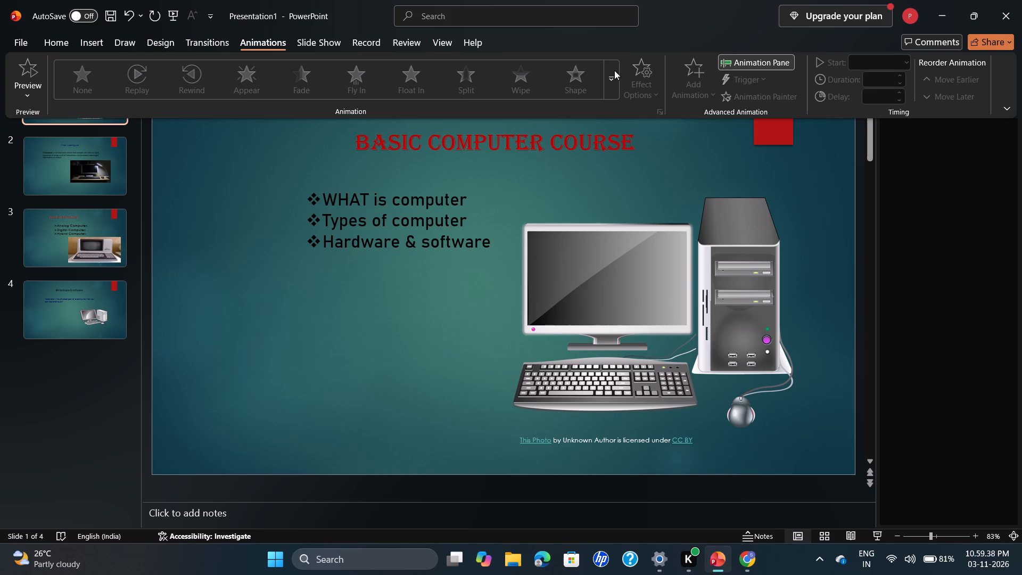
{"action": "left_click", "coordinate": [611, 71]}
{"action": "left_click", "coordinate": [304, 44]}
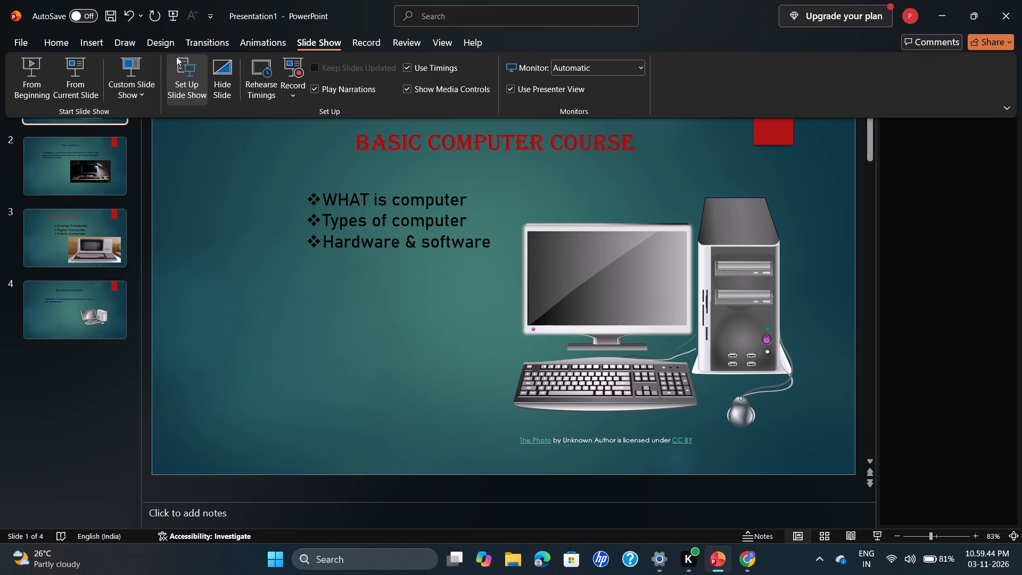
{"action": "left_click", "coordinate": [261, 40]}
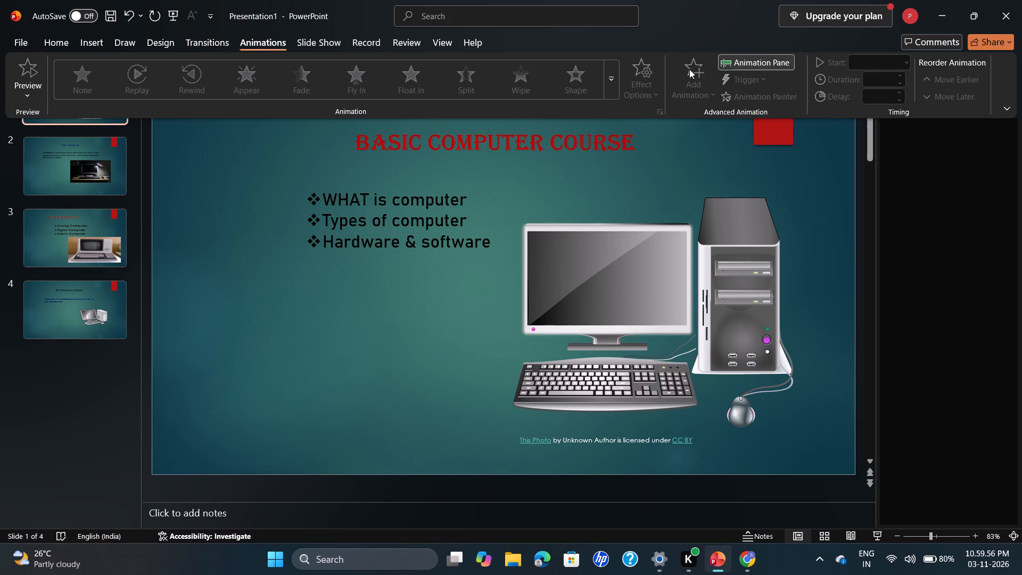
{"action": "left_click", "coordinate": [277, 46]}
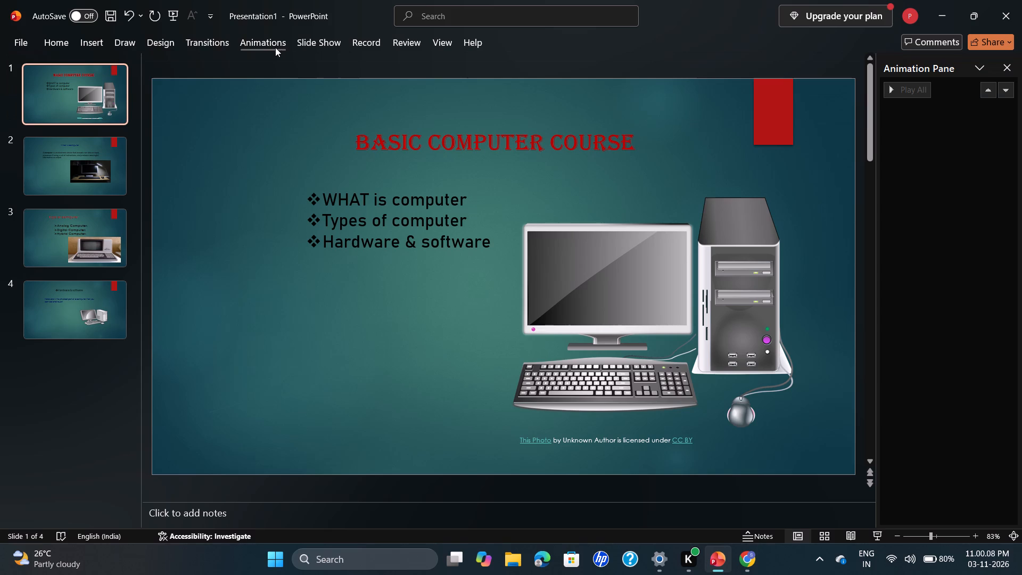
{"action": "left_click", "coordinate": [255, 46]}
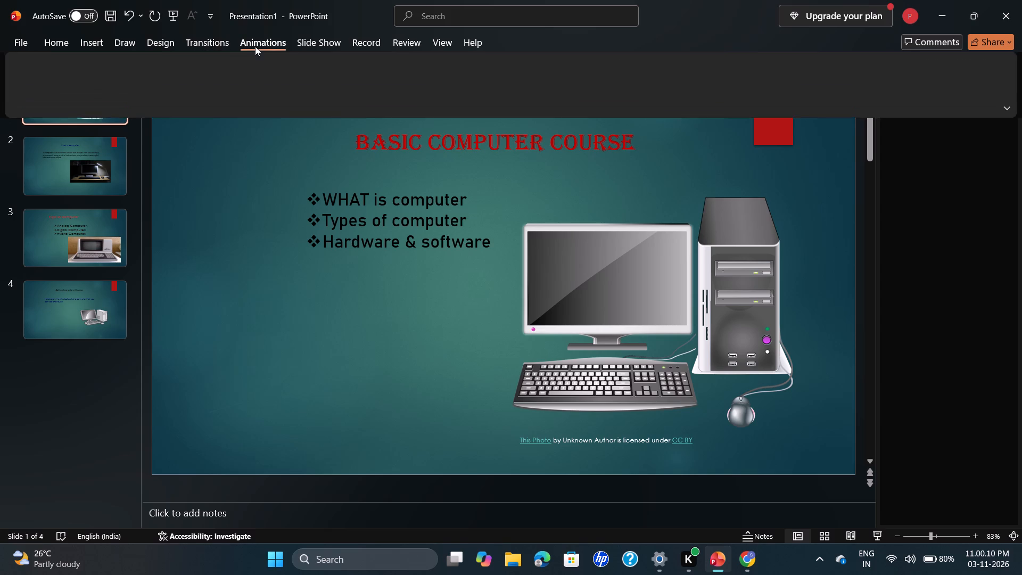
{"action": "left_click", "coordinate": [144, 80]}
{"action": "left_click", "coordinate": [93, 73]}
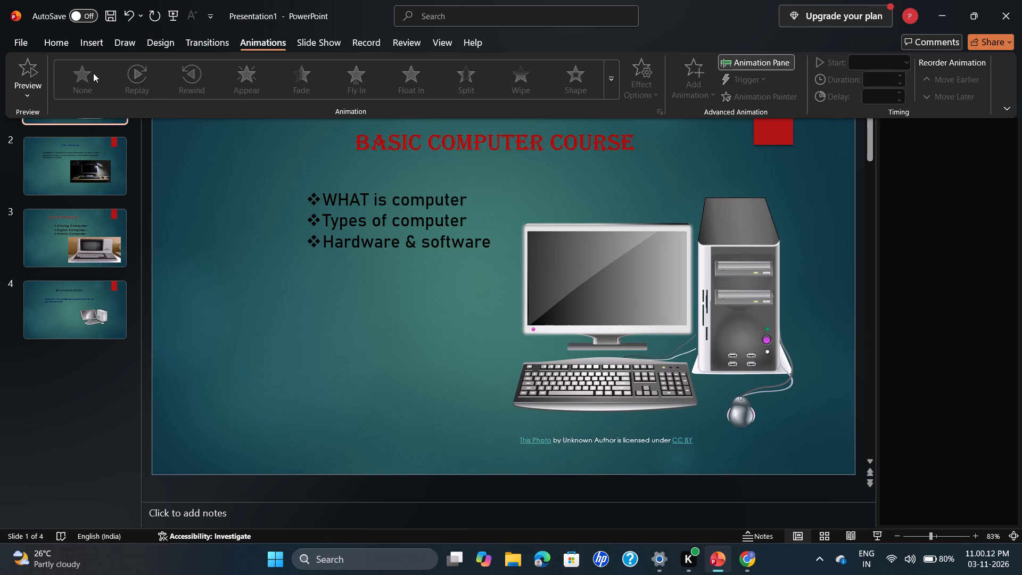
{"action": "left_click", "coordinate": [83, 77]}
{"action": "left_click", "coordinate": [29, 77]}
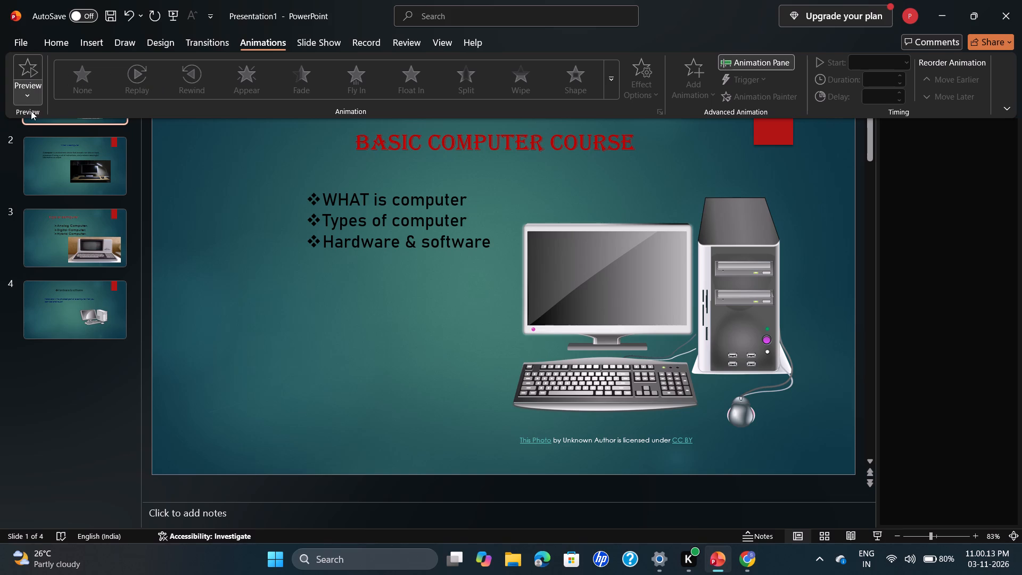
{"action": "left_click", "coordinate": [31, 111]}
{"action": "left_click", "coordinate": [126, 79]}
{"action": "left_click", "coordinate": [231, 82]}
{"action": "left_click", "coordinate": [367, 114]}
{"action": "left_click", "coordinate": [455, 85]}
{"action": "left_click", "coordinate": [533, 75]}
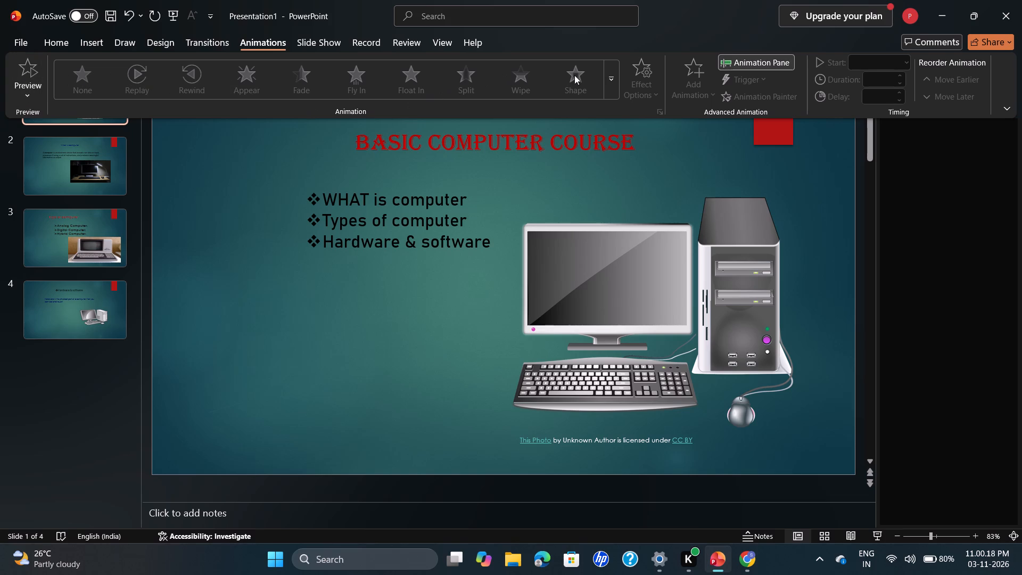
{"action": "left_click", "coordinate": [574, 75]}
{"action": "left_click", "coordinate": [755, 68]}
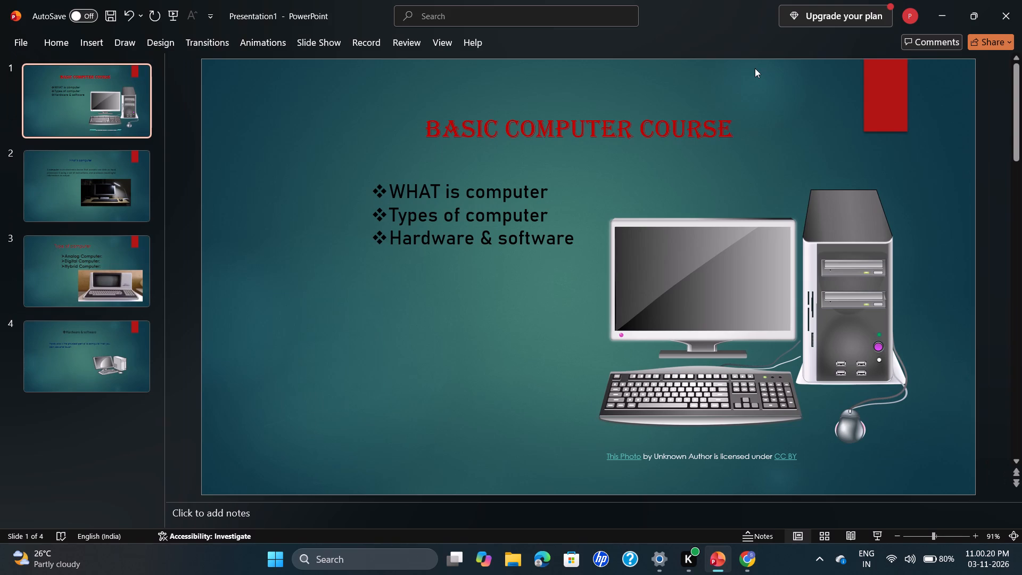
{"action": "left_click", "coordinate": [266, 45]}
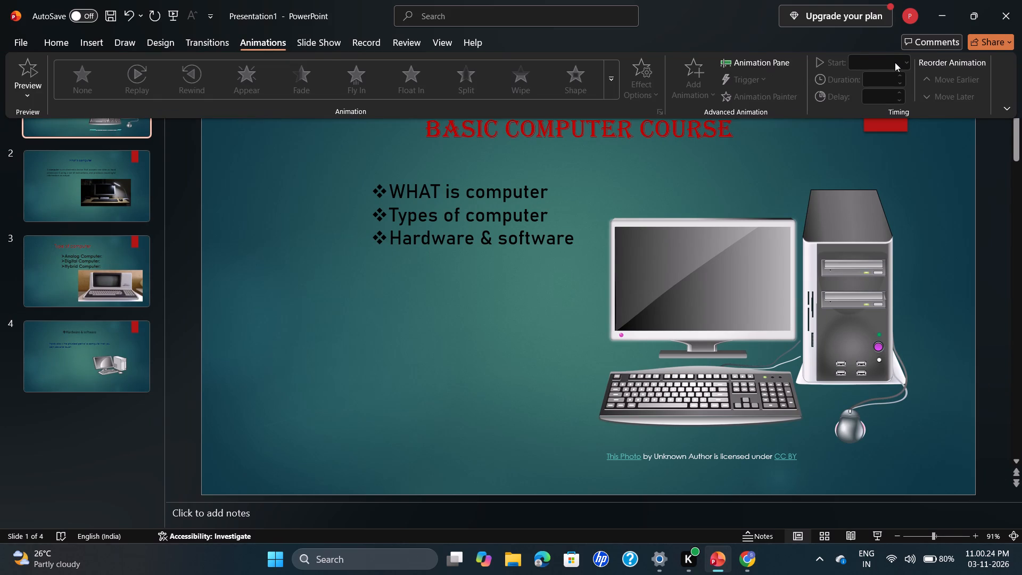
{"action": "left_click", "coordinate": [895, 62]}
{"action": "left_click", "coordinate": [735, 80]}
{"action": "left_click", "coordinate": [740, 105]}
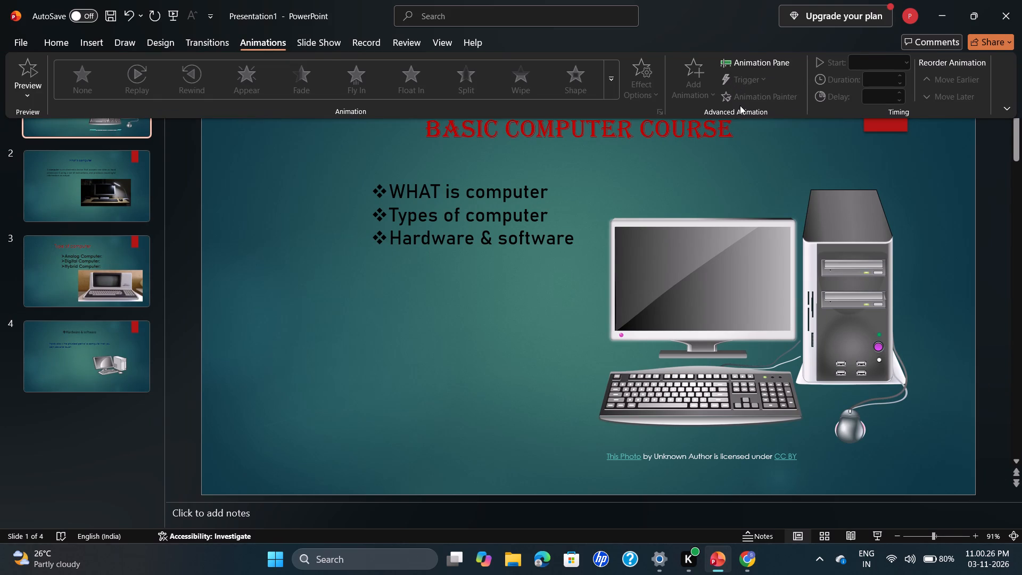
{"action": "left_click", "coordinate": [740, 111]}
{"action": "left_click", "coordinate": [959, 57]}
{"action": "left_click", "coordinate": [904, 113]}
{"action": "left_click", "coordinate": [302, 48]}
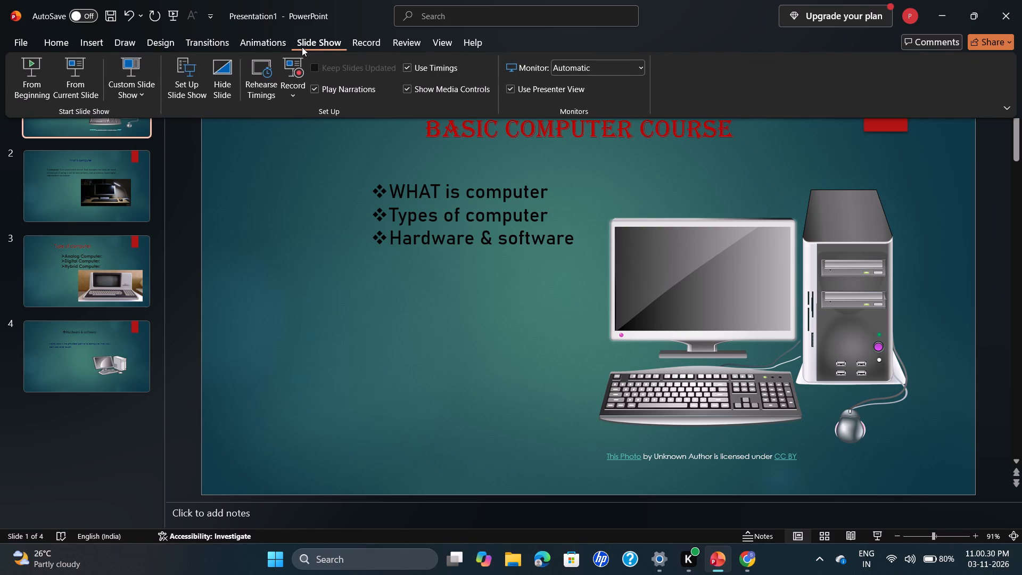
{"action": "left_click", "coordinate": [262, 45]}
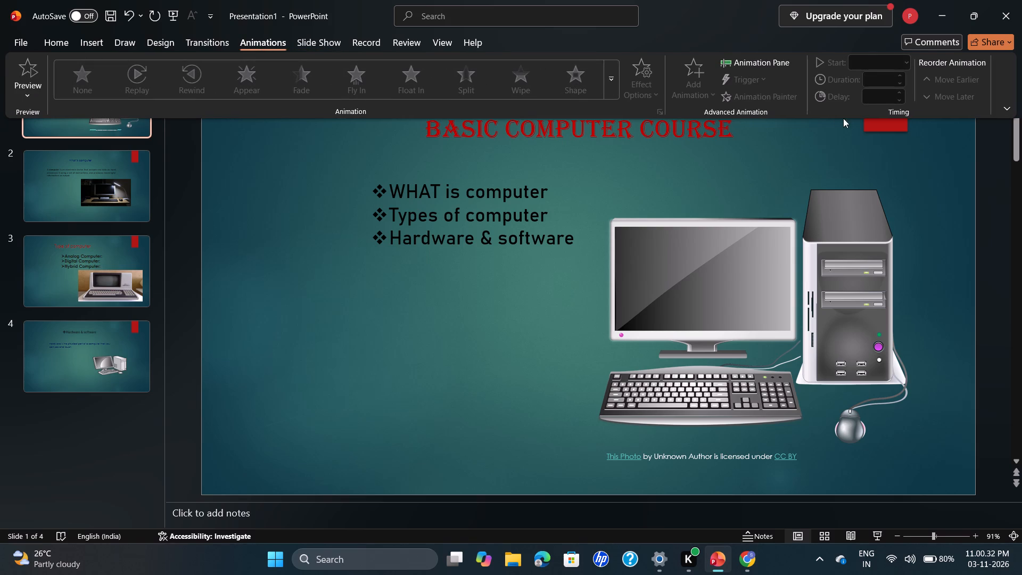
Give slide 1 a Push transition with the From Bottom effect and apply it to all slides.
{"action": "left_click", "coordinate": [209, 45]}
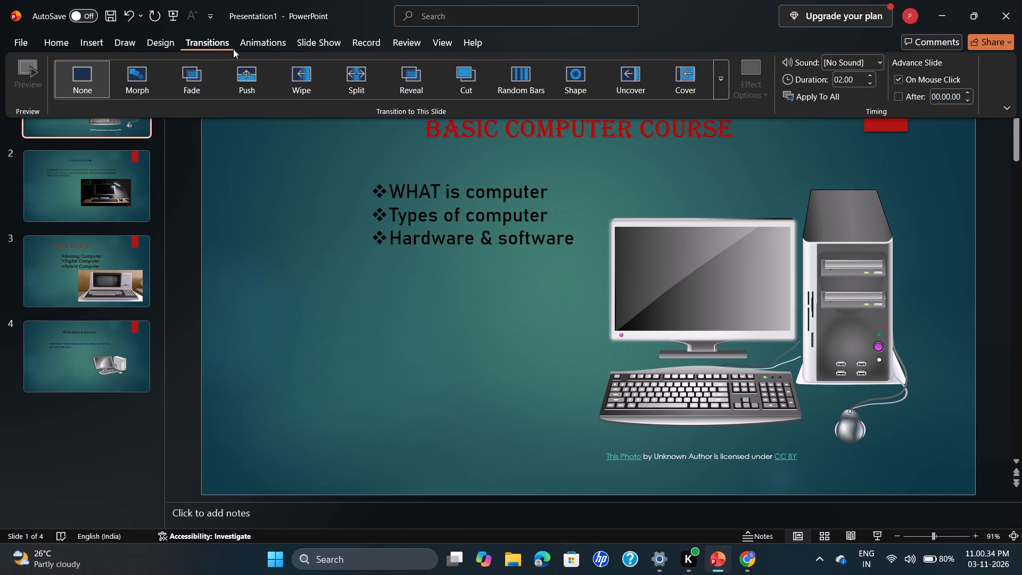
{"action": "left_click", "coordinate": [249, 84]}
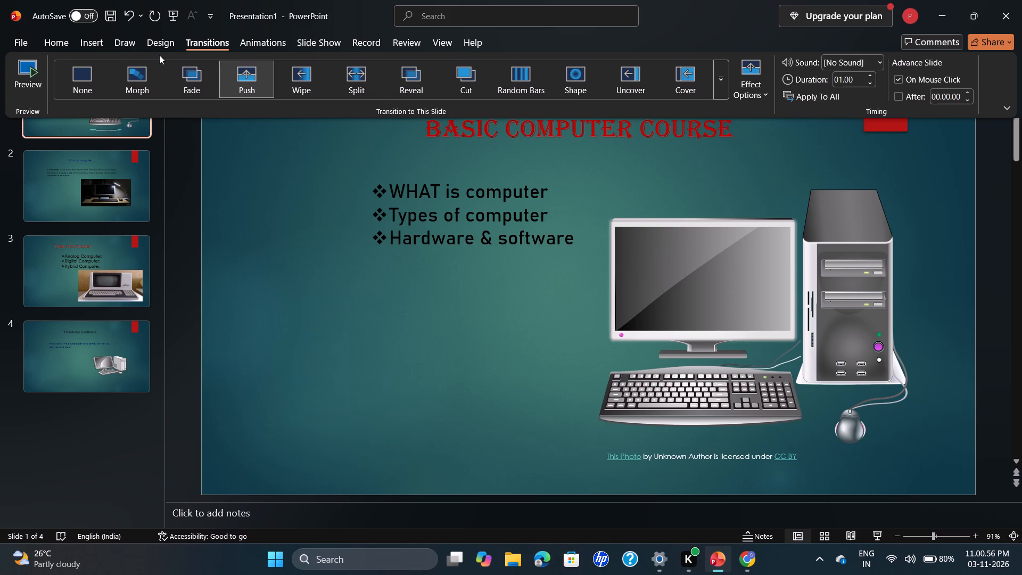
{"action": "left_click", "coordinate": [751, 92]}
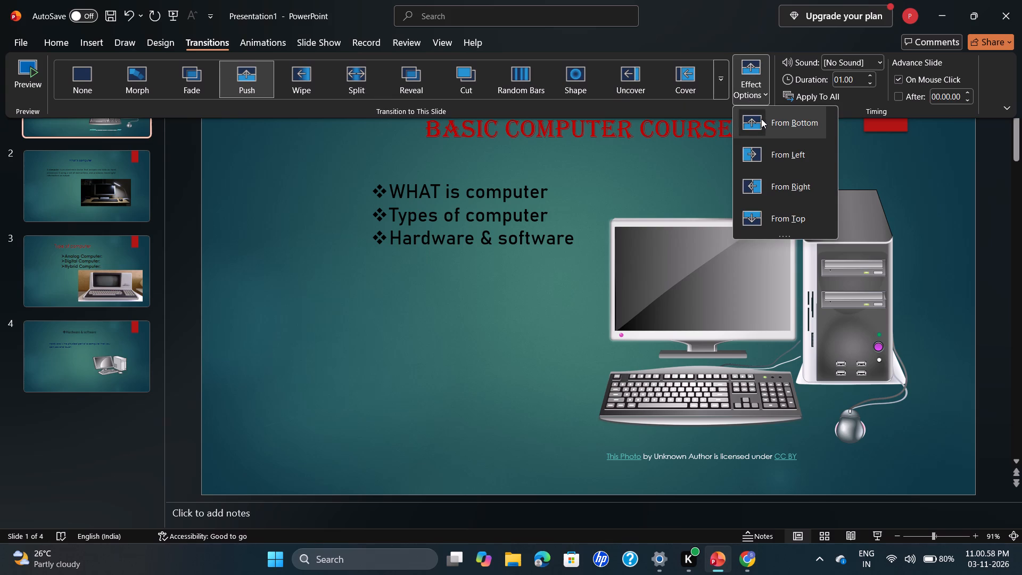
{"action": "left_click", "coordinate": [772, 121]}
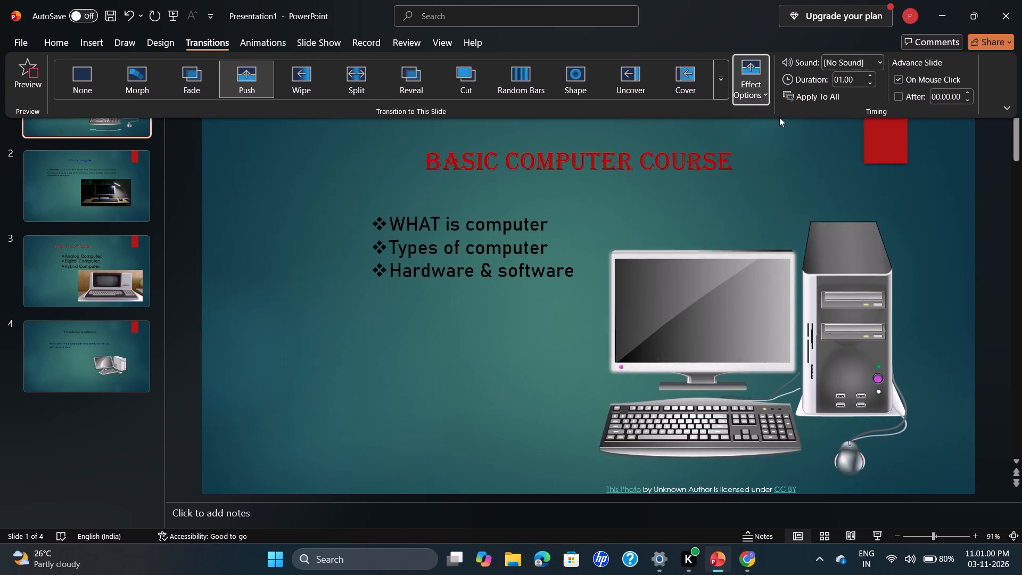
{"action": "left_click", "coordinate": [810, 100]}
Go through the slides to slide 4, the "Hardware & software" slide.
{"action": "left_click", "coordinate": [111, 167]}
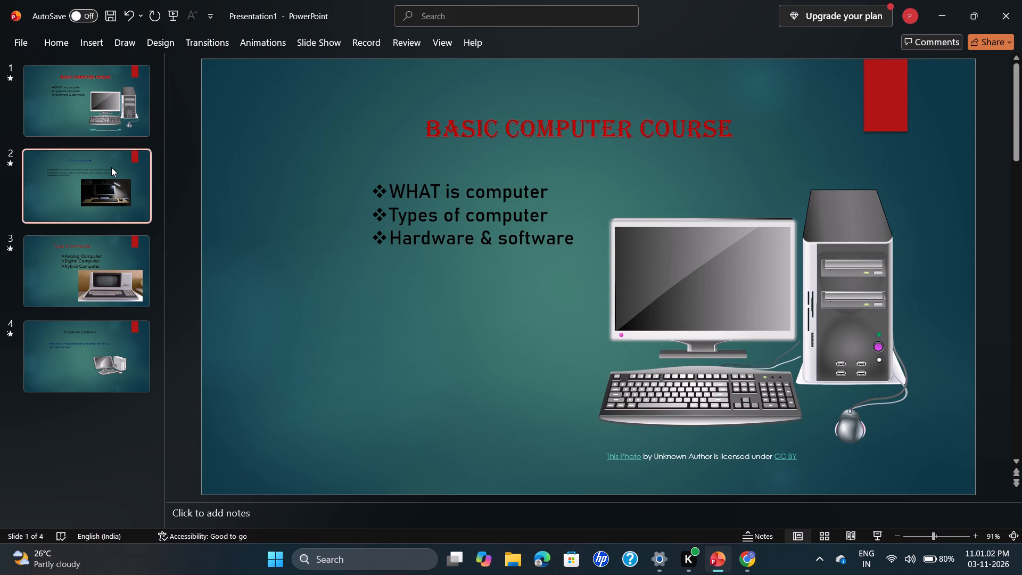
{"action": "left_click", "coordinate": [117, 121]}
{"action": "left_click", "coordinate": [109, 213]}
{"action": "left_click", "coordinate": [108, 265]}
{"action": "left_click", "coordinate": [90, 349]}
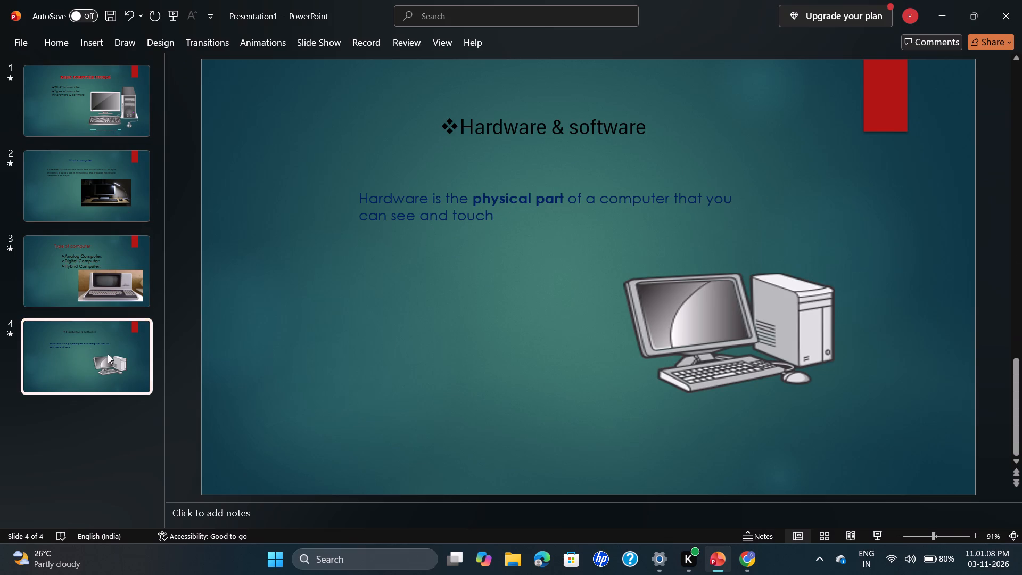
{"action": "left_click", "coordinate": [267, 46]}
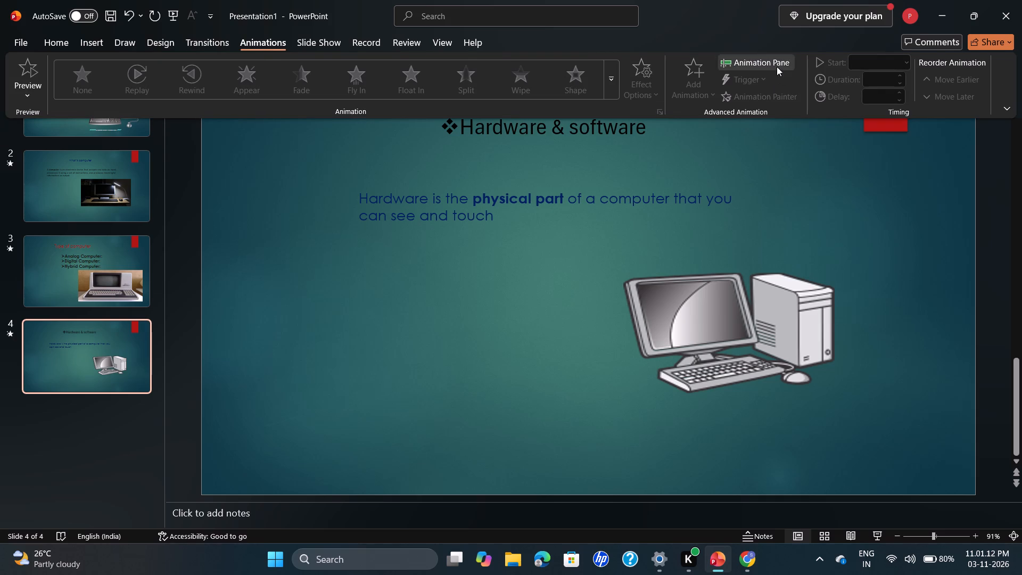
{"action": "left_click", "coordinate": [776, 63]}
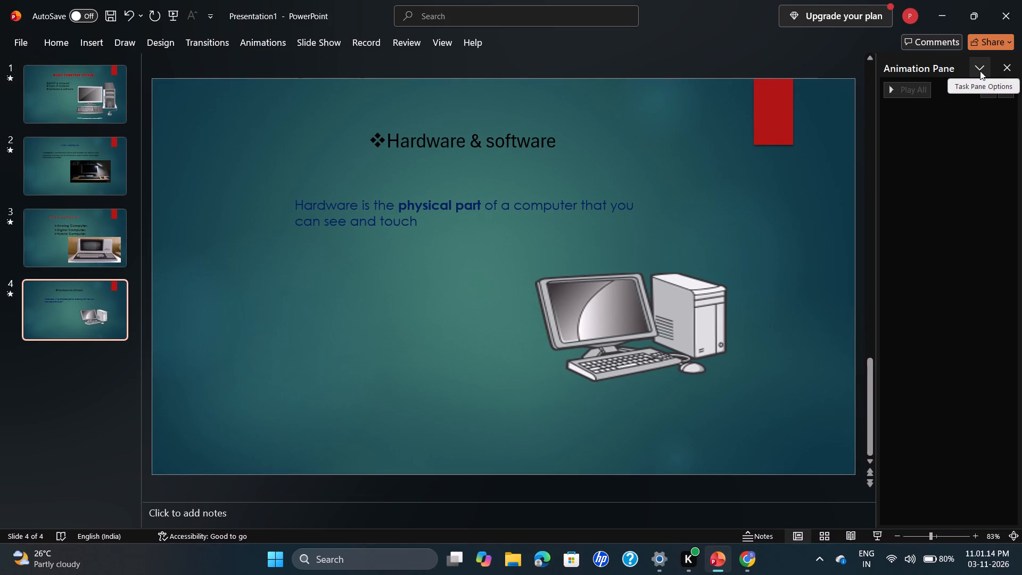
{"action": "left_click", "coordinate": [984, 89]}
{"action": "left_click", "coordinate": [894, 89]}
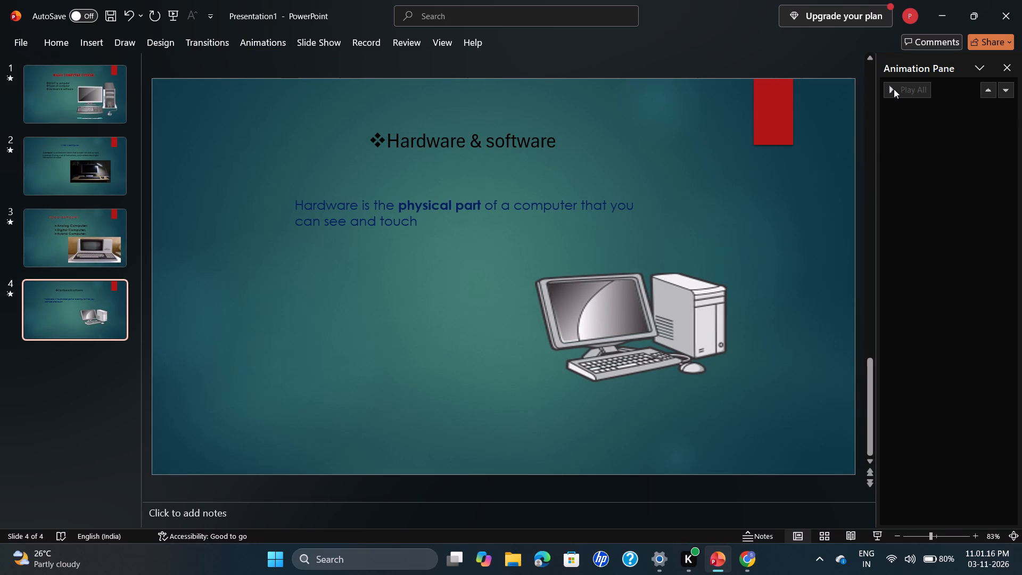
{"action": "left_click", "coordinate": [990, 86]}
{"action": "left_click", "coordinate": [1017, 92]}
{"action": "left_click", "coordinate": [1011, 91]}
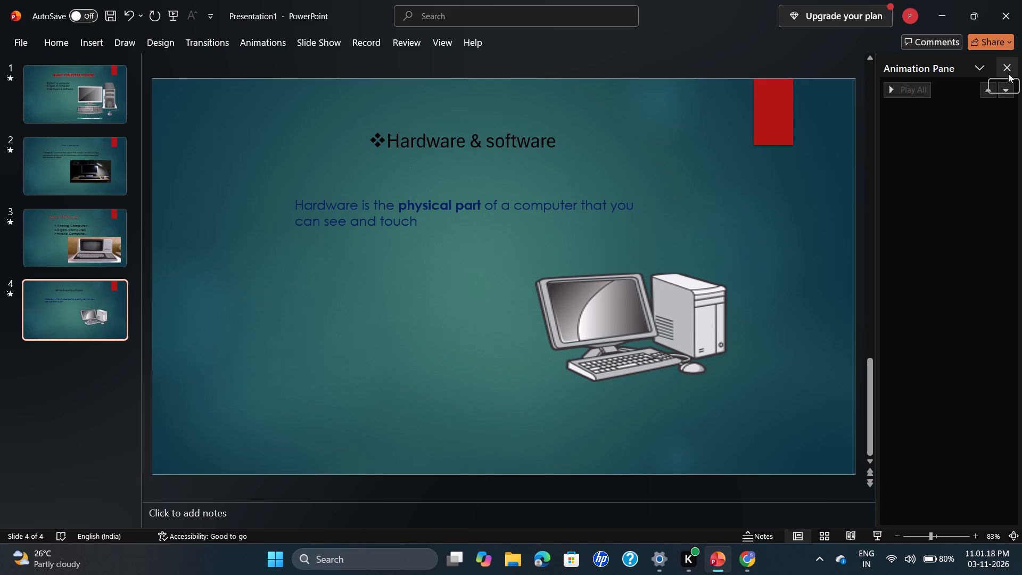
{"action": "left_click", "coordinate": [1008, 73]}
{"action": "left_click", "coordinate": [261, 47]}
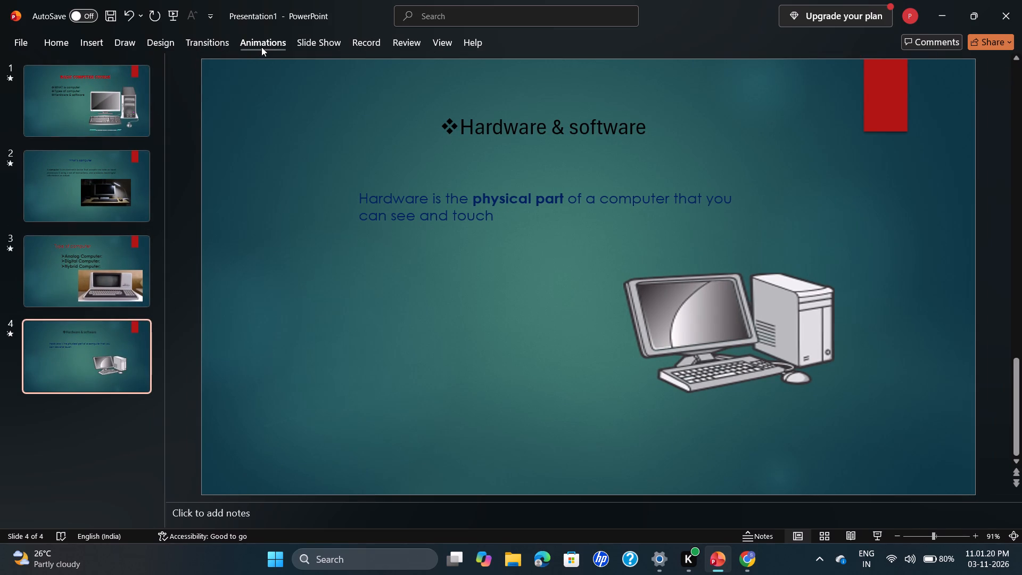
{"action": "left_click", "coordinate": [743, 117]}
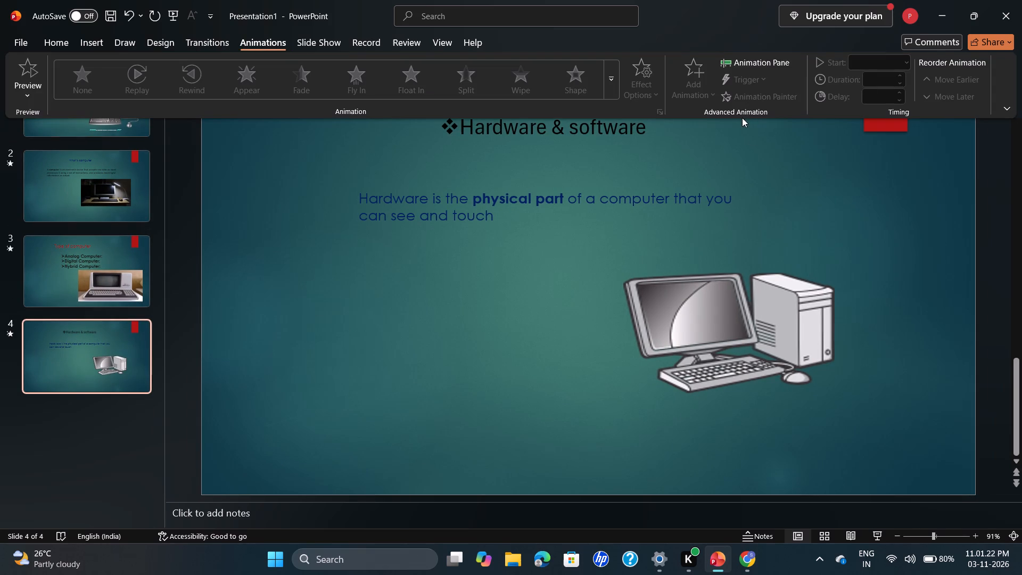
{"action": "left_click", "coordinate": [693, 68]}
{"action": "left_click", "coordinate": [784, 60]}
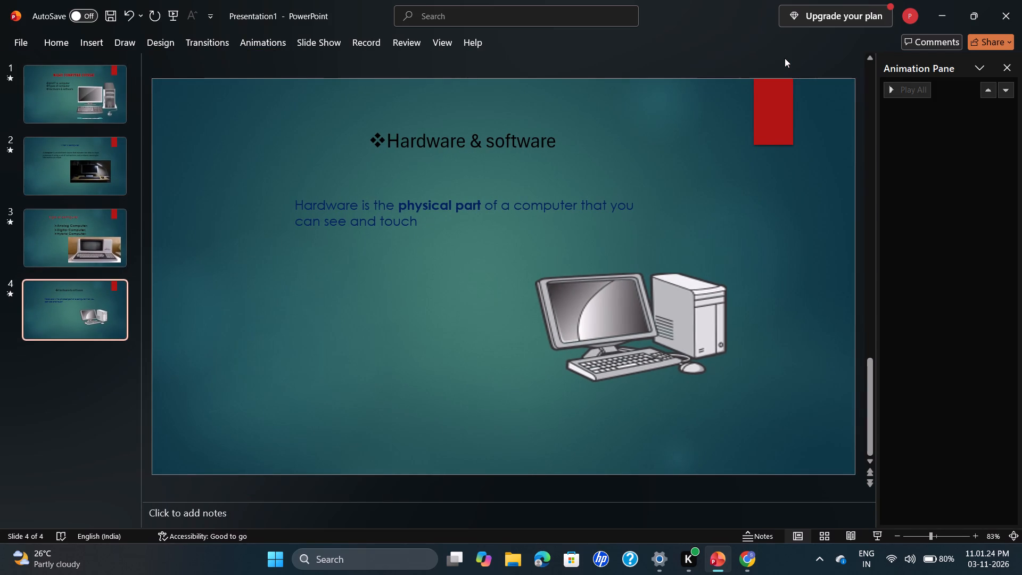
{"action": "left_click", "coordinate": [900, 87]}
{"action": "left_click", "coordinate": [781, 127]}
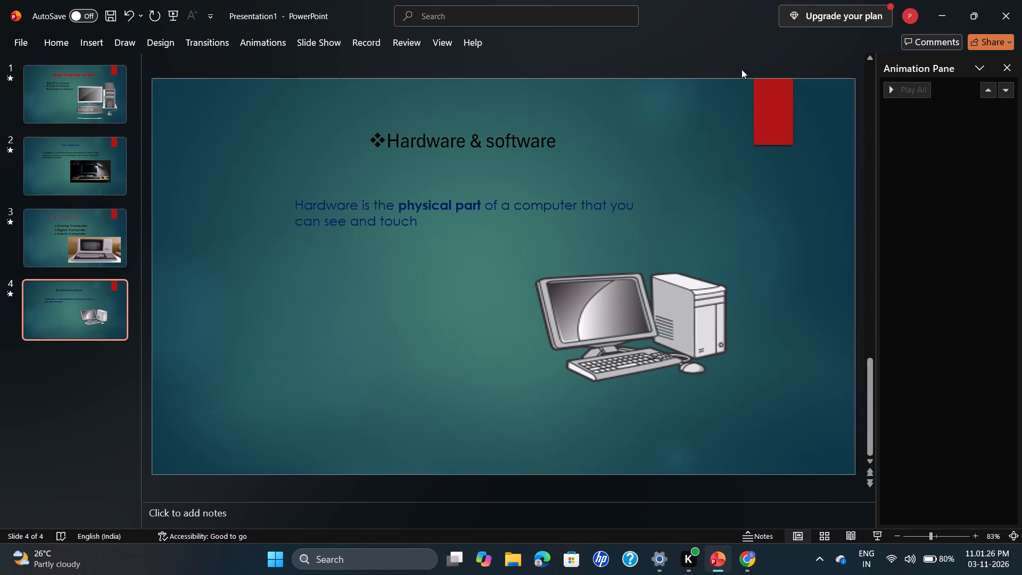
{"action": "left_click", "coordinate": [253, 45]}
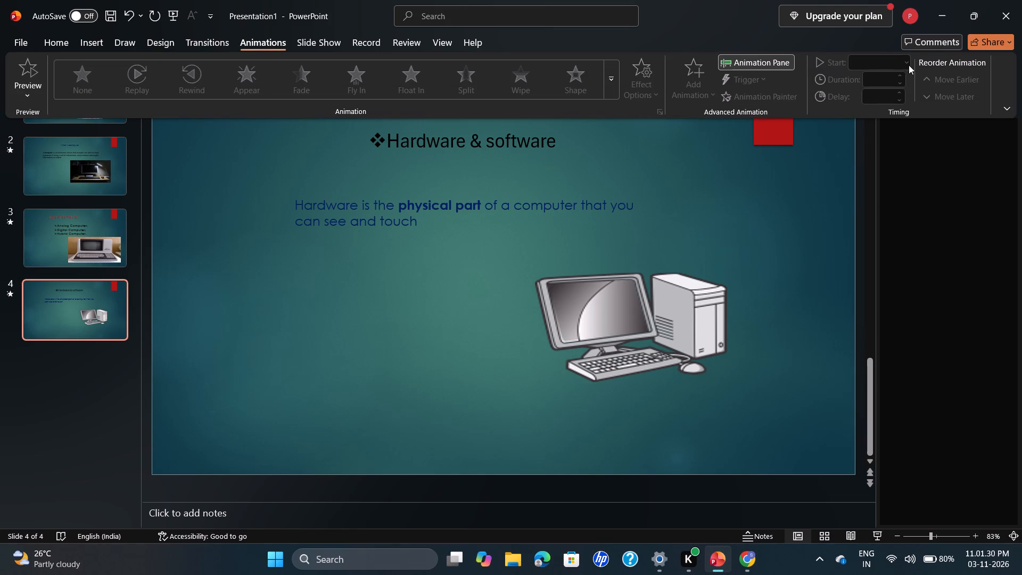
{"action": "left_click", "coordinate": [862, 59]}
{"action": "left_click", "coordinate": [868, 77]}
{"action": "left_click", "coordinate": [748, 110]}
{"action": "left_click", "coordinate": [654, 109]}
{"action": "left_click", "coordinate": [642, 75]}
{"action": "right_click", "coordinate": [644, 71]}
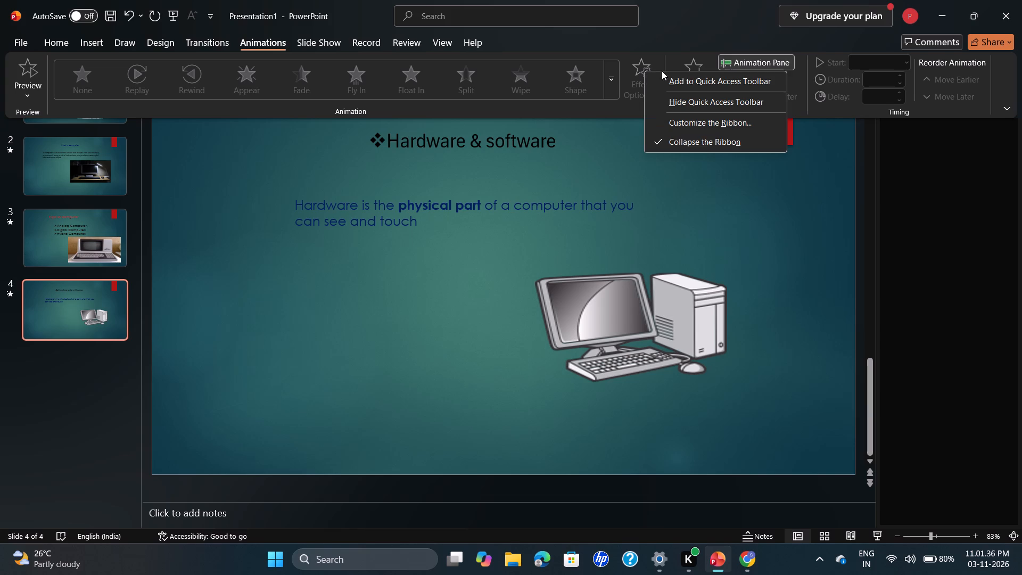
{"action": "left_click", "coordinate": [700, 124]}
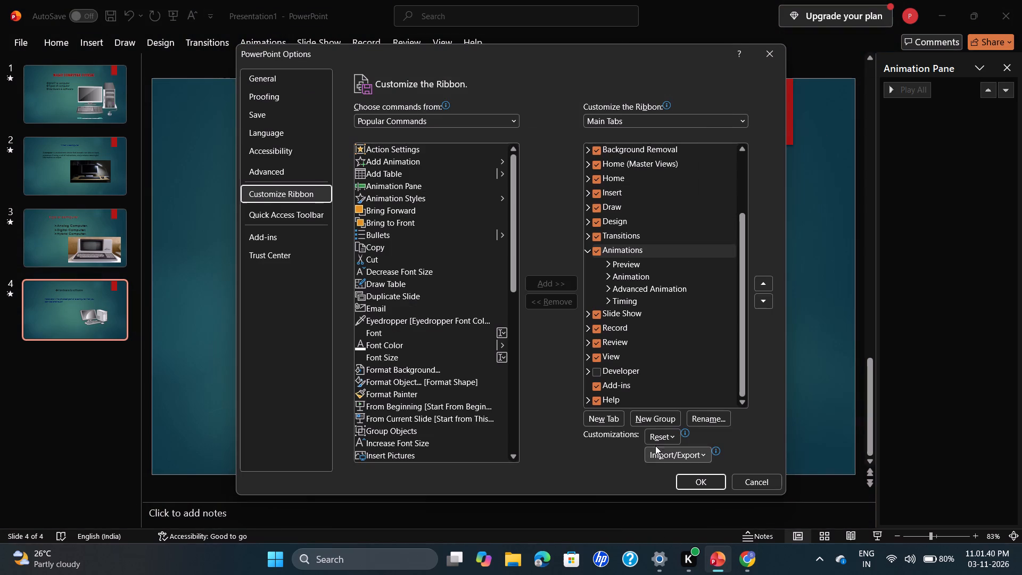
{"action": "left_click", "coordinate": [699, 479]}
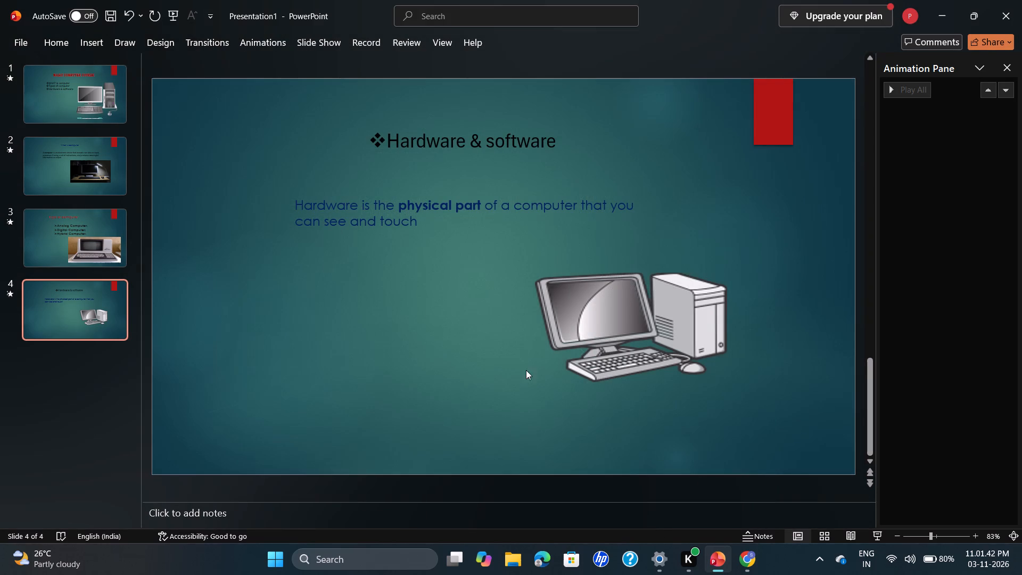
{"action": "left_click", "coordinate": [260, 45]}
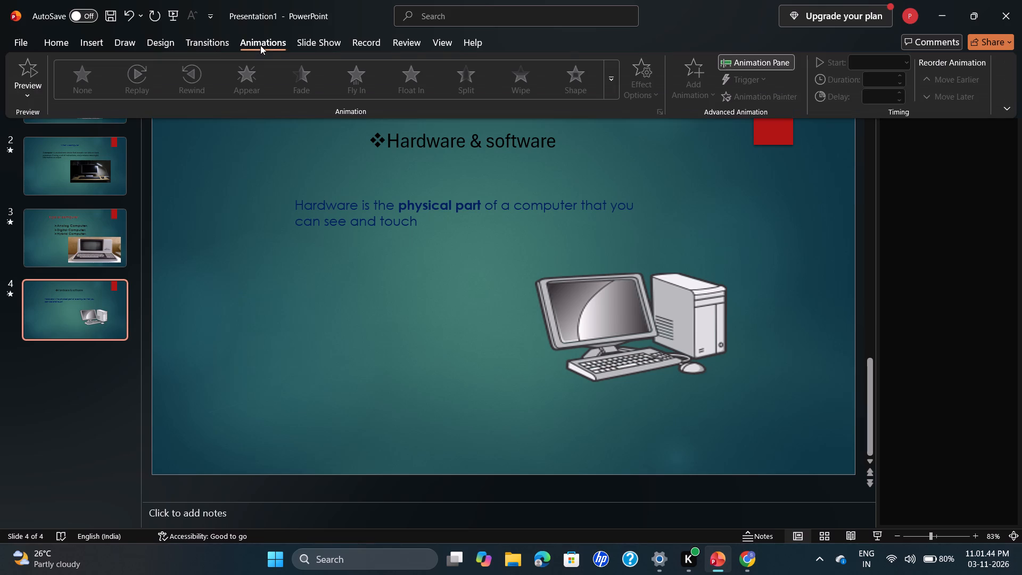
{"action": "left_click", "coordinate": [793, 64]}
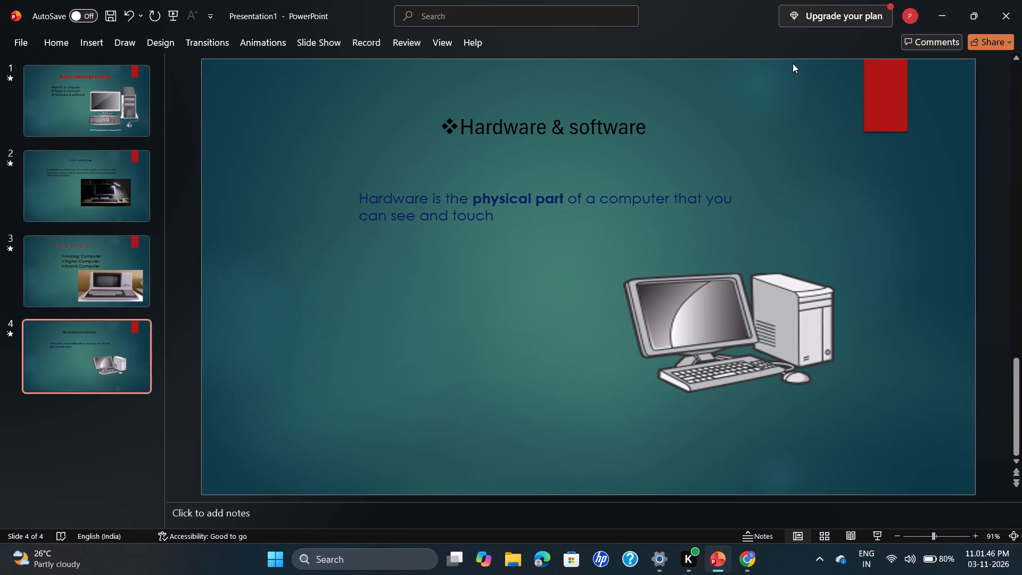
Add the Advanced Animation group to the Quick Access Toolbar.
{"action": "left_click", "coordinate": [263, 47]}
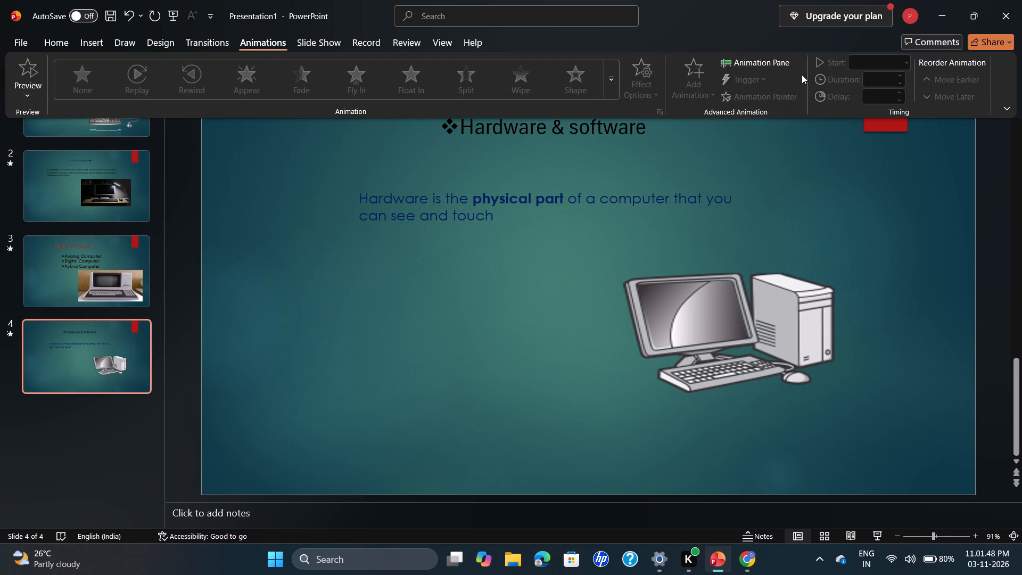
{"action": "right_click", "coordinate": [738, 110]}
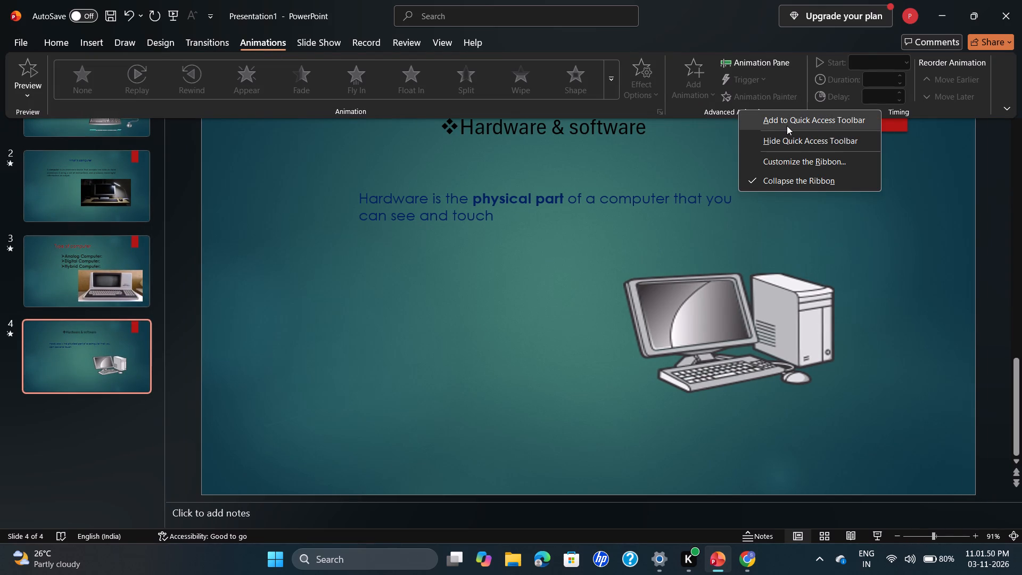
{"action": "left_click", "coordinate": [790, 125]}
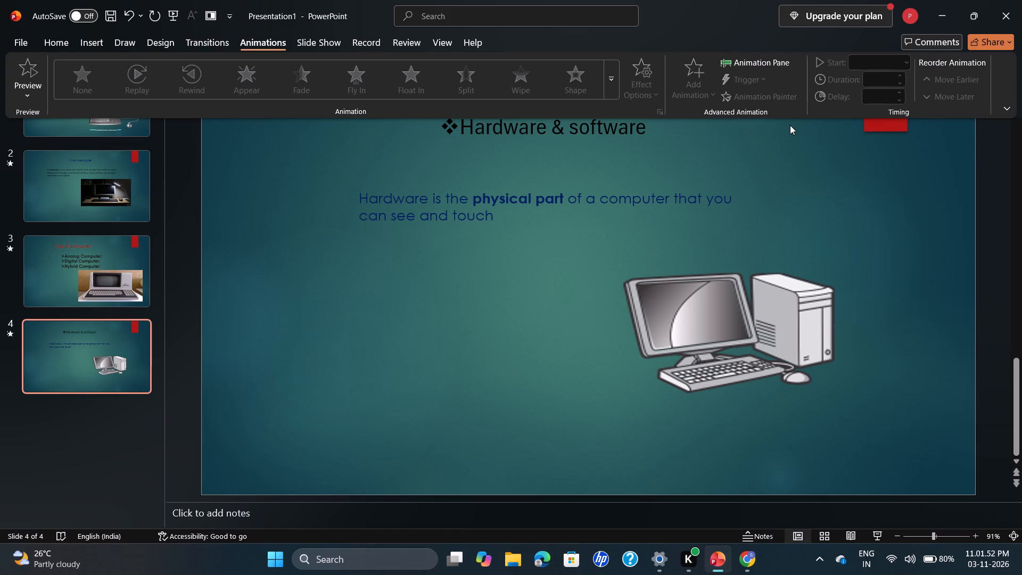
Hide the Quick Access Toolbar.
{"action": "left_click", "coordinate": [752, 110]}
{"action": "right_click", "coordinate": [751, 107]}
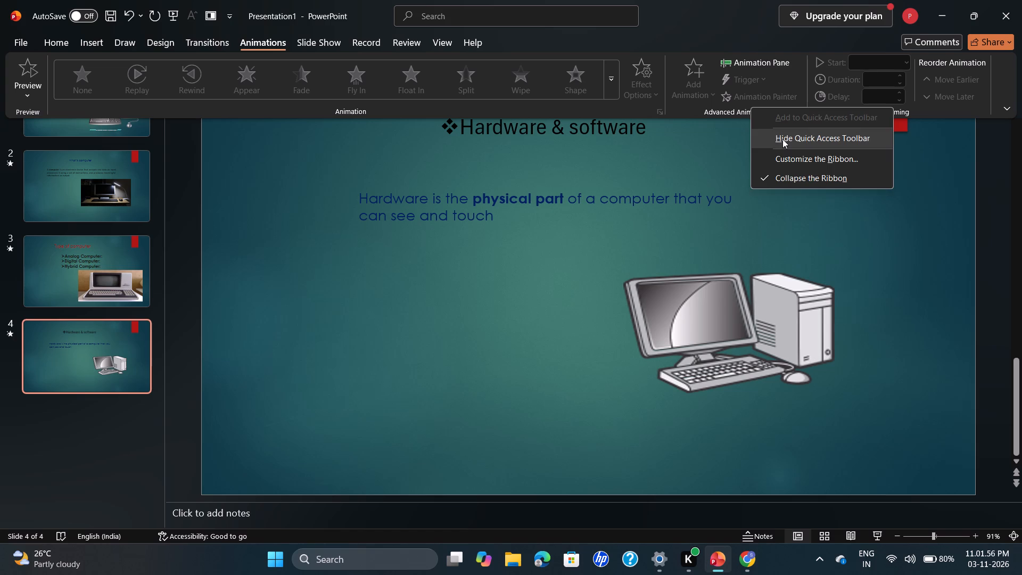
{"action": "left_click", "coordinate": [783, 139]}
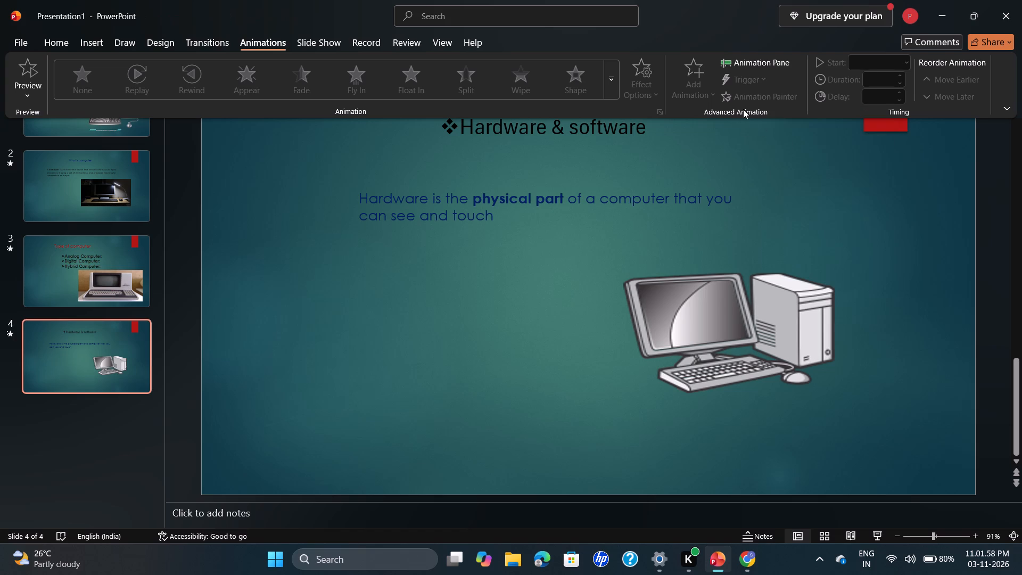
Review the Animations entry in the ribbon customization options.
{"action": "right_click", "coordinate": [743, 109]}
{"action": "left_click", "coordinate": [783, 163]}
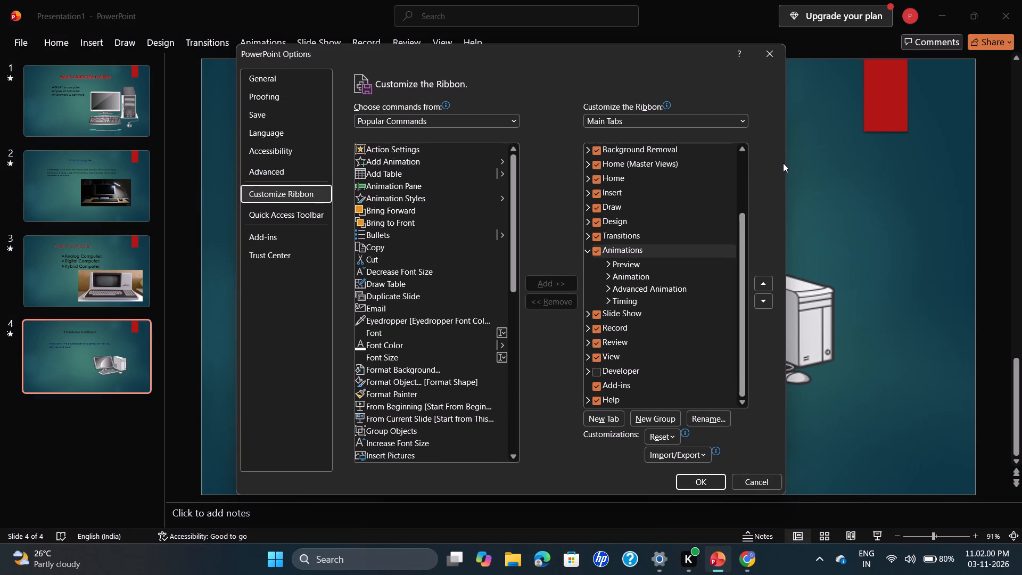
{"action": "left_click", "coordinate": [656, 252]}
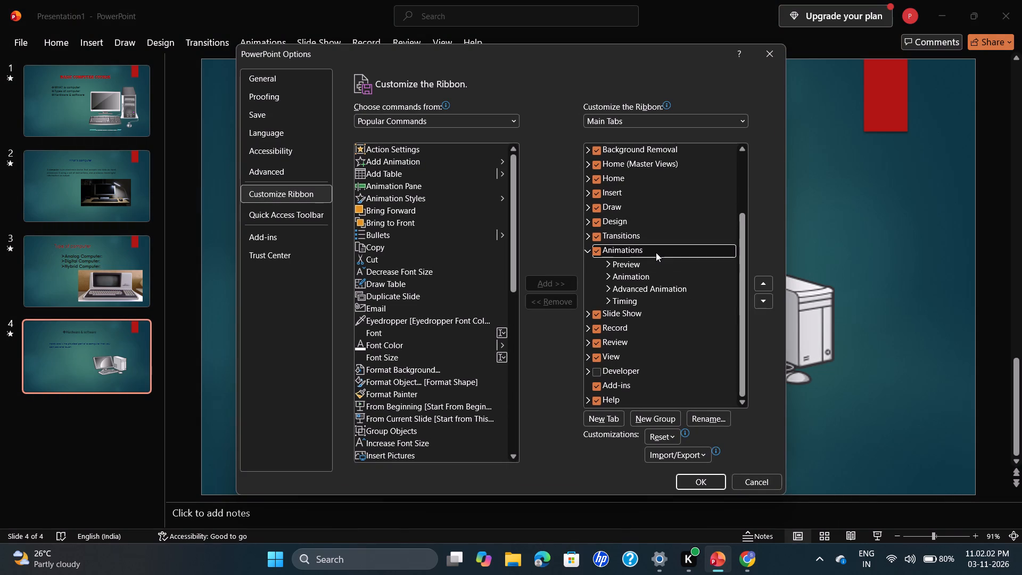
{"action": "left_click", "coordinate": [689, 473]}
{"action": "left_click", "coordinate": [693, 478]}
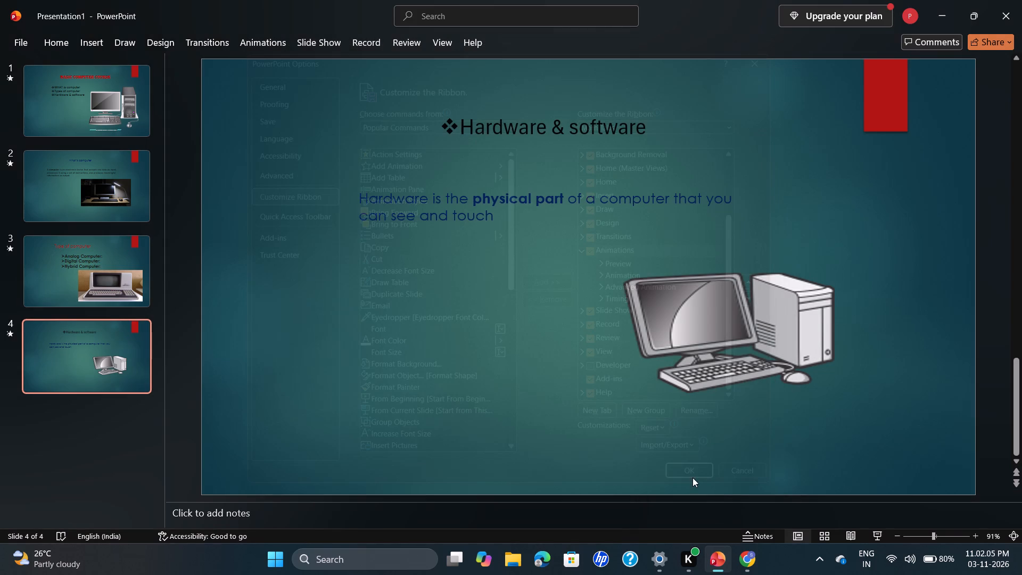
{"action": "left_click", "coordinate": [272, 40]}
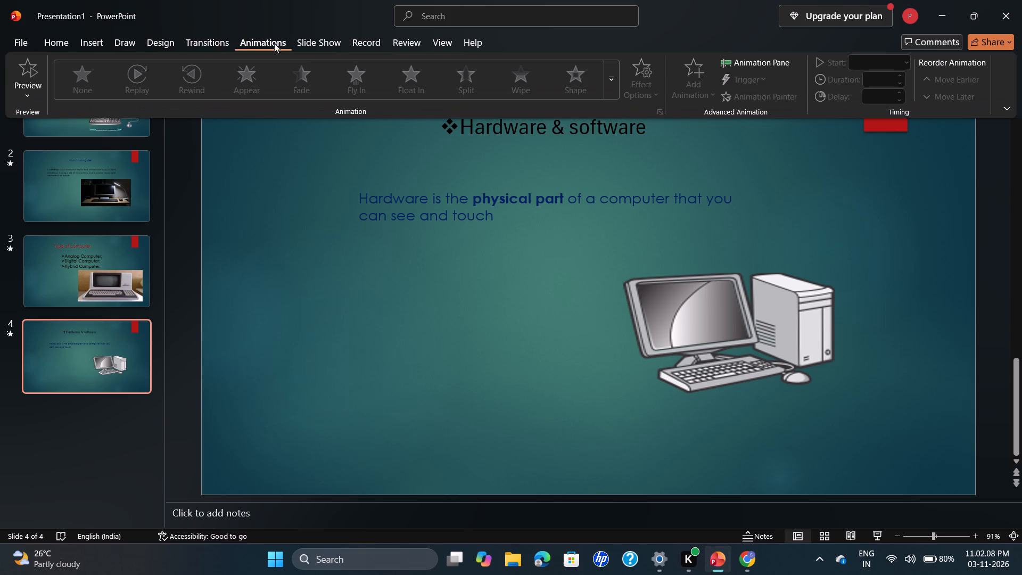
{"action": "left_click", "coordinate": [763, 136]}
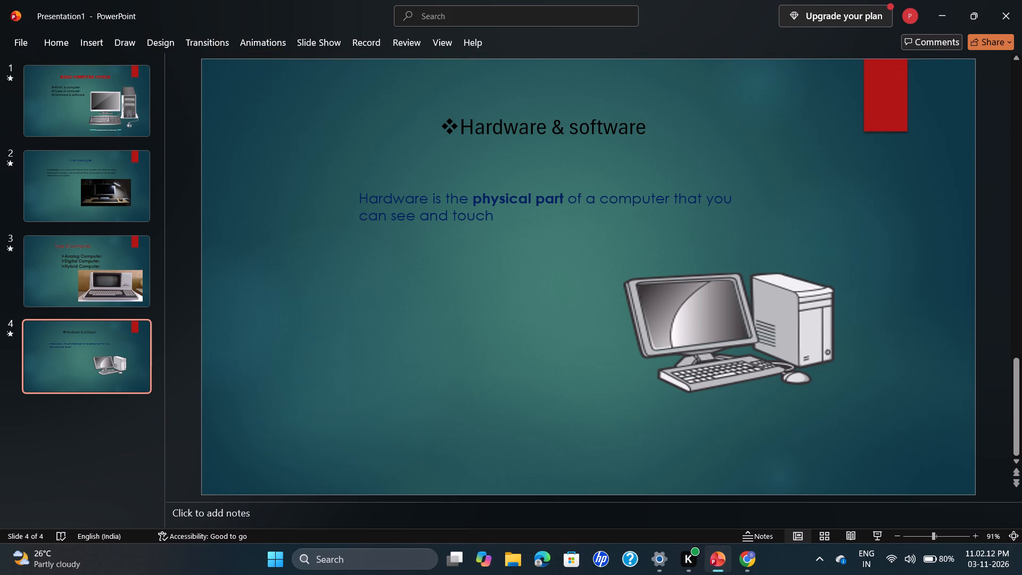
Go through the slides from slide 1 to slide 4, the "Hardware & software" slide.
{"action": "left_click", "coordinate": [85, 101]}
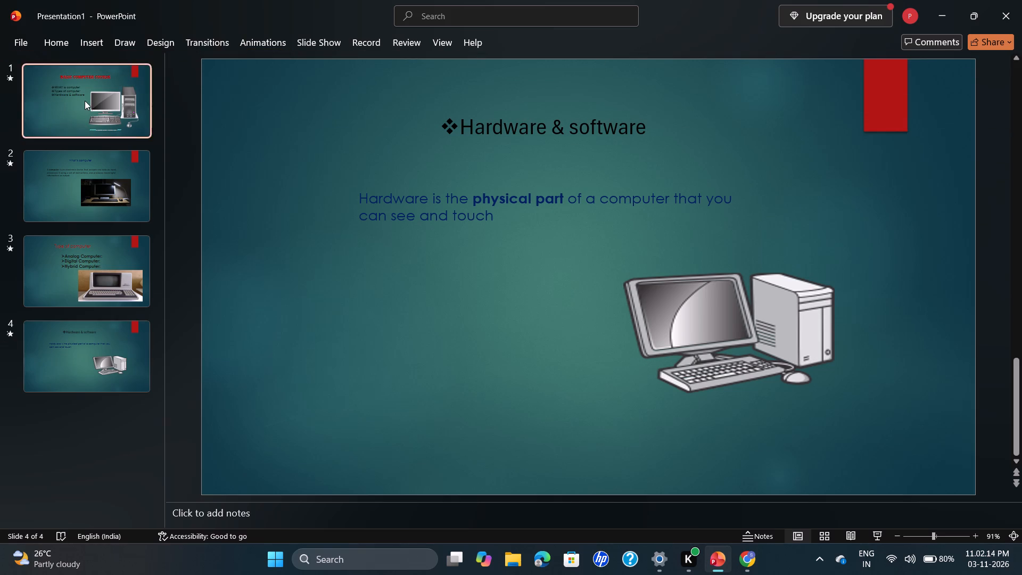
{"action": "left_click", "coordinate": [95, 183]}
{"action": "left_click", "coordinate": [80, 276]}
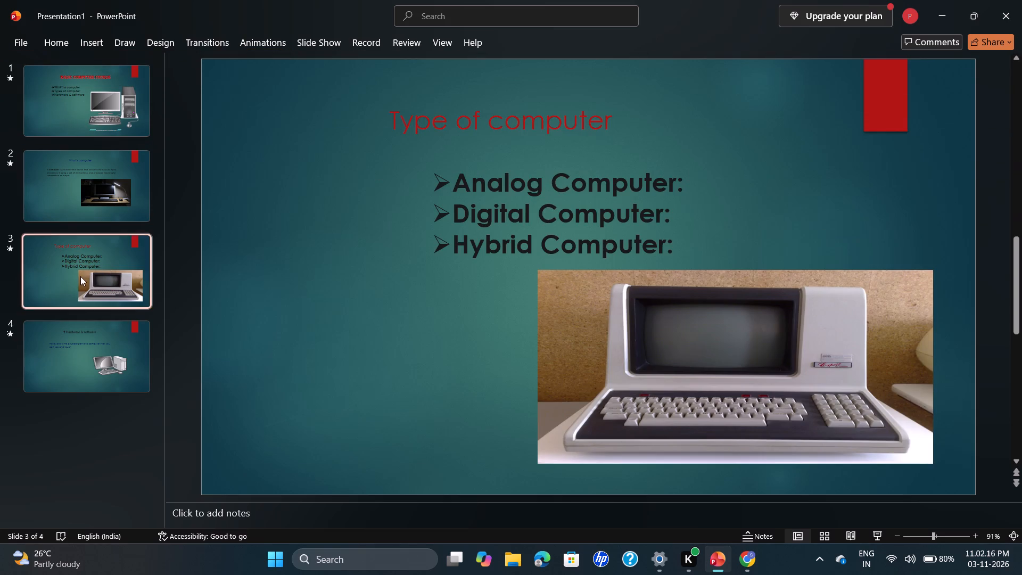
{"action": "left_click", "coordinate": [104, 363]}
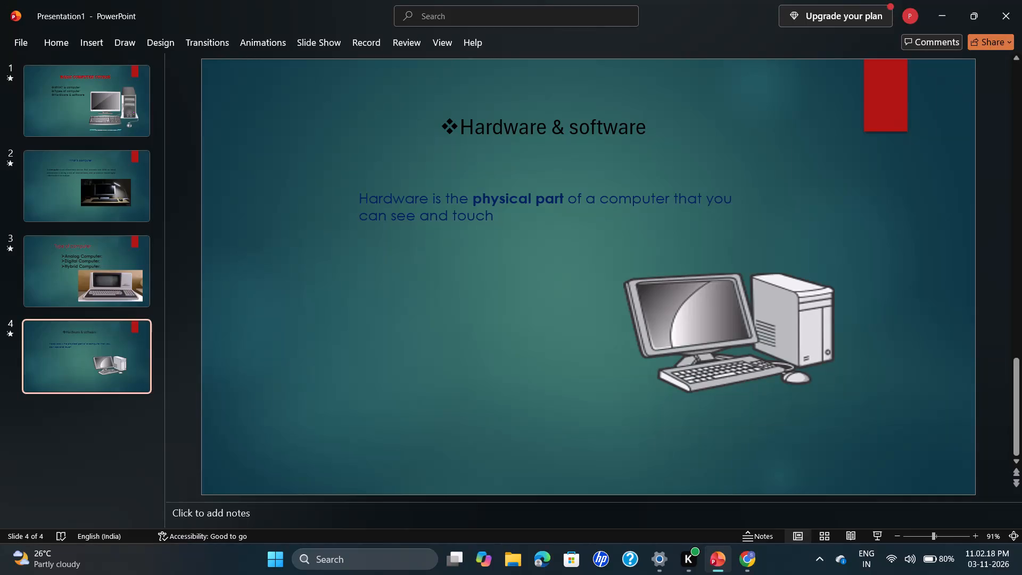
Check the Add Animation command, and review the Customize Ribbon and General pages of the PowerPoint options.
{"action": "left_click", "coordinate": [254, 38]}
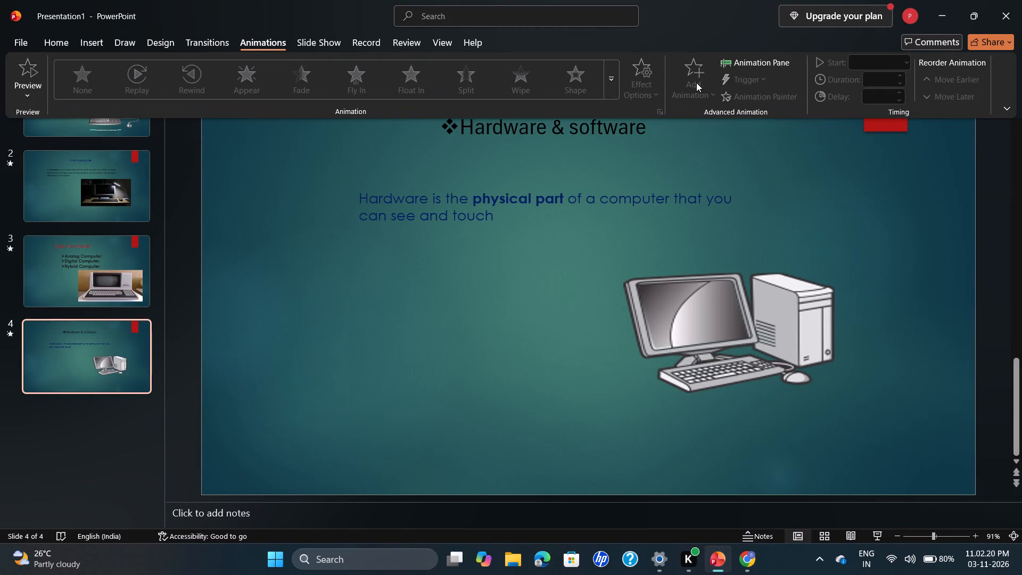
{"action": "left_click", "coordinate": [690, 73]}
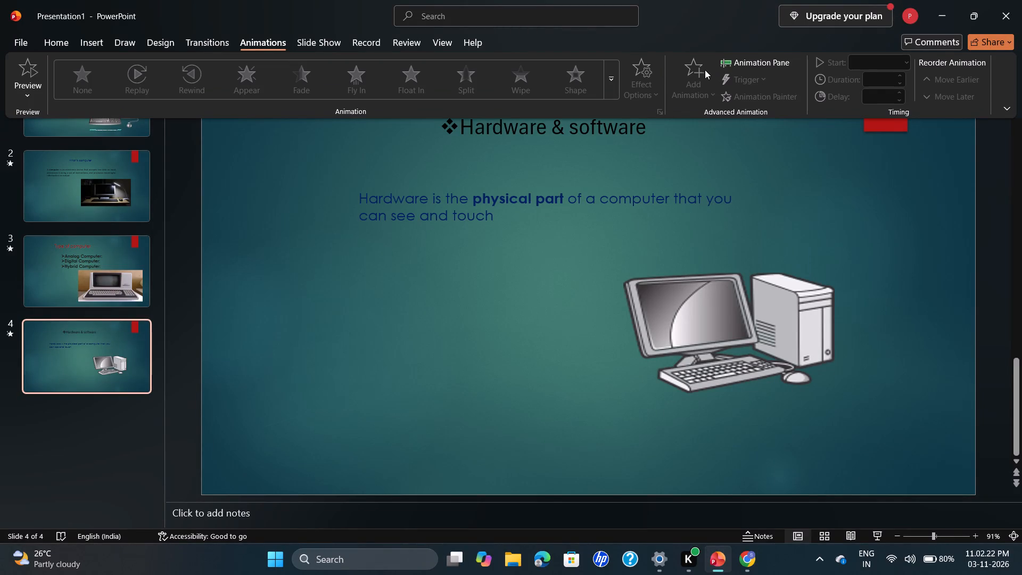
{"action": "left_click", "coordinate": [699, 70]}
{"action": "right_click", "coordinate": [697, 72]}
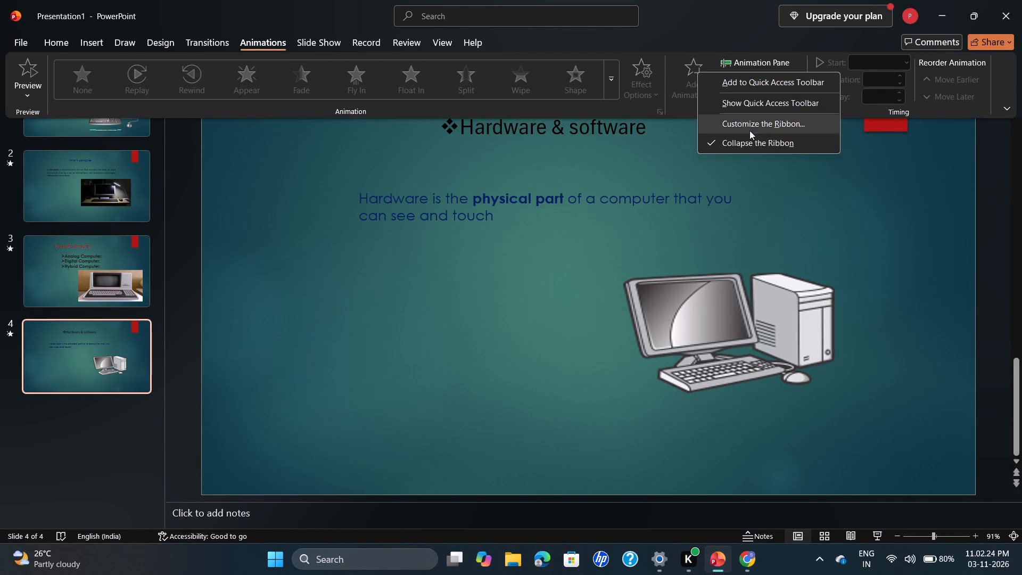
{"action": "left_click", "coordinate": [749, 124]}
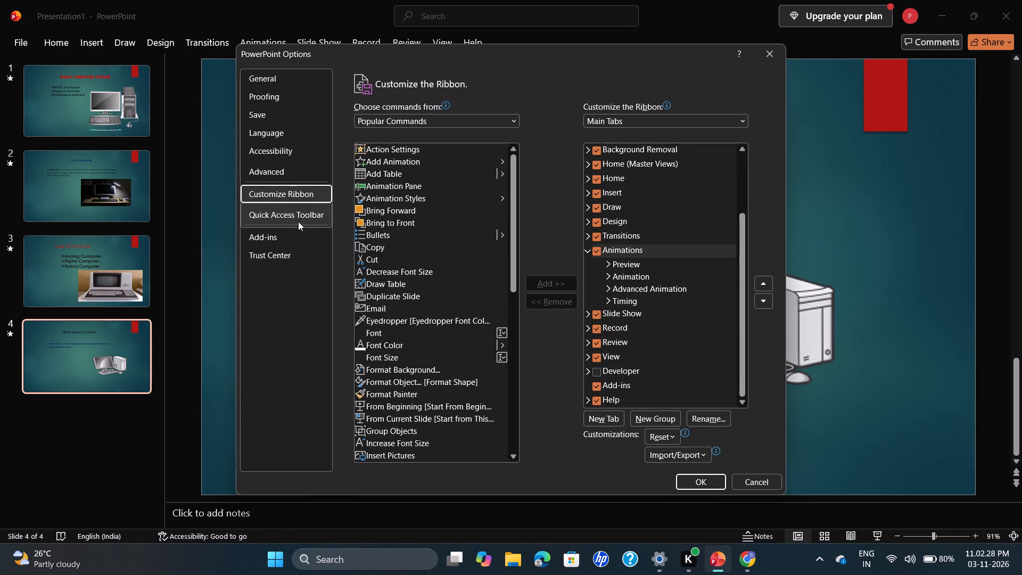
{"action": "left_click", "coordinate": [283, 80]}
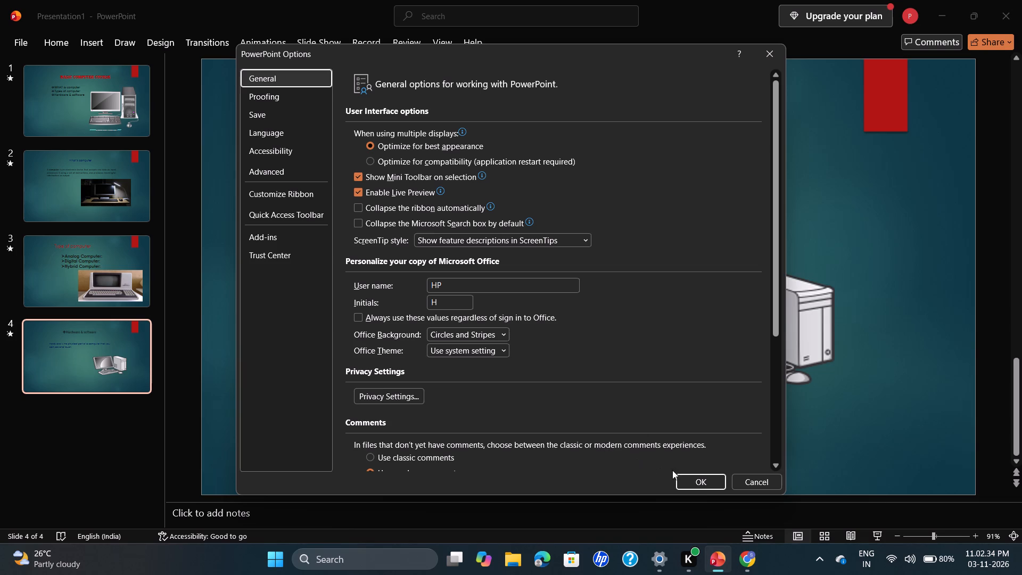
{"action": "left_click", "coordinate": [702, 486]}
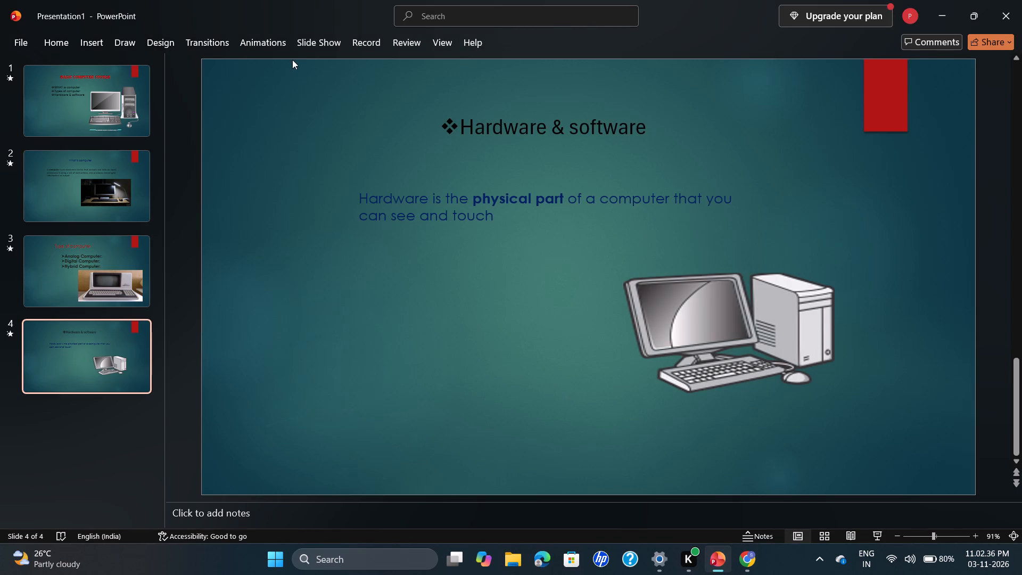
Turn off Collapse the Ribbon to keep the ribbon expanded.
{"action": "left_click", "coordinate": [278, 38]}
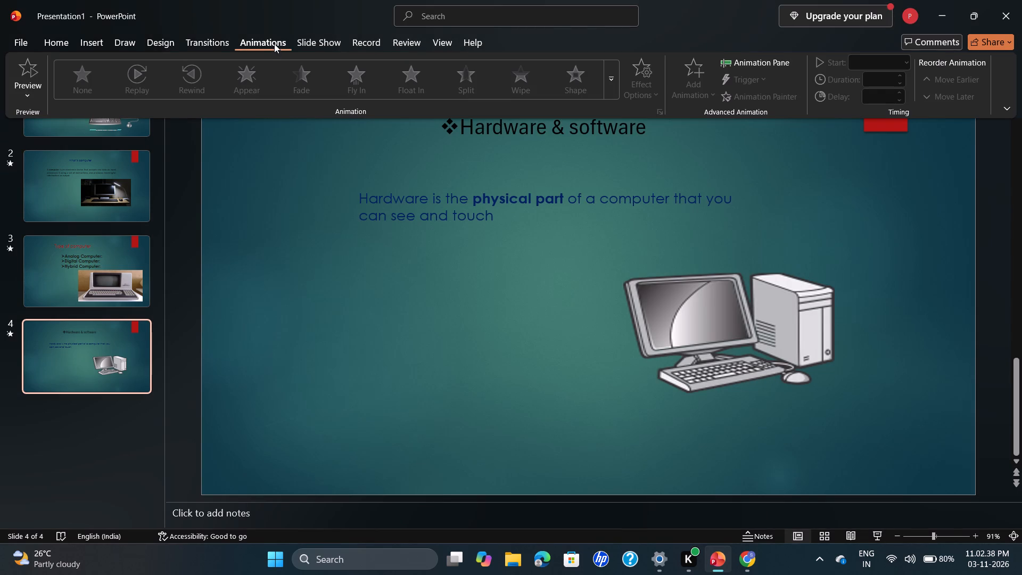
{"action": "right_click", "coordinate": [274, 42]}
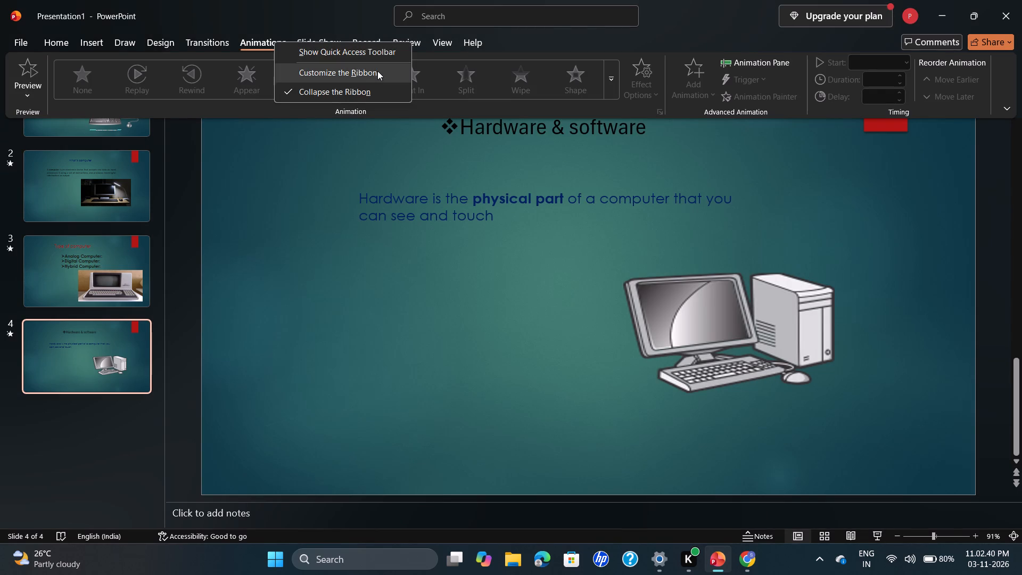
{"action": "left_click", "coordinate": [372, 95]}
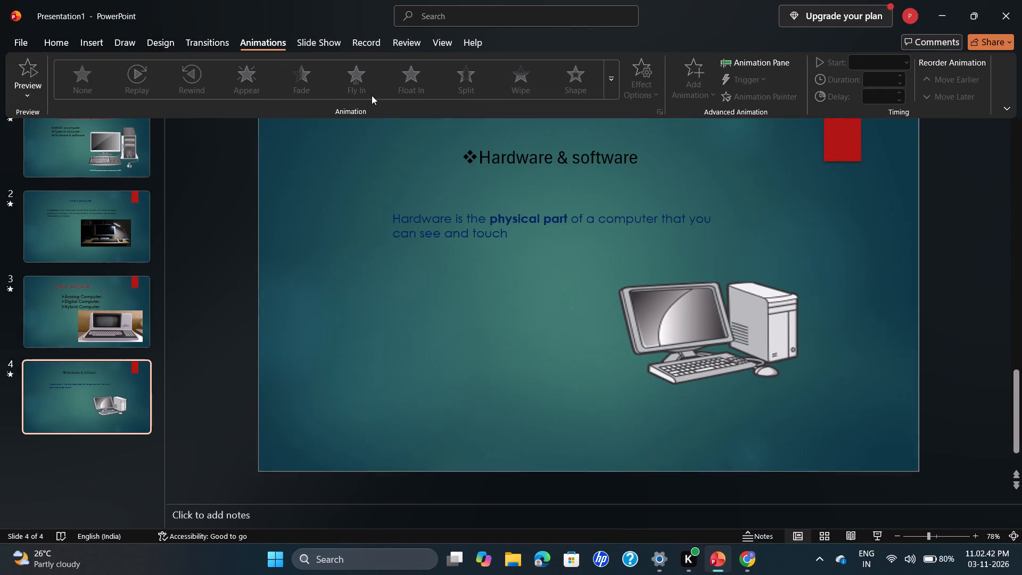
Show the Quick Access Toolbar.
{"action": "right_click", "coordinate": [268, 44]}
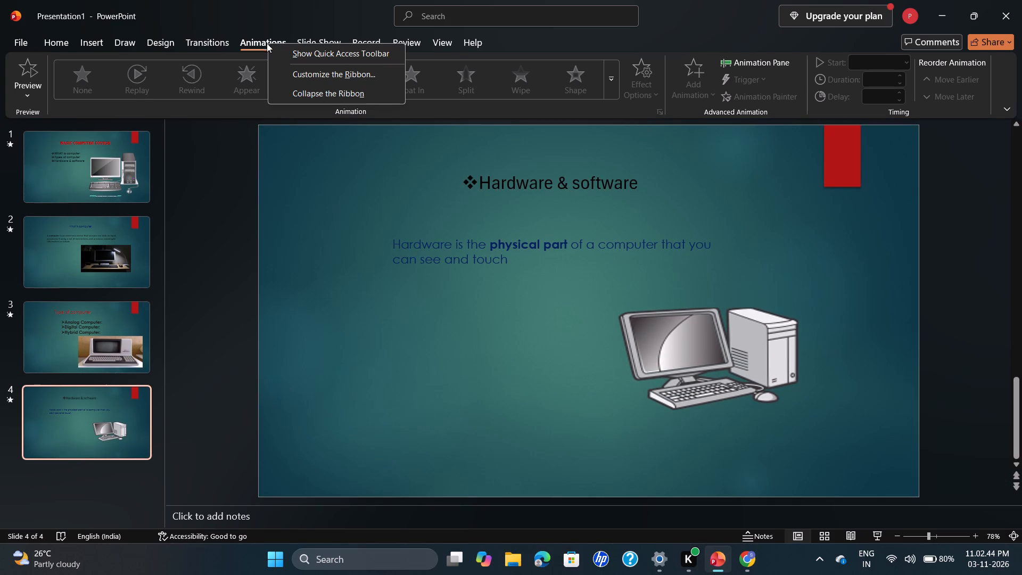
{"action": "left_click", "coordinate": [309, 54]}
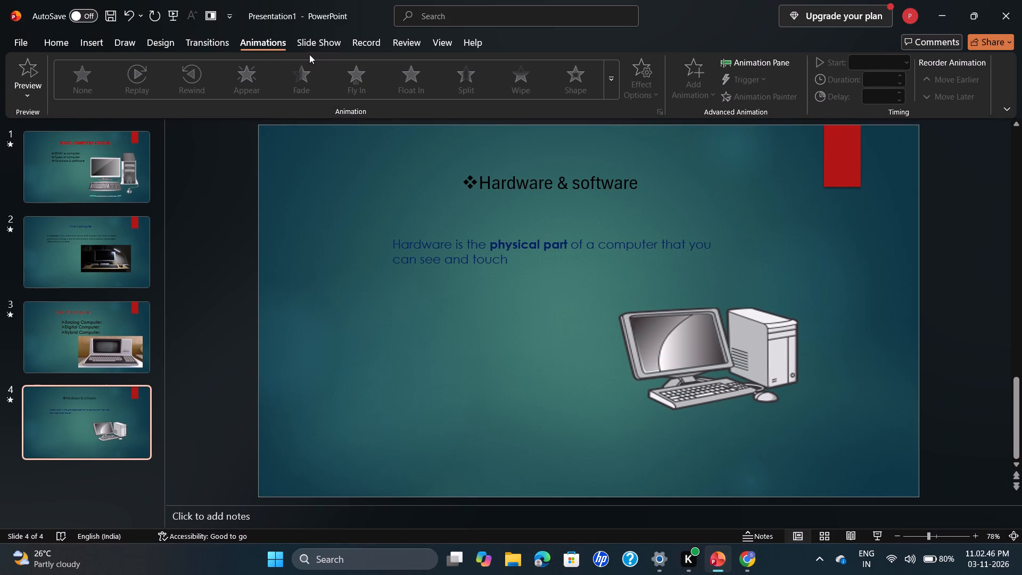
View the Animation Pane for slide 4 and close it.
{"action": "left_click", "coordinate": [764, 62]}
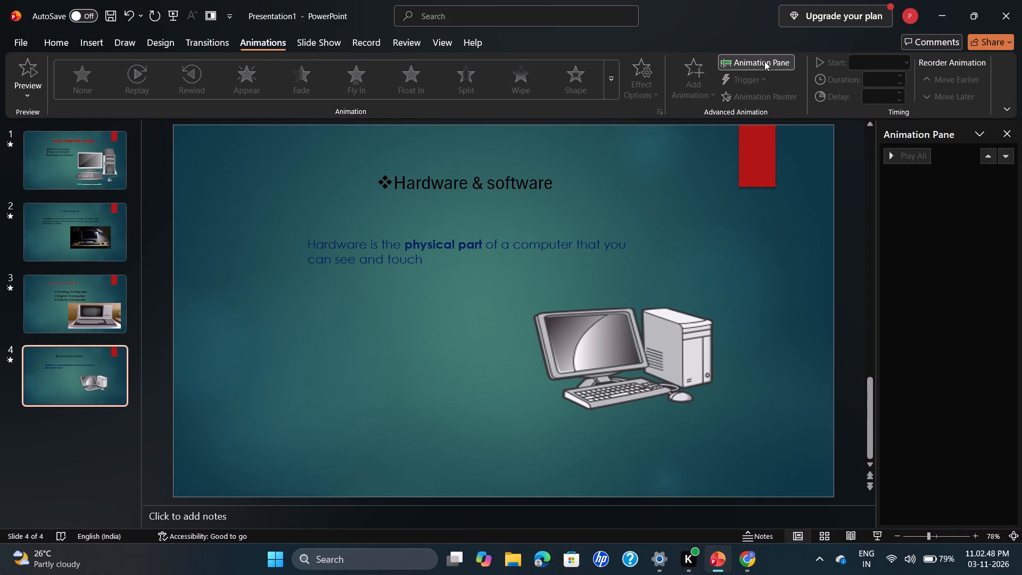
{"action": "left_click", "coordinate": [745, 109]}
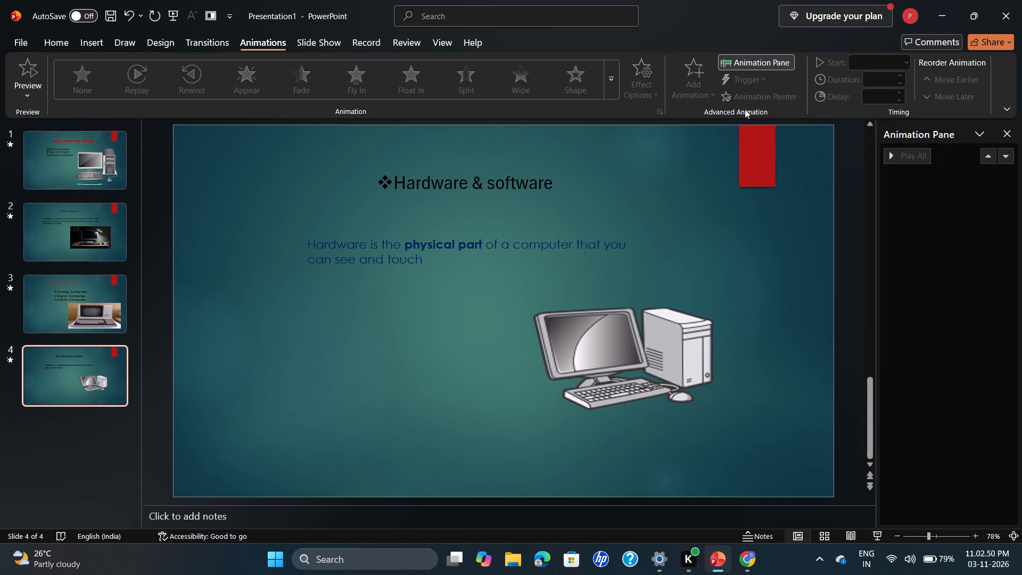
{"action": "left_click", "coordinate": [745, 109]}
{"action": "left_click", "coordinate": [745, 109]}
{"action": "left_click", "coordinate": [1006, 133]}
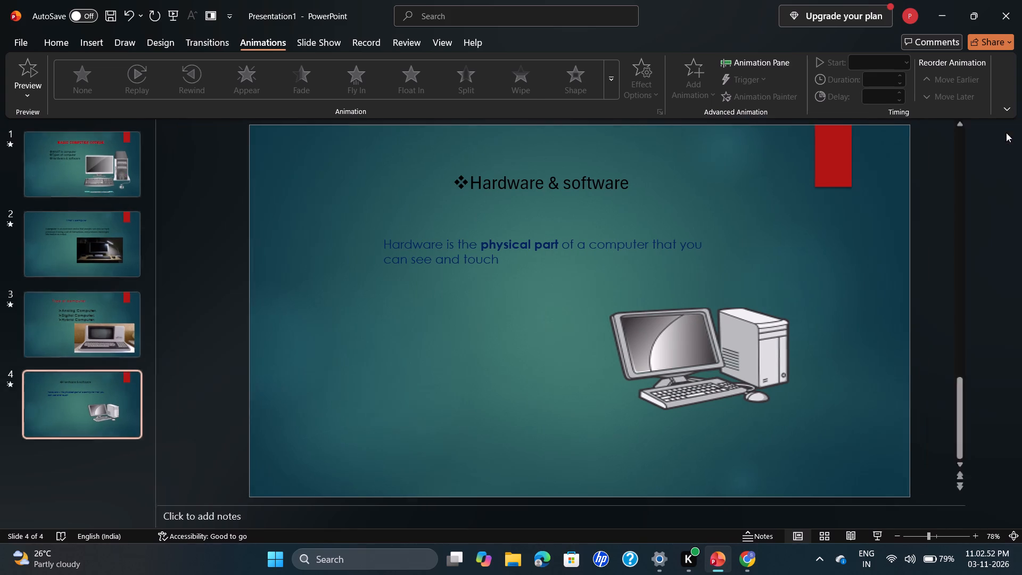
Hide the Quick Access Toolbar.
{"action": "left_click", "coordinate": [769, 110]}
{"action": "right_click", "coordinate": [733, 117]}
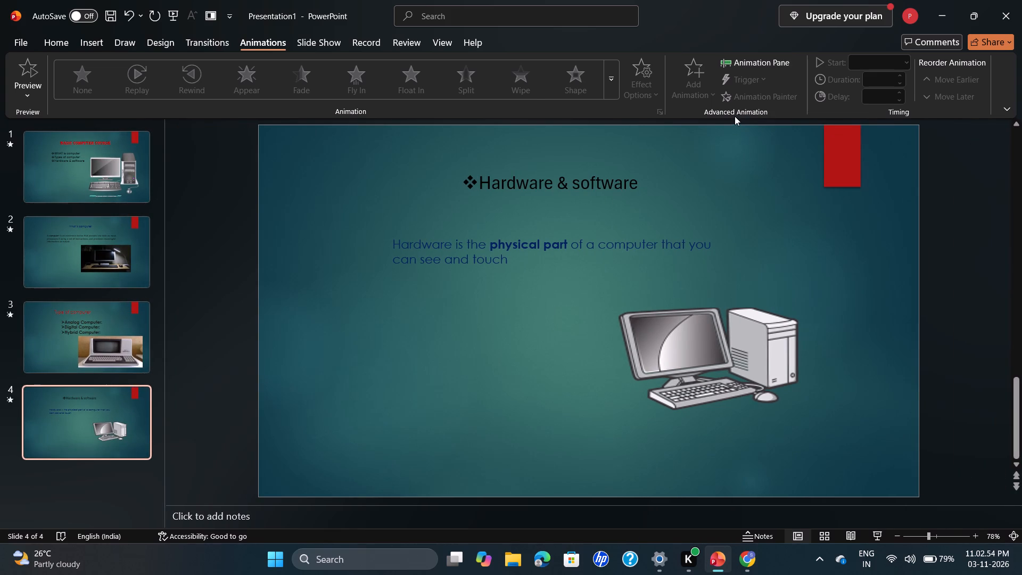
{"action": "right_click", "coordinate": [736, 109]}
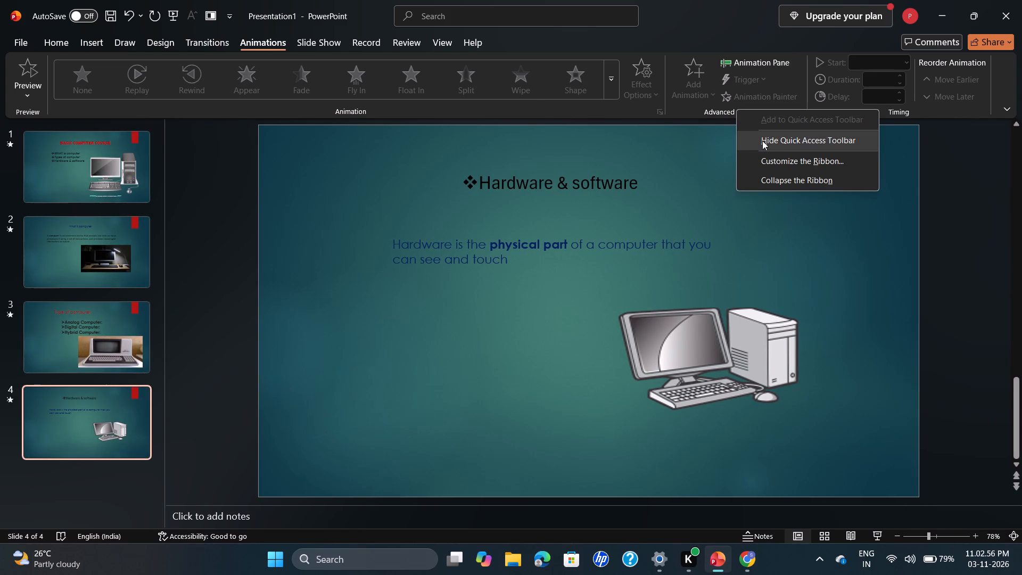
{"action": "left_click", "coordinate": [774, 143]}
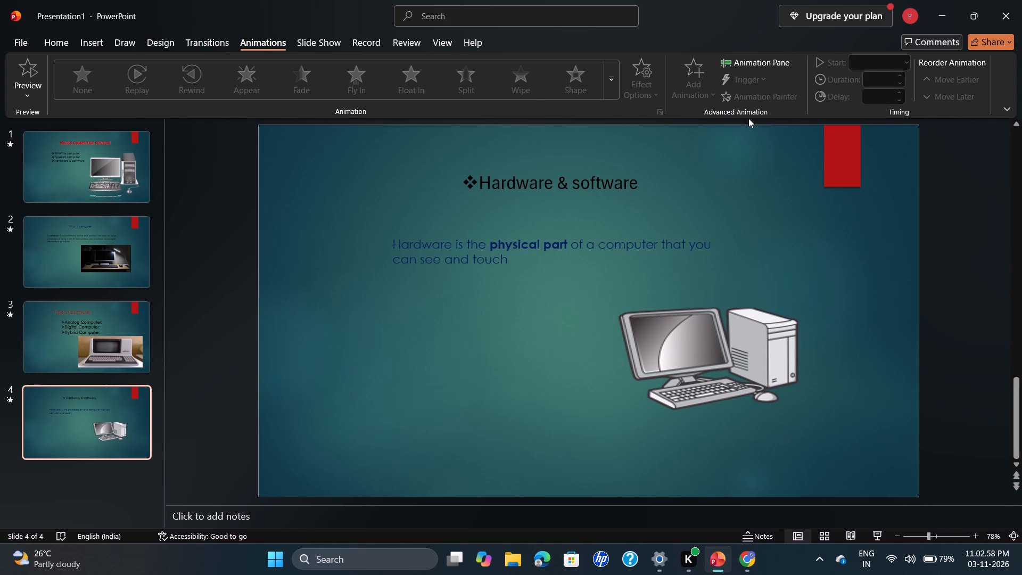
Enable Show Quick Access Toolbar in the PowerPoint options.
{"action": "right_click", "coordinate": [747, 113]}
{"action": "left_click", "coordinate": [790, 170]}
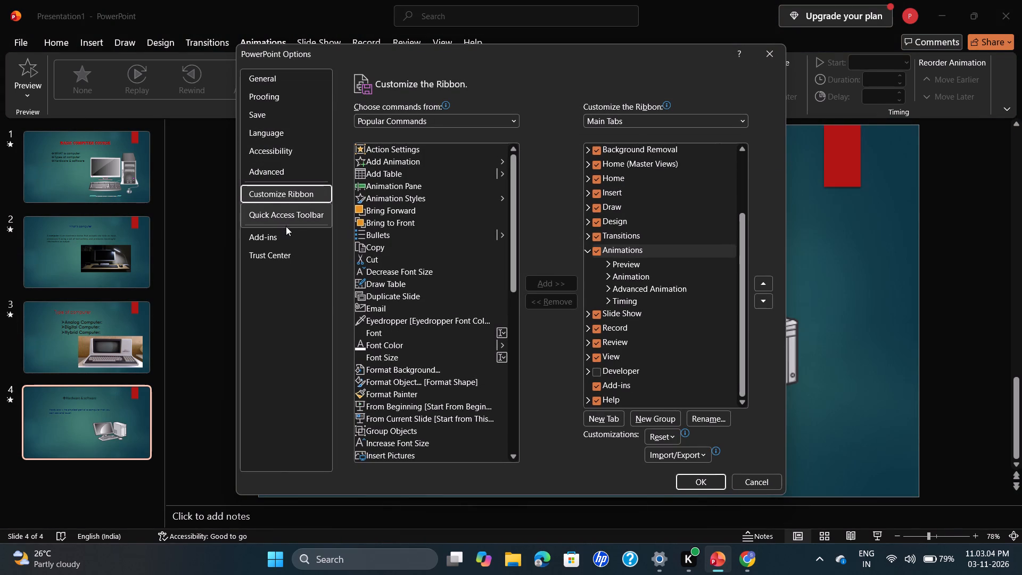
{"action": "left_click", "coordinate": [292, 257]}
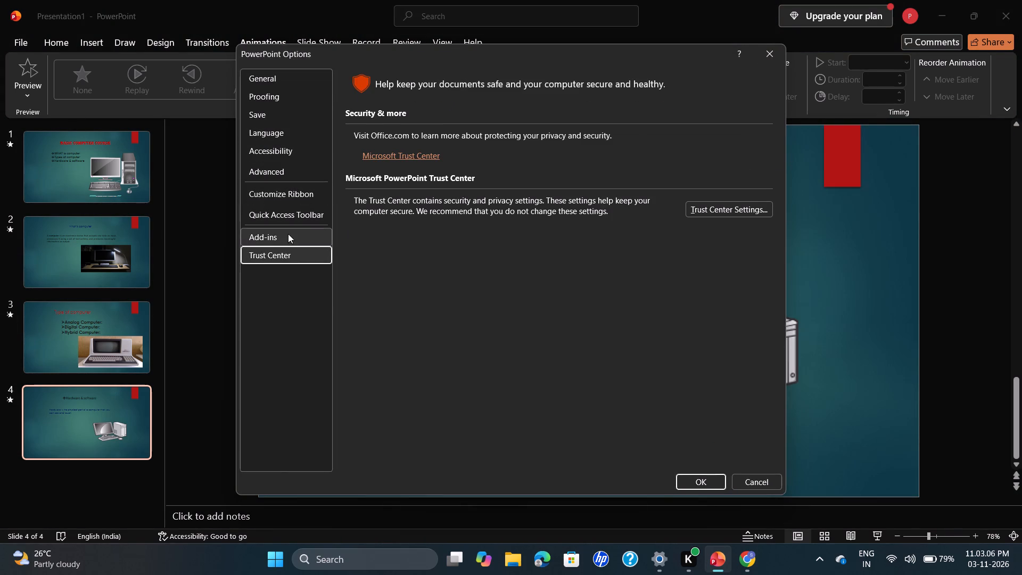
{"action": "left_click", "coordinate": [288, 234]}
{"action": "left_click", "coordinate": [289, 215]}
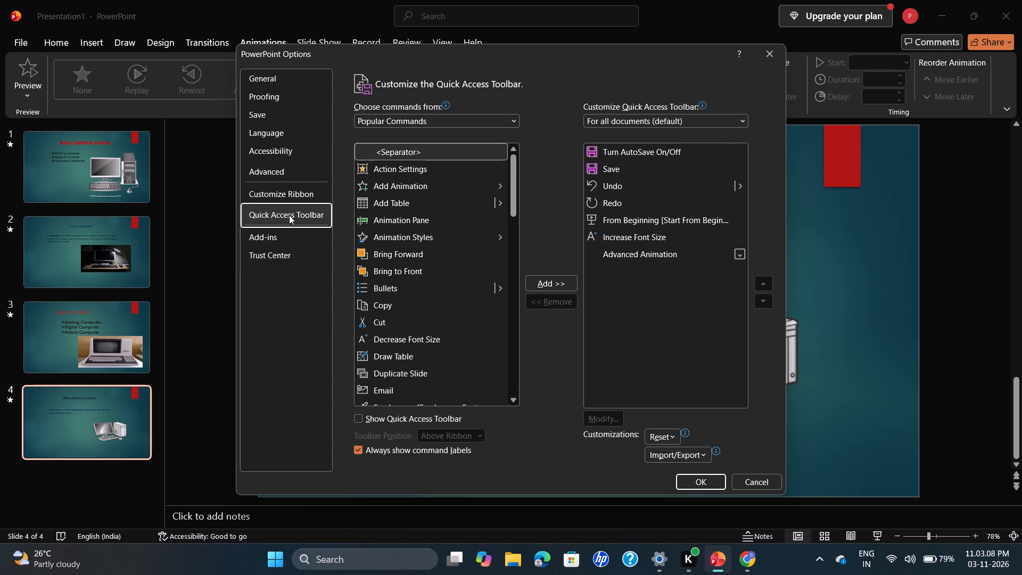
{"action": "left_click", "coordinate": [357, 421]}
{"action": "left_click", "coordinate": [702, 476]}
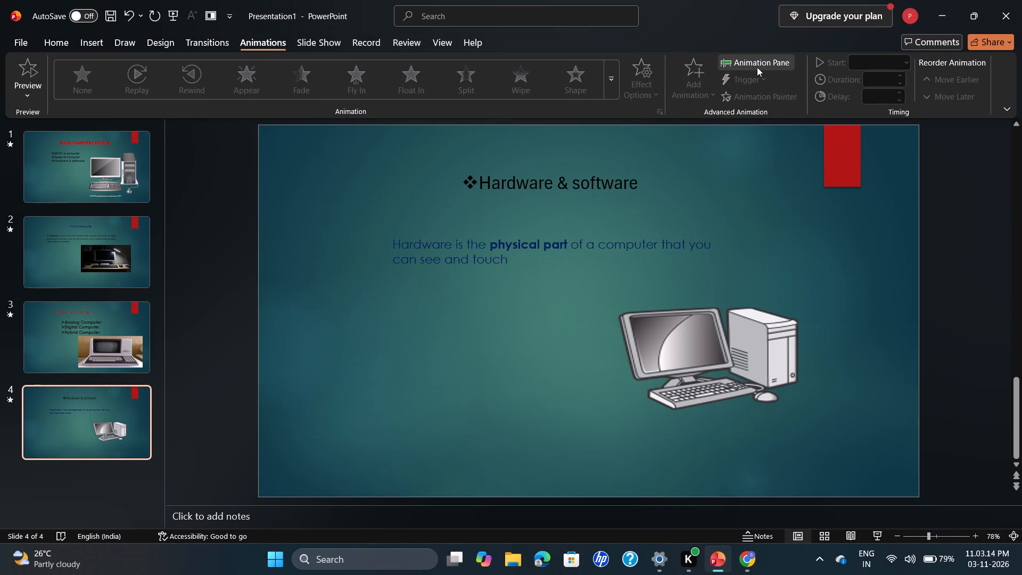
Check the Animation Pane for slide 4 again and close it.
{"action": "left_click", "coordinate": [758, 65]}
{"action": "left_click", "coordinate": [787, 82]}
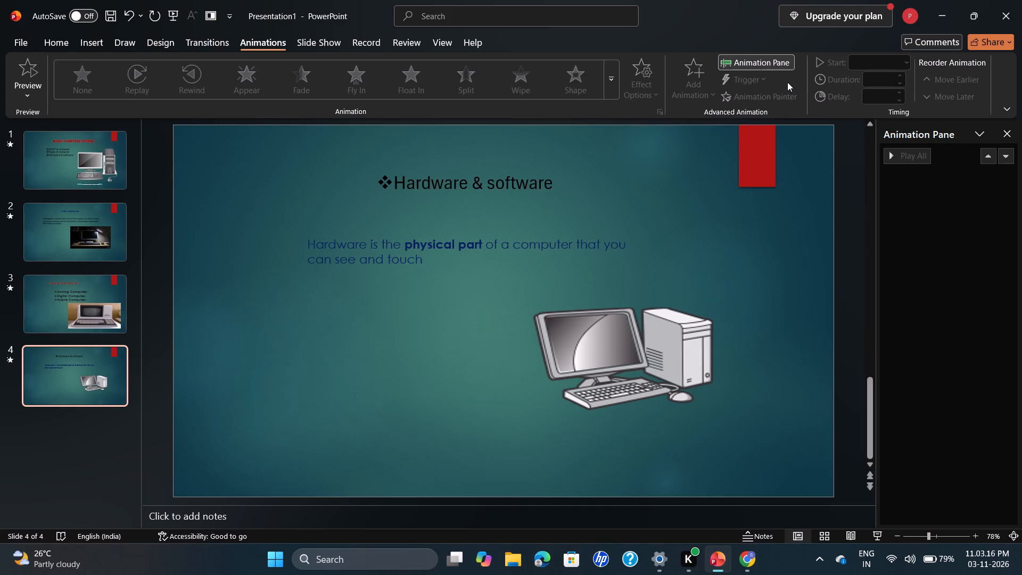
{"action": "left_click", "coordinate": [763, 115]}
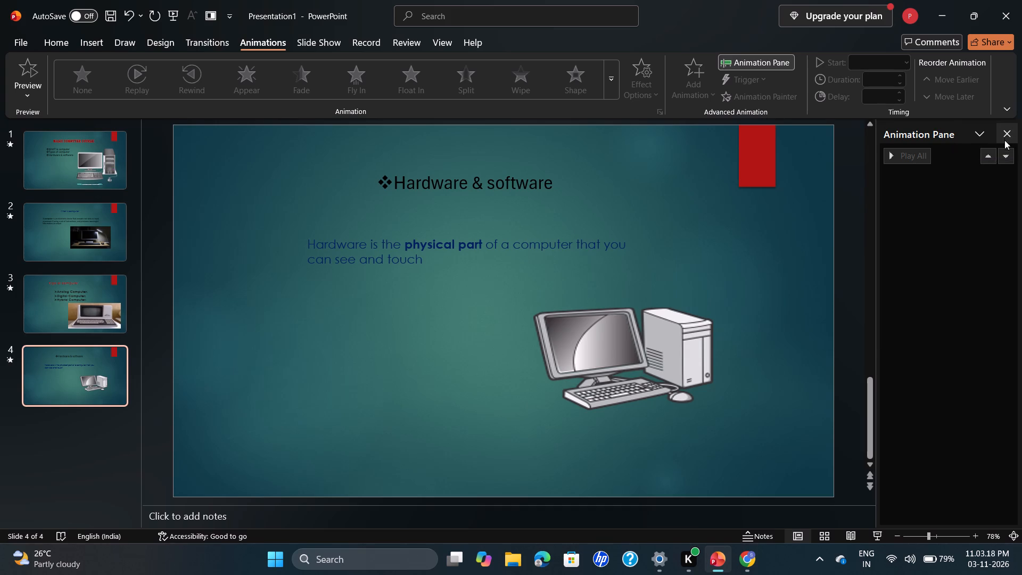
{"action": "left_click", "coordinate": [1004, 140]}
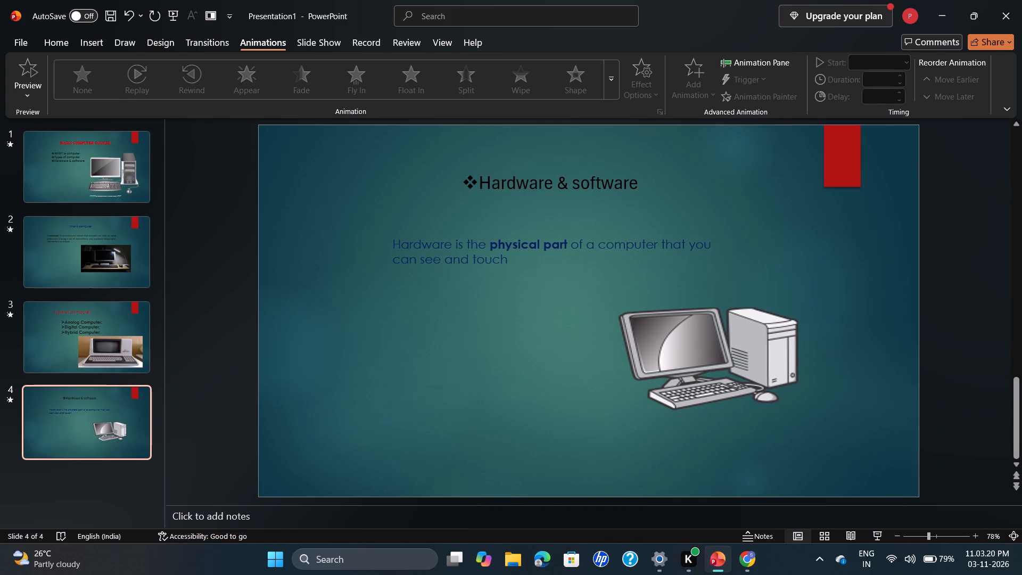
Try the Appear animation on slide 4's computer picture and replace it with Fade.
{"action": "left_click", "coordinate": [634, 300]}
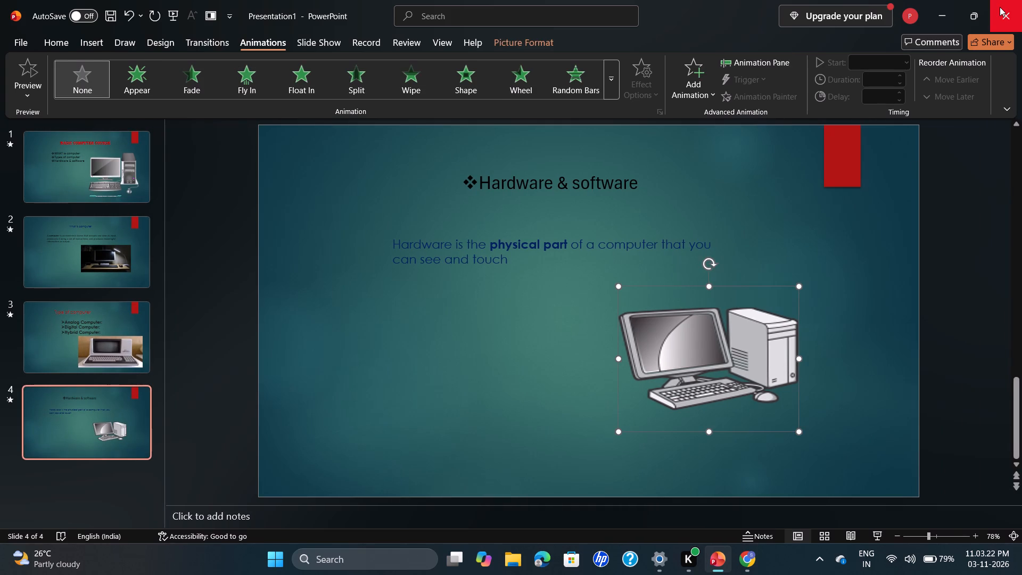
{"action": "left_click", "coordinate": [134, 85]}
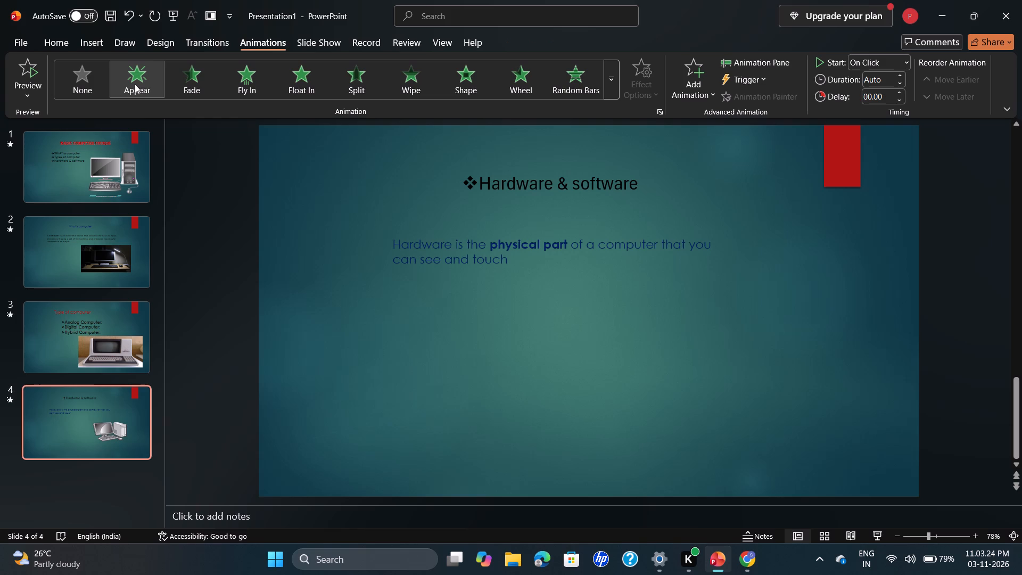
{"action": "left_click", "coordinate": [191, 80]}
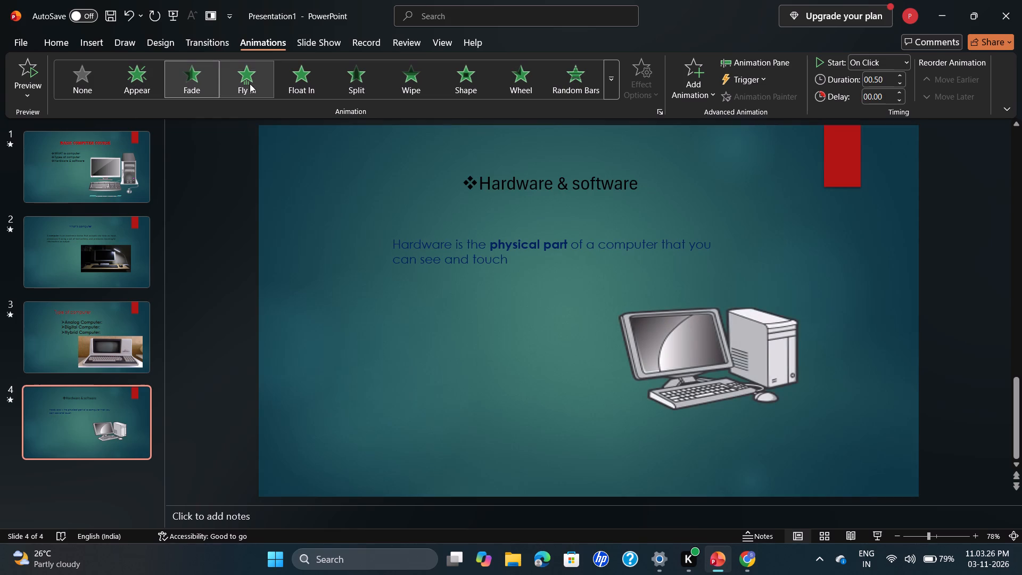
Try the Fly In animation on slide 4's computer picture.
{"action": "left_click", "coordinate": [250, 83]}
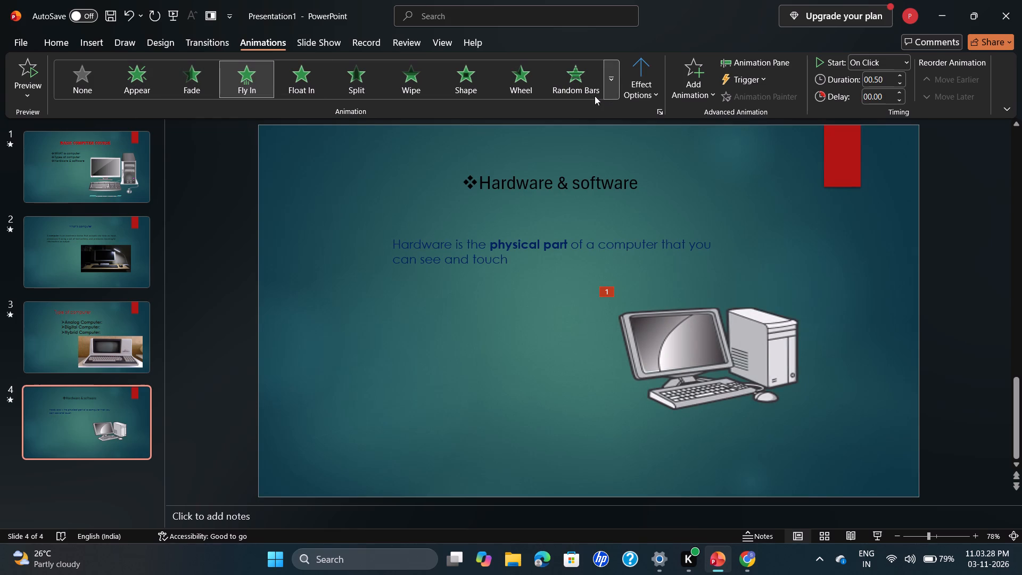
Change the computer picture's animation to the Basic entrance effect Appear from the full list of entrance effects.
{"action": "left_click", "coordinate": [613, 85]}
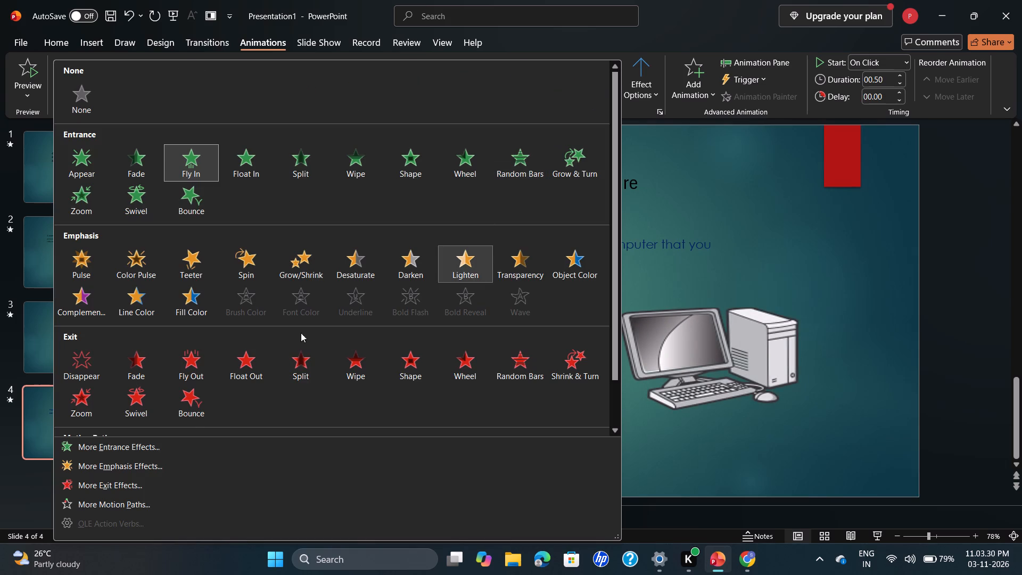
{"action": "scroll", "coordinate": [168, 432], "scroll_direction": "down", "scroll_amount": 1}
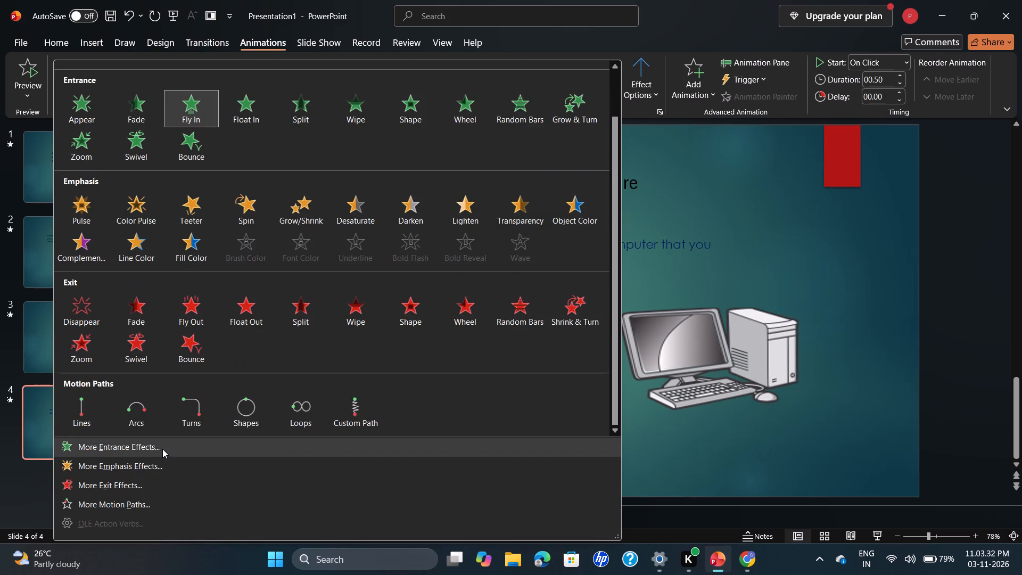
{"action": "scroll", "coordinate": [177, 404], "scroll_direction": "down", "scroll_amount": 3}
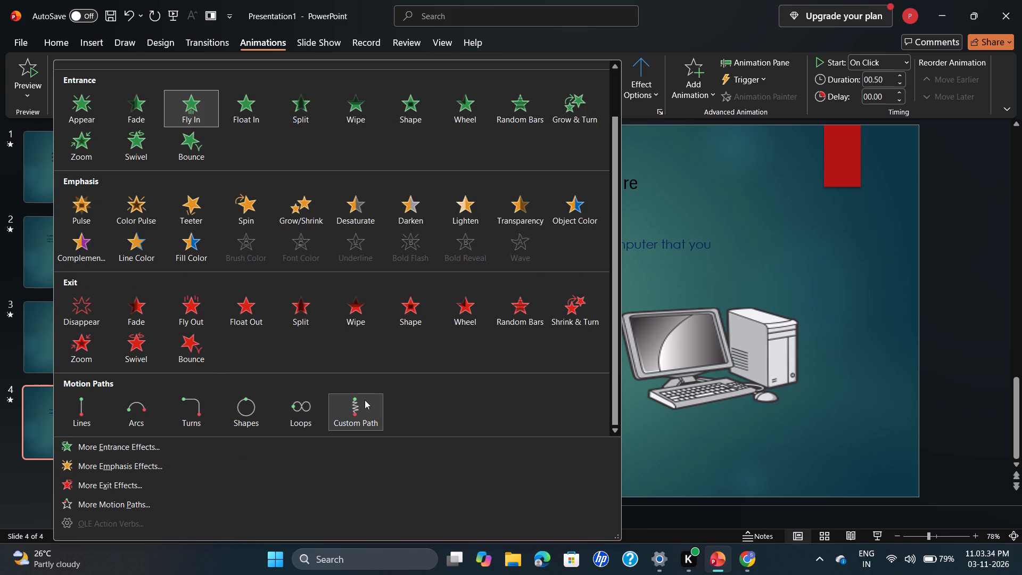
{"action": "scroll", "coordinate": [202, 351], "scroll_direction": "down", "scroll_amount": 1}
{"action": "scroll", "coordinate": [202, 351], "scroll_direction": "up", "scroll_amount": 1}
{"action": "scroll", "coordinate": [202, 351], "scroll_direction": "down", "scroll_amount": 1}
{"action": "scroll", "coordinate": [202, 351], "scroll_direction": "up", "scroll_amount": 1}
{"action": "left_click", "coordinate": [131, 447]}
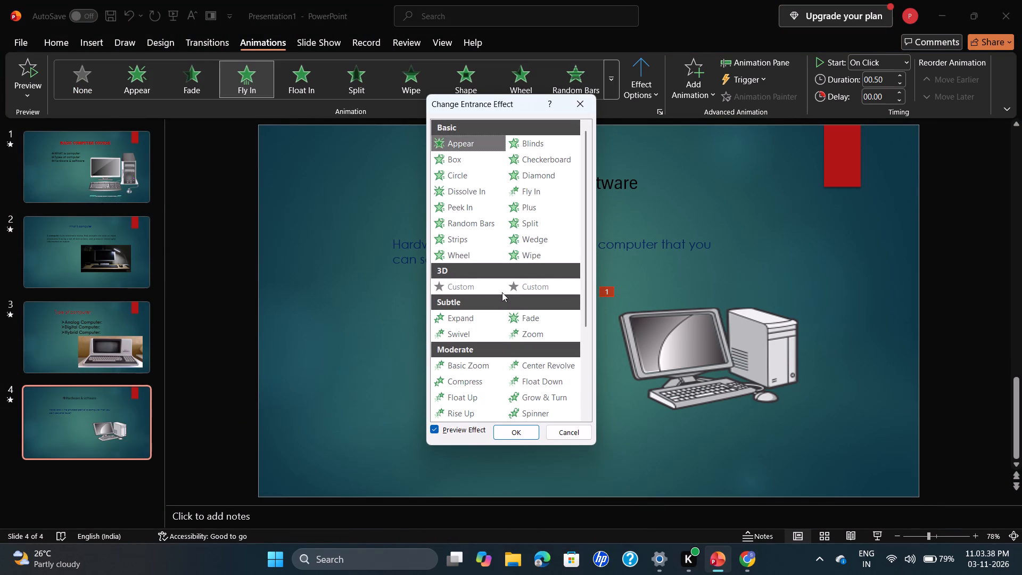
{"action": "scroll", "coordinate": [518, 263], "scroll_direction": "down", "scroll_amount": 3}
{"action": "scroll", "coordinate": [518, 263], "scroll_direction": "up", "scroll_amount": 1}
{"action": "scroll", "coordinate": [518, 263], "scroll_direction": "down", "scroll_amount": 4}
{"action": "scroll", "coordinate": [518, 263], "scroll_direction": "up", "scroll_amount": 1}
{"action": "scroll", "coordinate": [518, 263], "scroll_direction": "down", "scroll_amount": 1}
{"action": "left_click", "coordinate": [527, 438]}
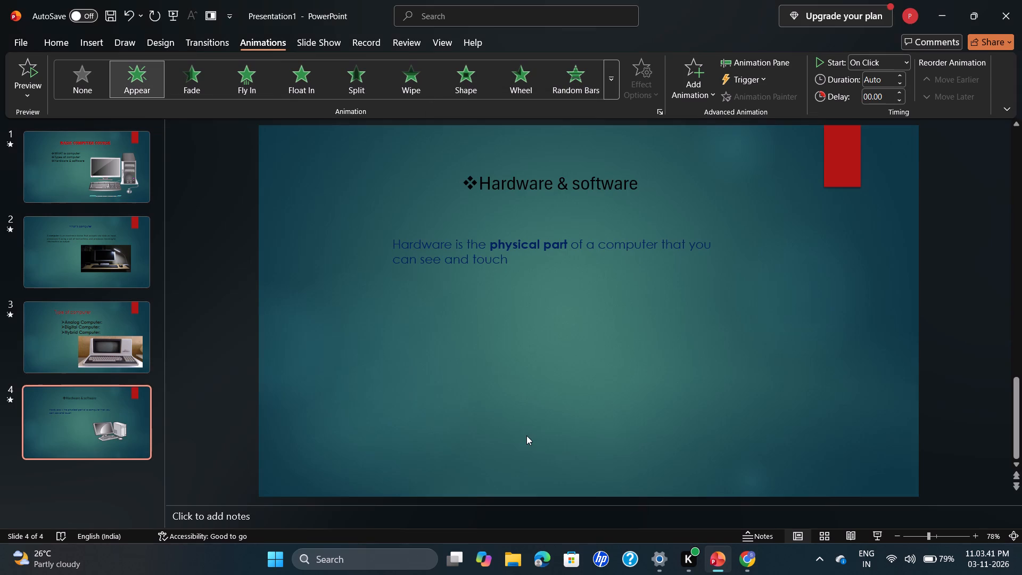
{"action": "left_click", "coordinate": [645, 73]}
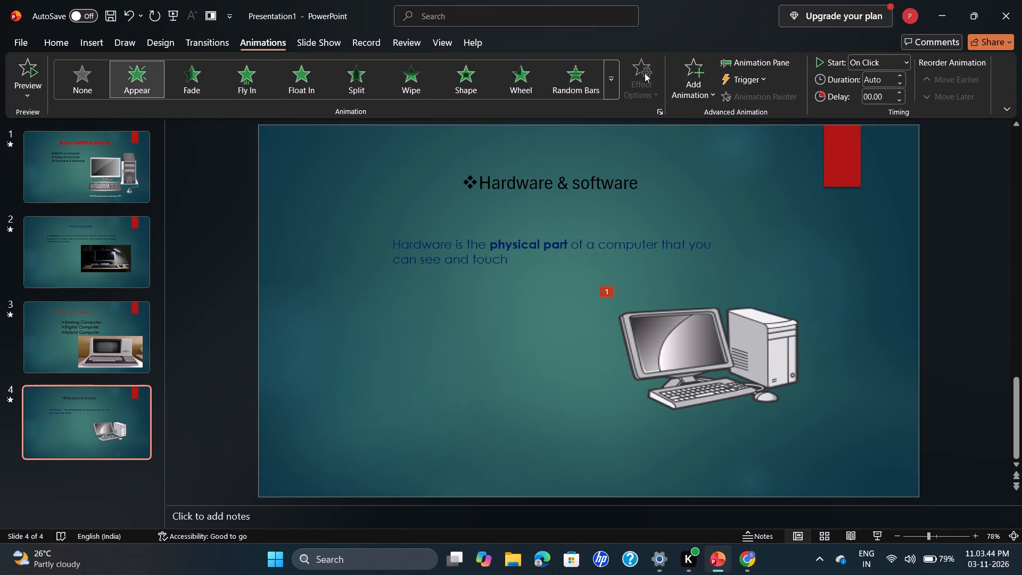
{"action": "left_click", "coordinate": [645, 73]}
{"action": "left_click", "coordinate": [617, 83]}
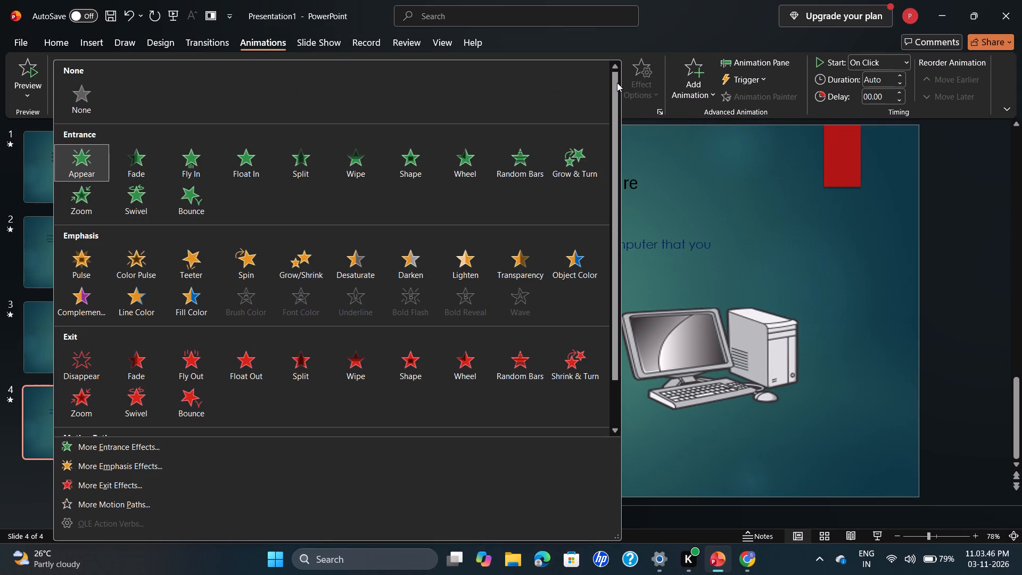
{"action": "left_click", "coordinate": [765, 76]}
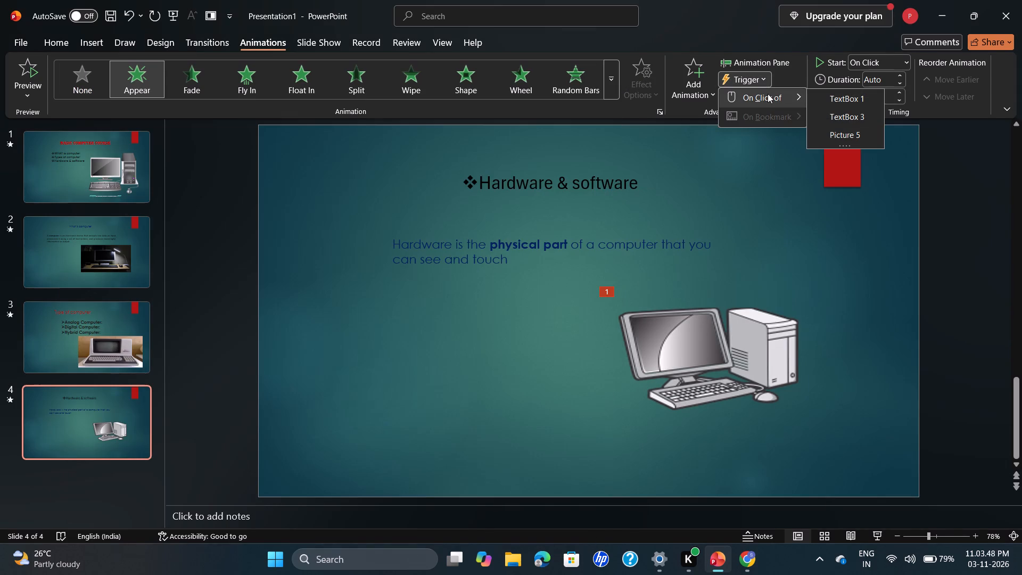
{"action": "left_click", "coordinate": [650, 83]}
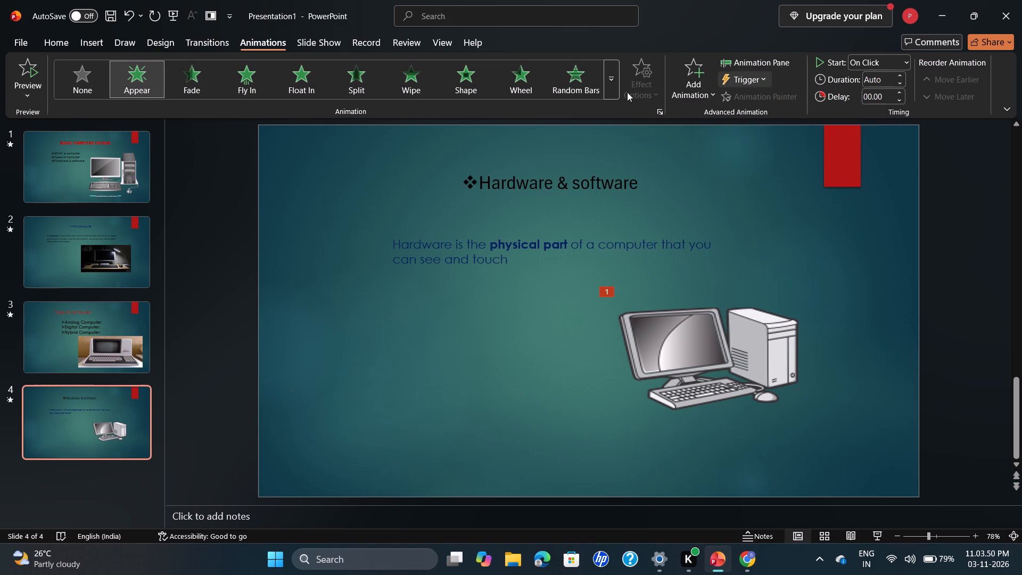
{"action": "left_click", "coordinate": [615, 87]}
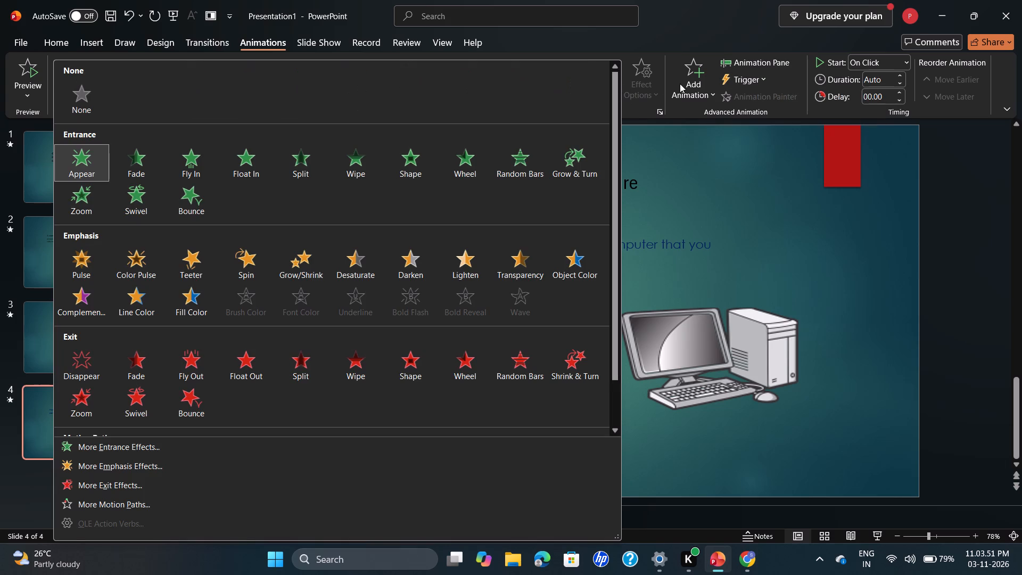
Preview additional Basic exit effects on the computer picture: Blinds, Checkerboard, Diamond, Dissolve Out, Peek Out, Random Bars and Strips.
{"action": "left_click", "coordinate": [680, 84]}
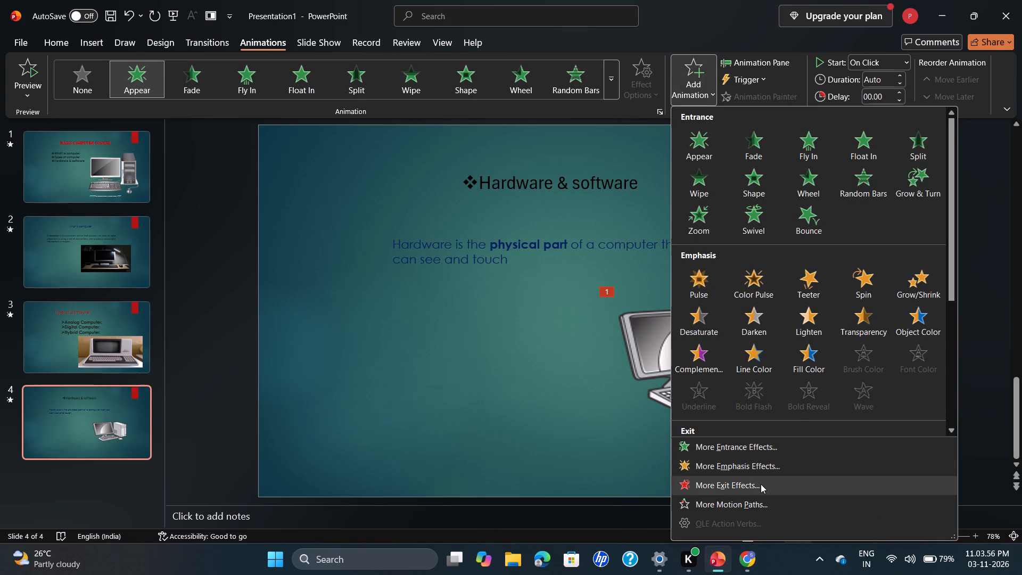
{"action": "scroll", "coordinate": [749, 500], "scroll_direction": "down", "scroll_amount": 2}
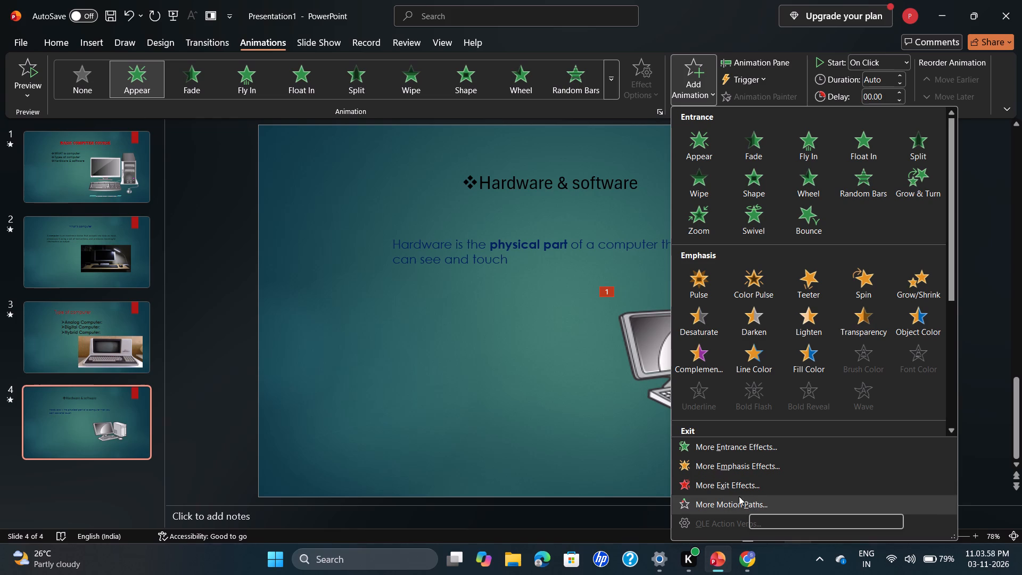
{"action": "left_click", "coordinate": [722, 481]}
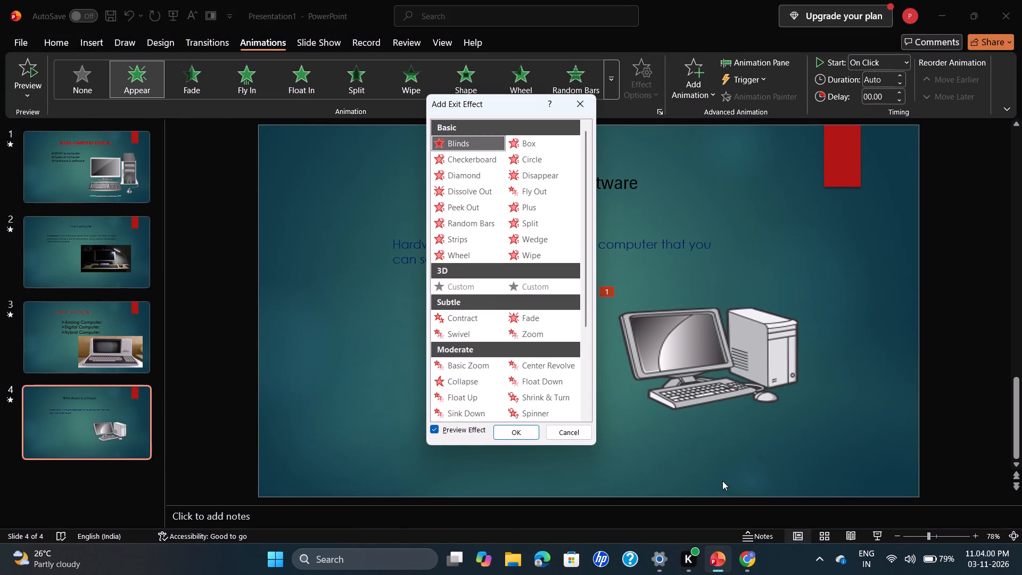
{"action": "left_click", "coordinate": [478, 140]}
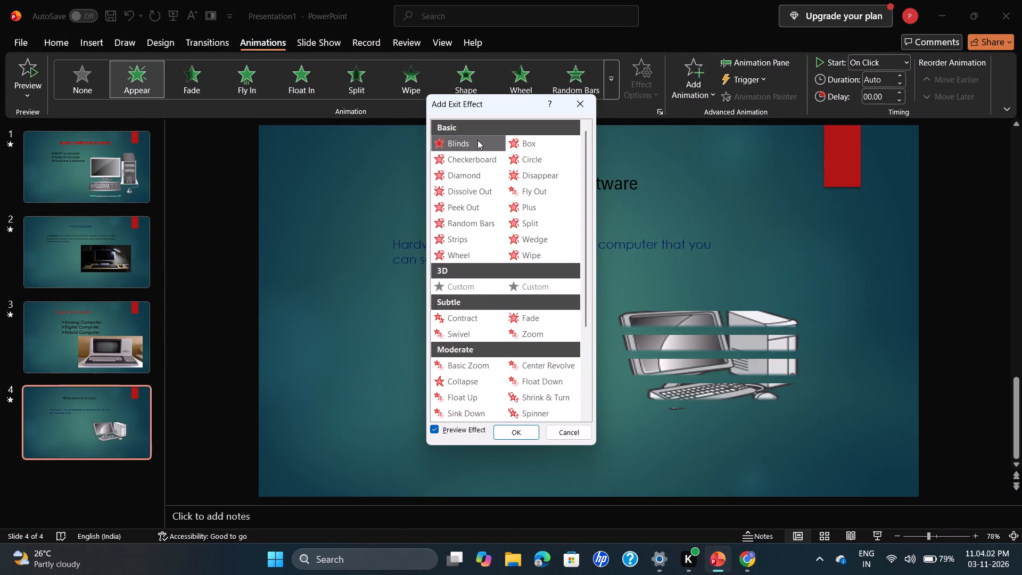
{"action": "left_click", "coordinate": [477, 140]}
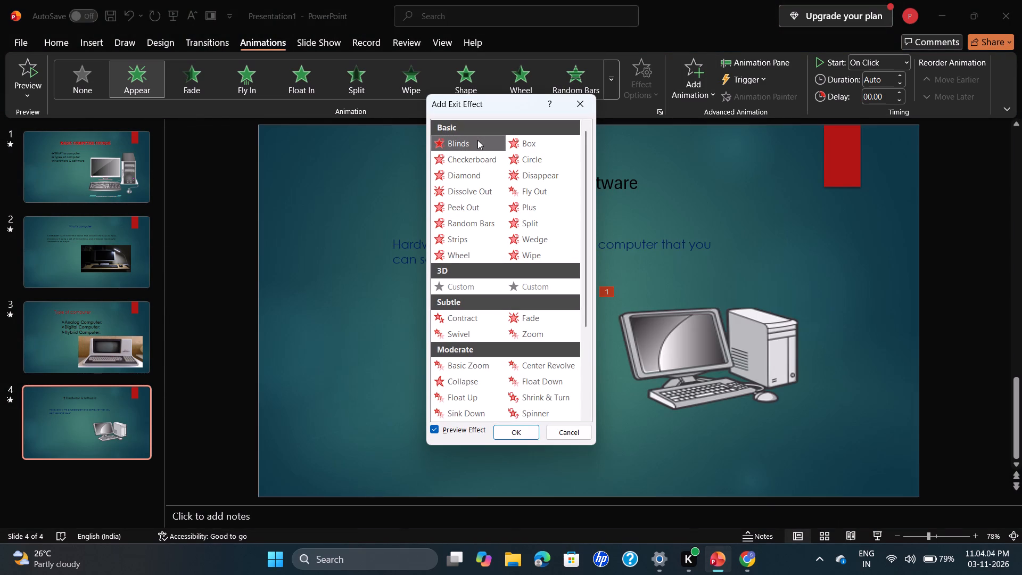
{"action": "left_click", "coordinate": [477, 140]}
{"action": "left_click", "coordinate": [474, 162]}
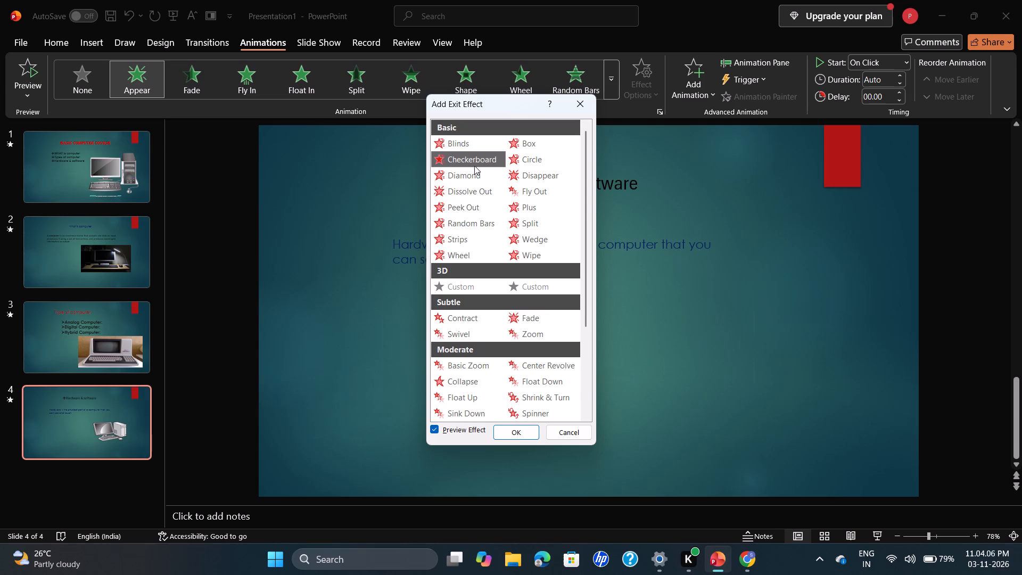
{"action": "left_click", "coordinate": [474, 182]}
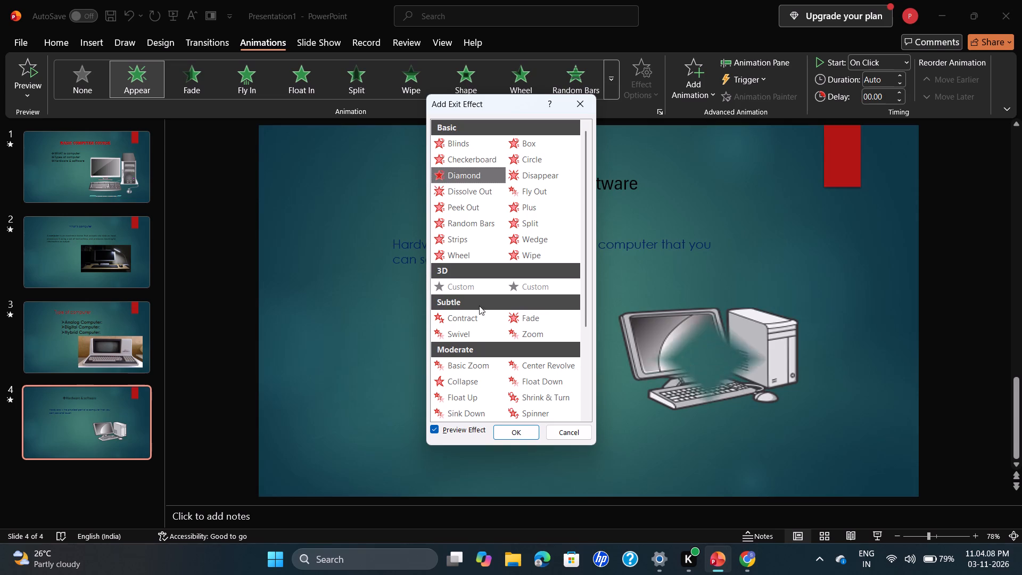
{"action": "left_click", "coordinate": [480, 291]}
{"action": "left_click", "coordinate": [481, 289]}
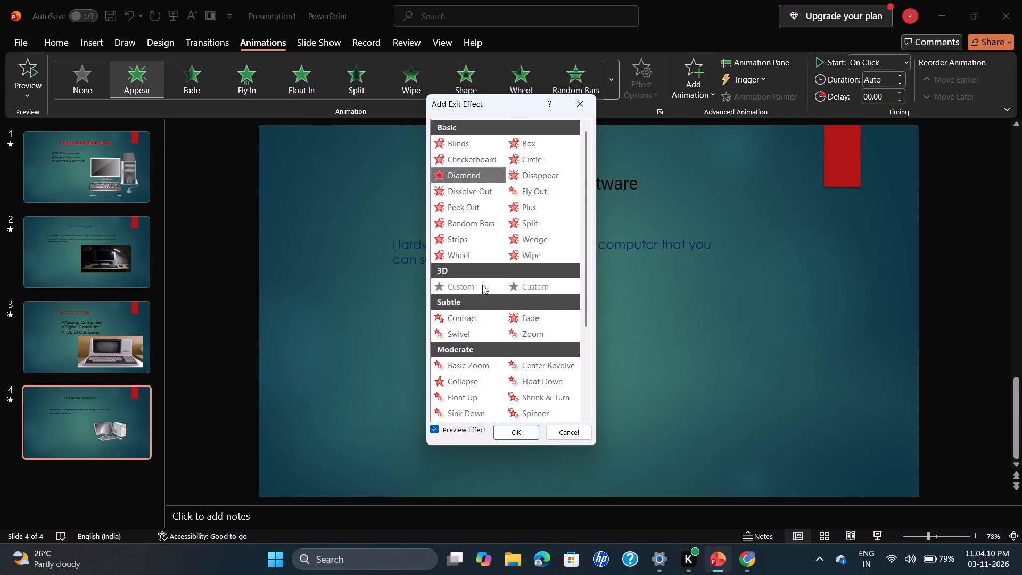
{"action": "left_click", "coordinate": [481, 177]}
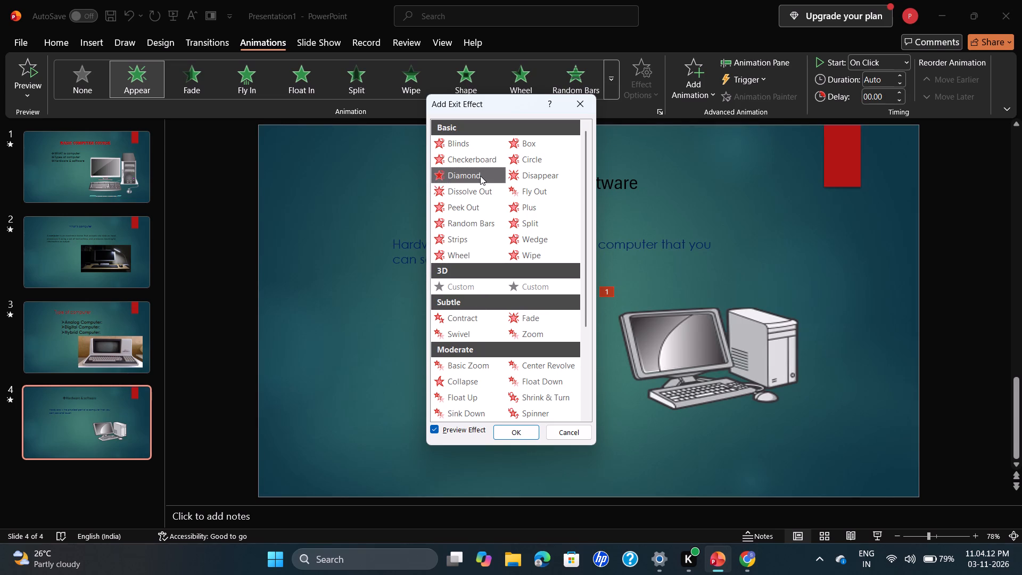
{"action": "left_click", "coordinate": [478, 191]}
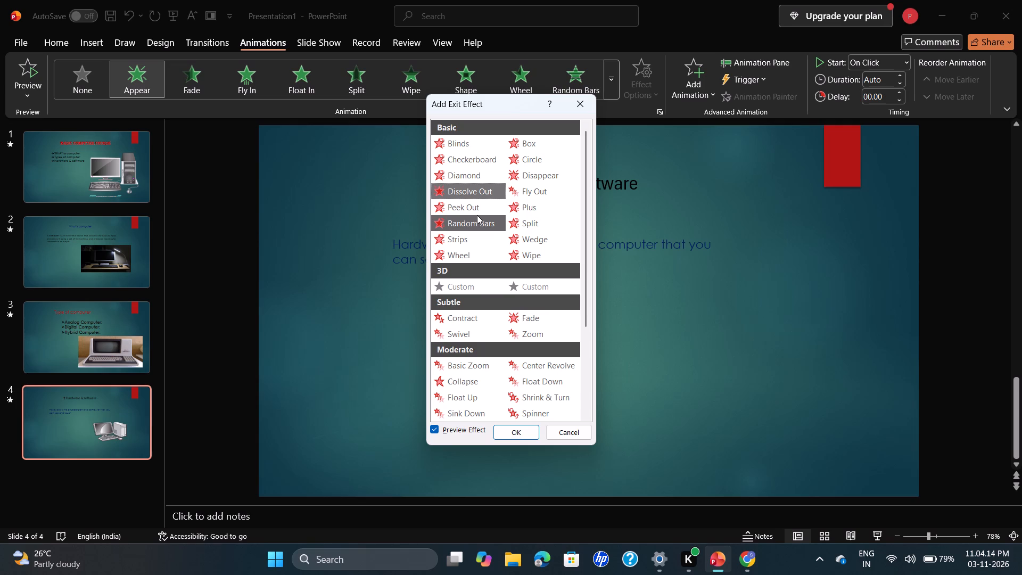
{"action": "left_click", "coordinate": [477, 213]}
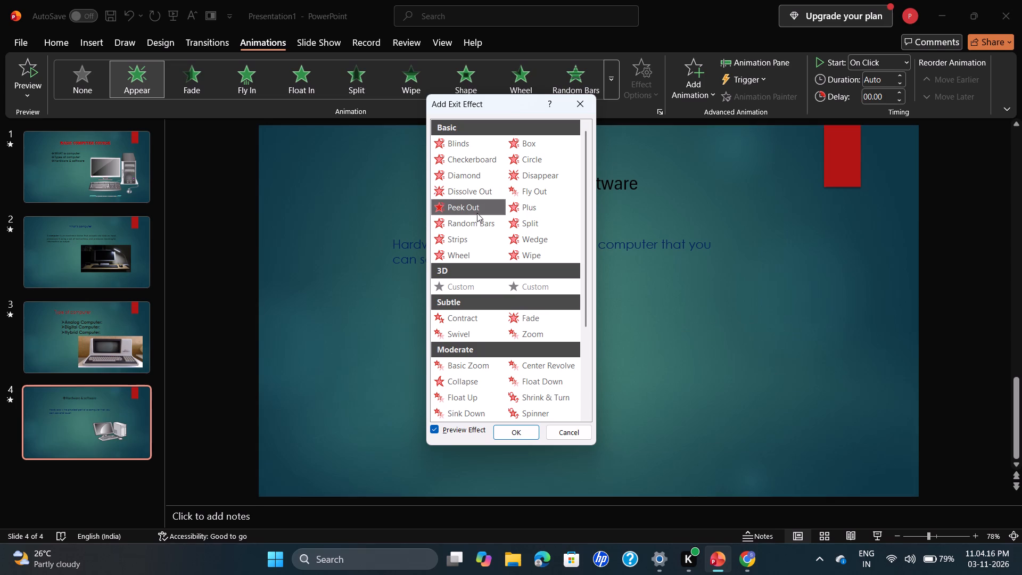
{"action": "left_click", "coordinate": [478, 229]}
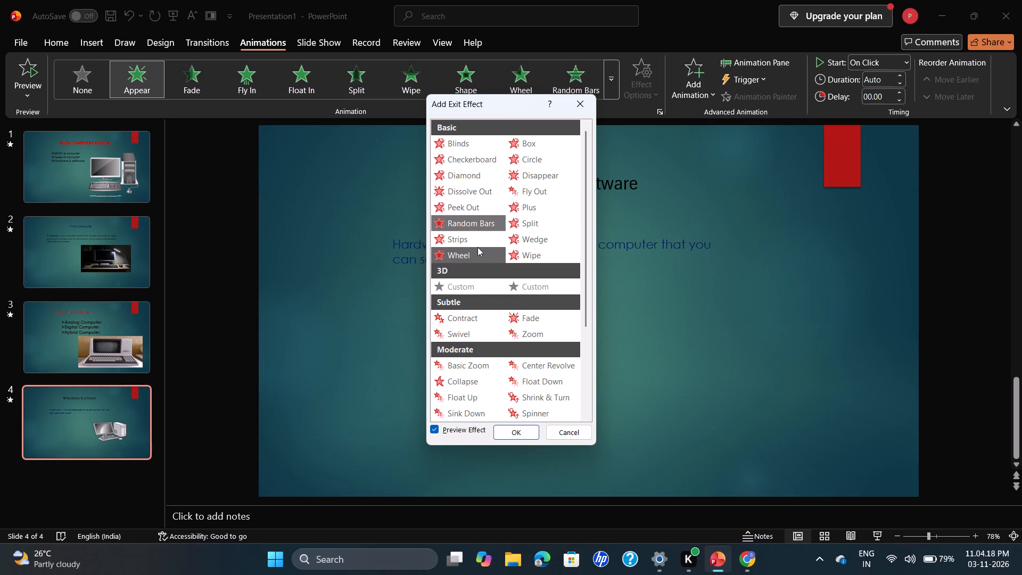
{"action": "left_click", "coordinate": [477, 247]}
{"action": "left_click", "coordinate": [476, 241]}
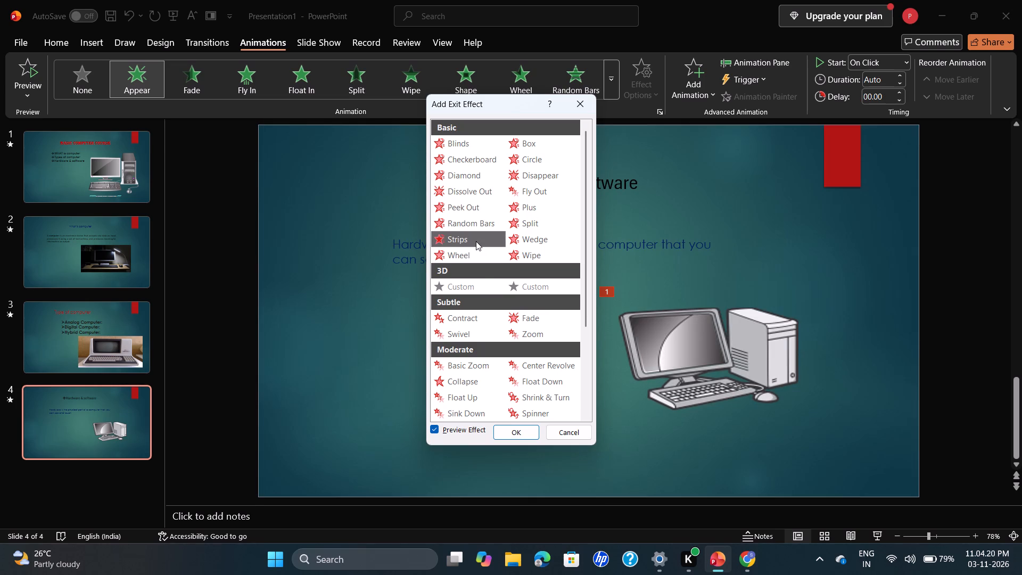
Preview Basic Zoom, Collapse and Shrink & Turn, and add Float Down as the computer picture's exit effect.
{"action": "left_click", "coordinate": [496, 364]}
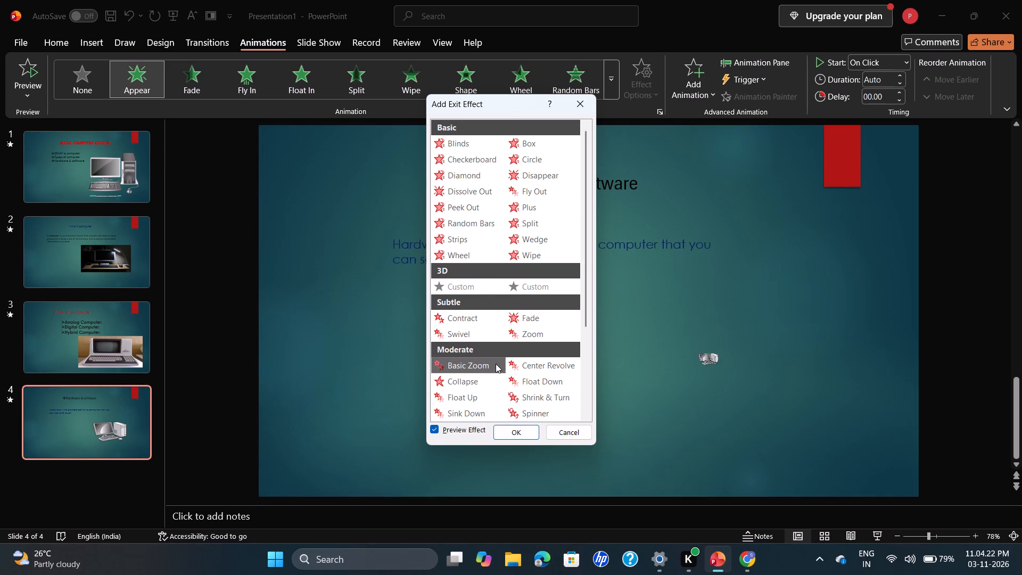
{"action": "left_click", "coordinate": [479, 383]}
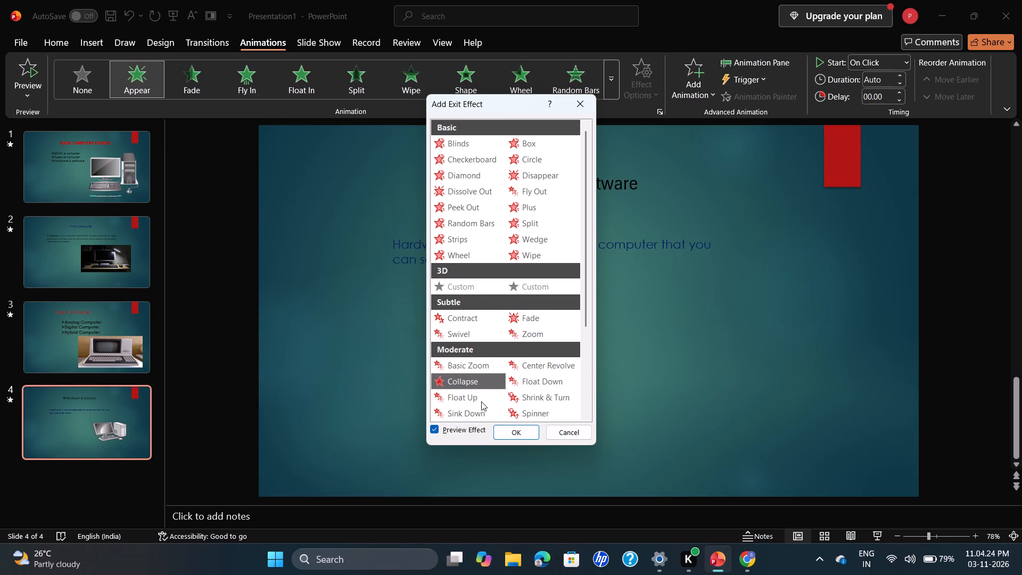
{"action": "left_click", "coordinate": [481, 402]}
{"action": "left_click", "coordinate": [529, 393]}
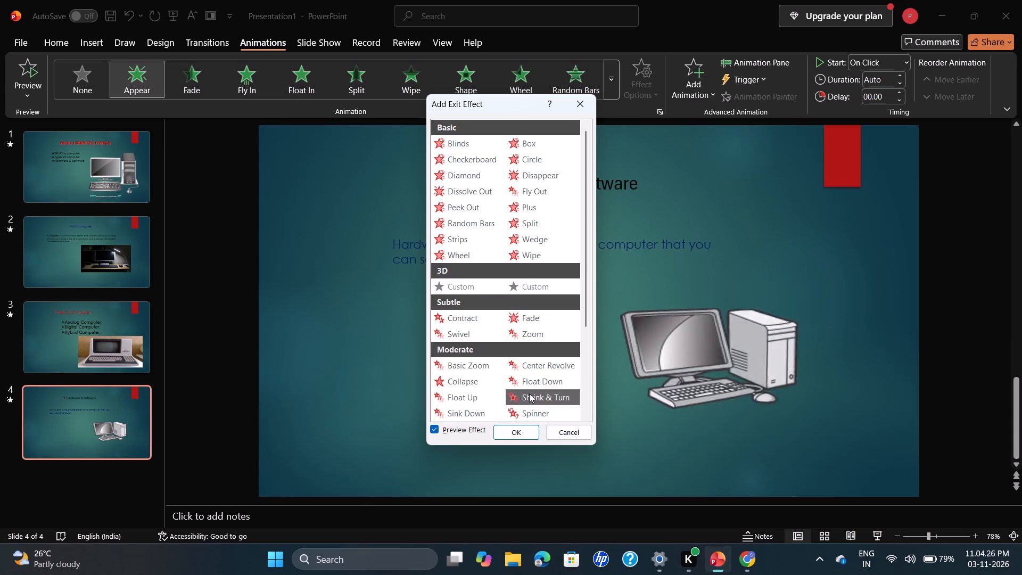
{"action": "left_click", "coordinate": [539, 384]}
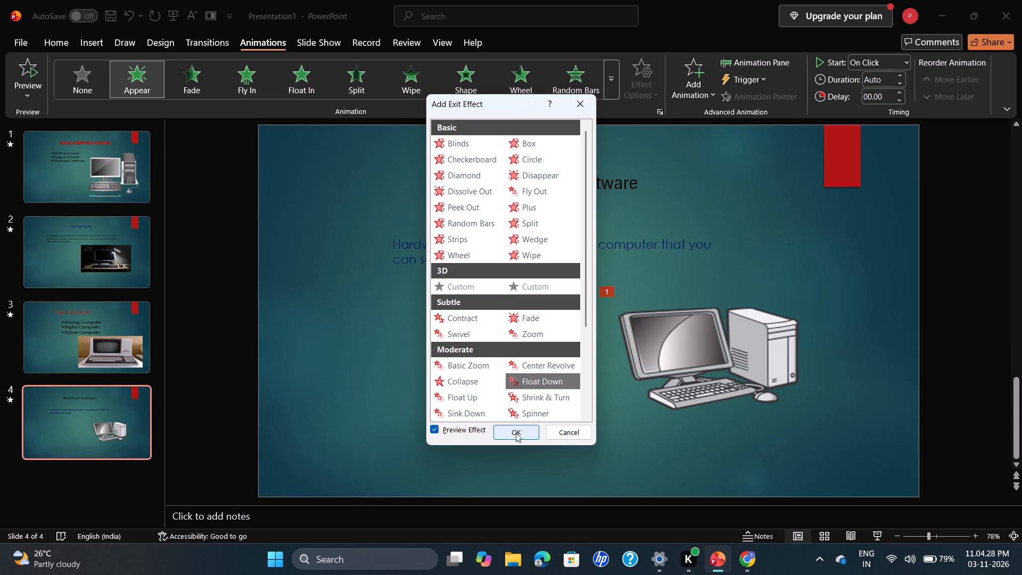
{"action": "left_click", "coordinate": [509, 436]}
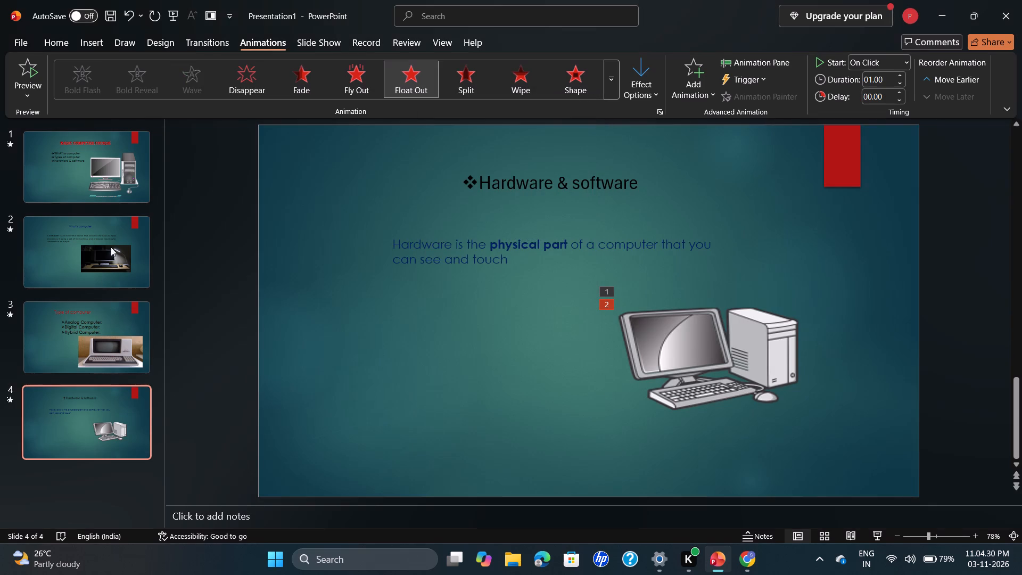
Show the Animation Pane and check the animations on slides 1 to 4.
{"action": "left_click", "coordinate": [105, 208]}
{"action": "left_click", "coordinate": [103, 182]}
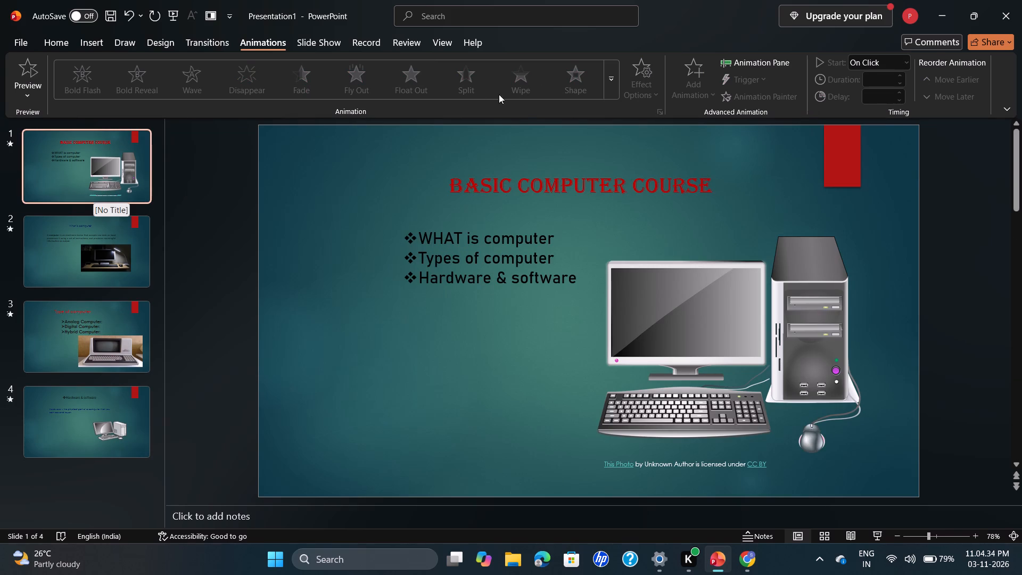
{"action": "left_click", "coordinate": [273, 48]}
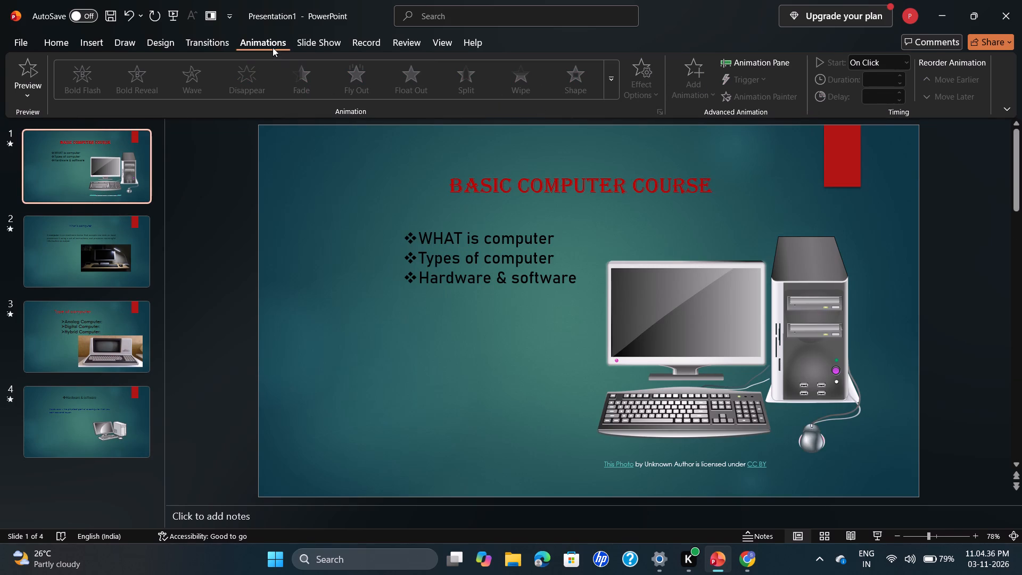
{"action": "left_click", "coordinate": [768, 63]}
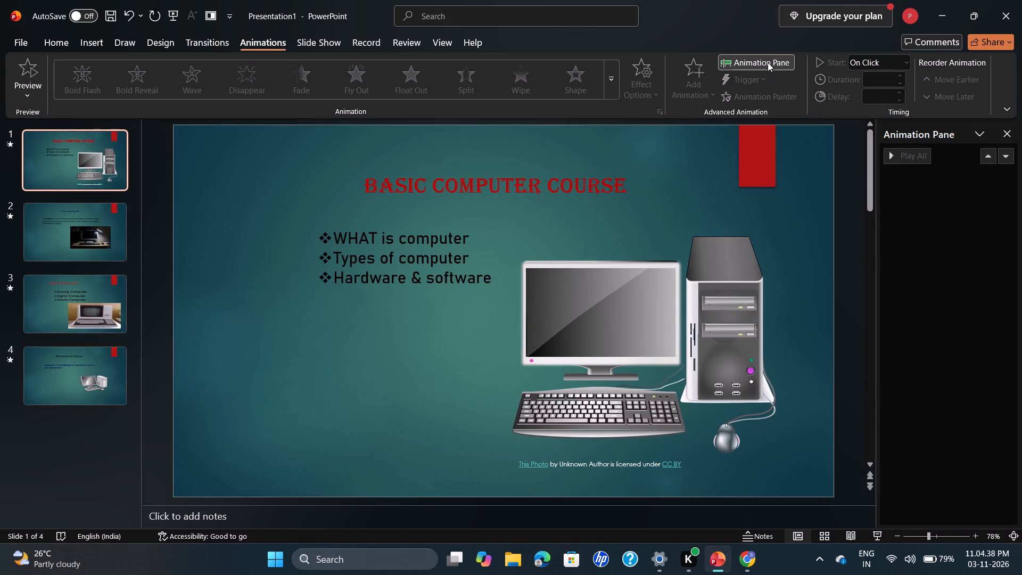
{"action": "left_click", "coordinate": [729, 118]}
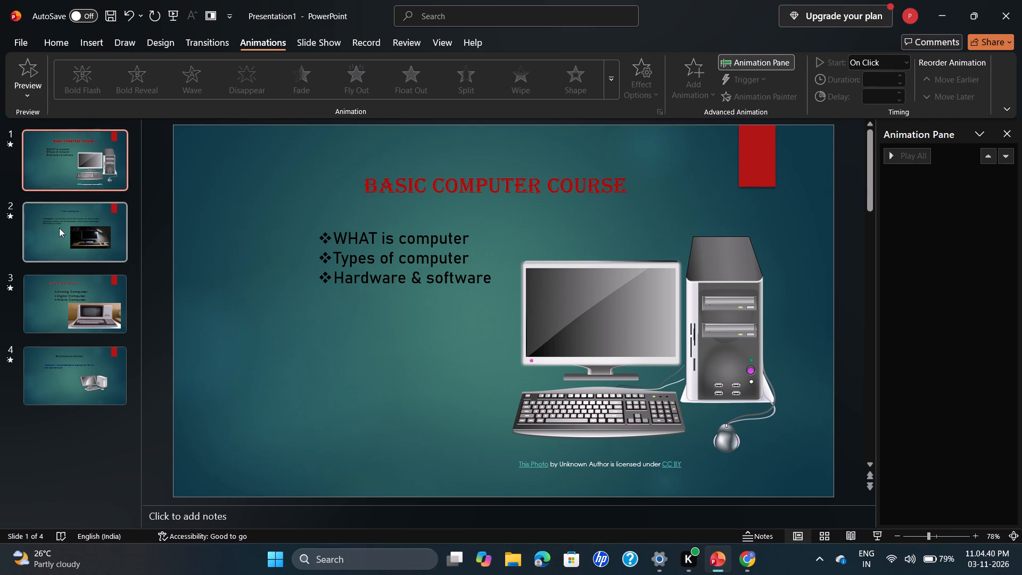
{"action": "left_click", "coordinate": [73, 221]}
{"action": "left_click", "coordinate": [84, 291]}
{"action": "left_click", "coordinate": [85, 374]}
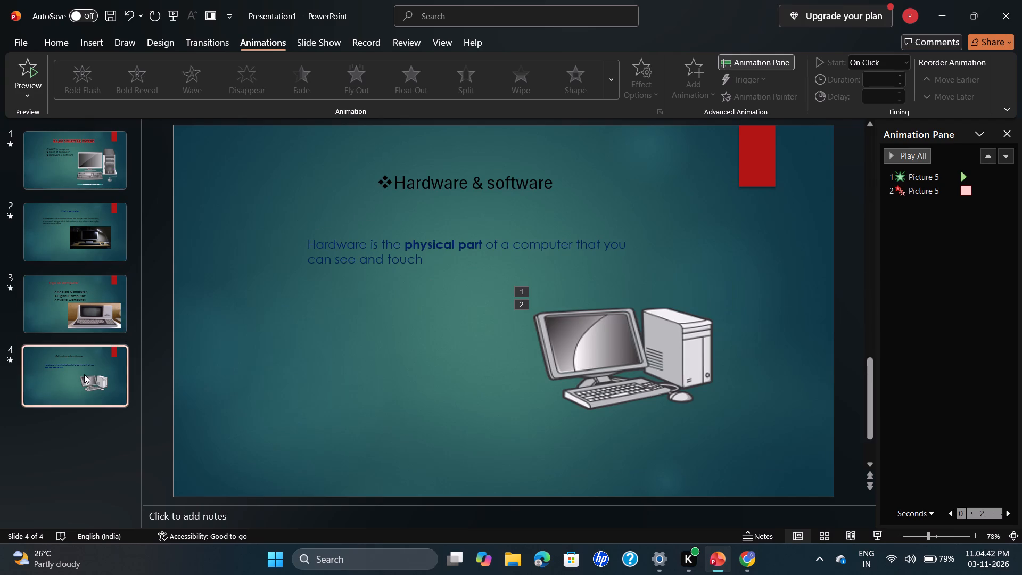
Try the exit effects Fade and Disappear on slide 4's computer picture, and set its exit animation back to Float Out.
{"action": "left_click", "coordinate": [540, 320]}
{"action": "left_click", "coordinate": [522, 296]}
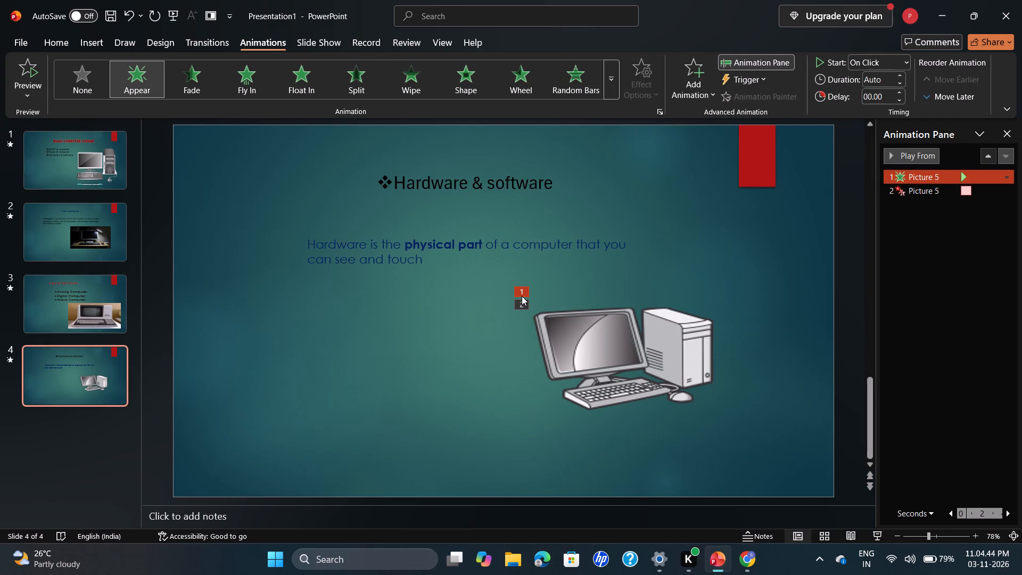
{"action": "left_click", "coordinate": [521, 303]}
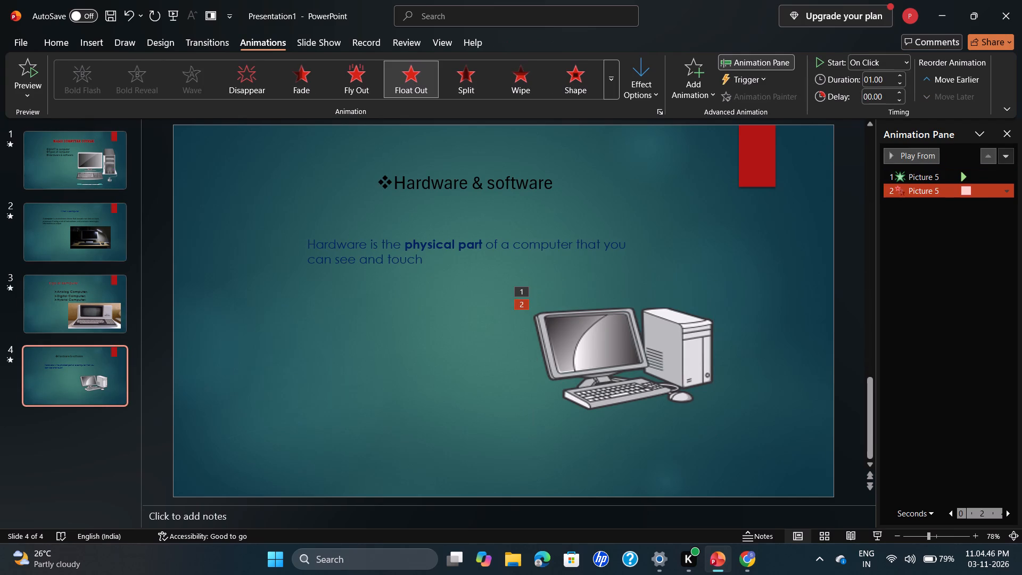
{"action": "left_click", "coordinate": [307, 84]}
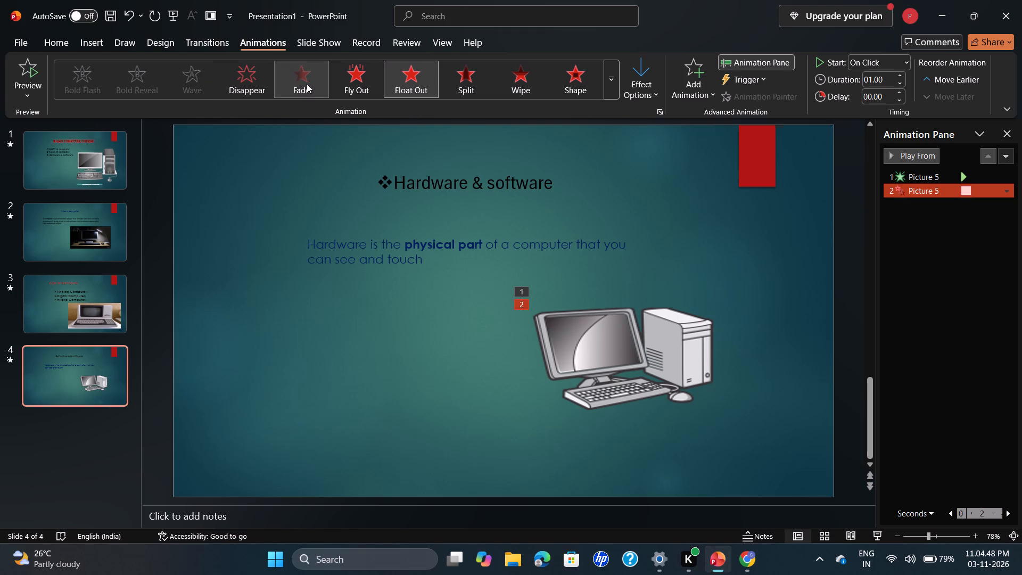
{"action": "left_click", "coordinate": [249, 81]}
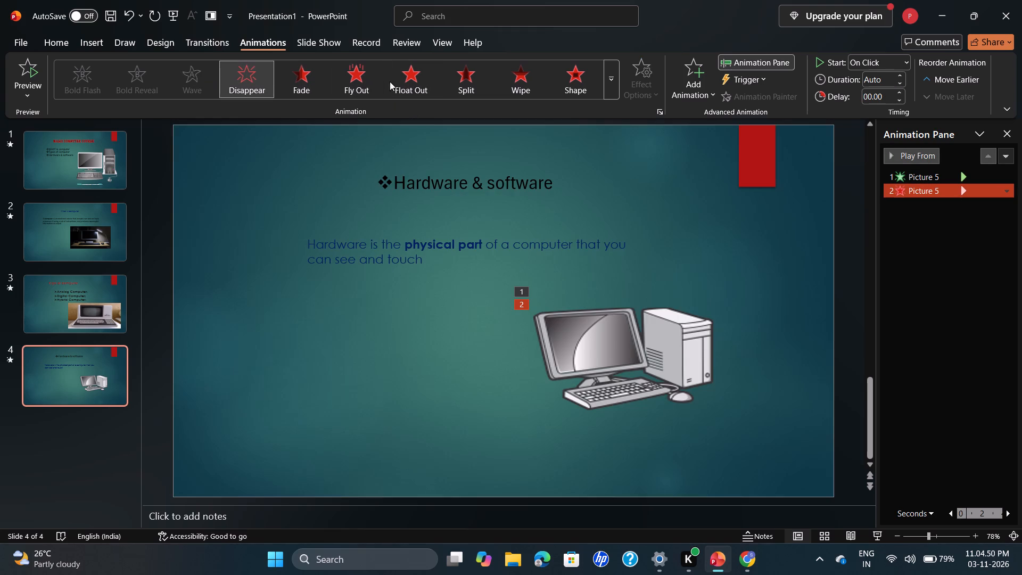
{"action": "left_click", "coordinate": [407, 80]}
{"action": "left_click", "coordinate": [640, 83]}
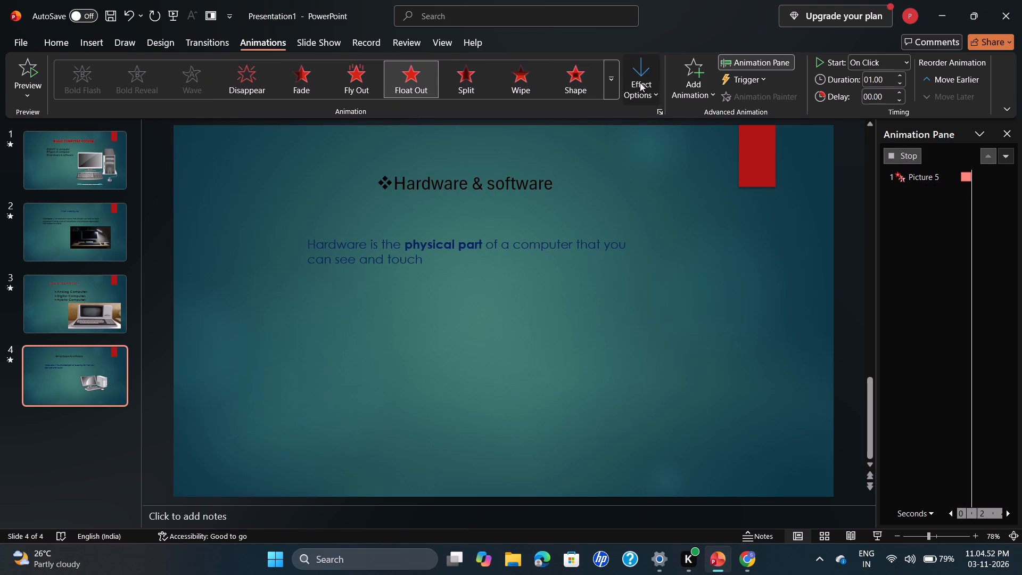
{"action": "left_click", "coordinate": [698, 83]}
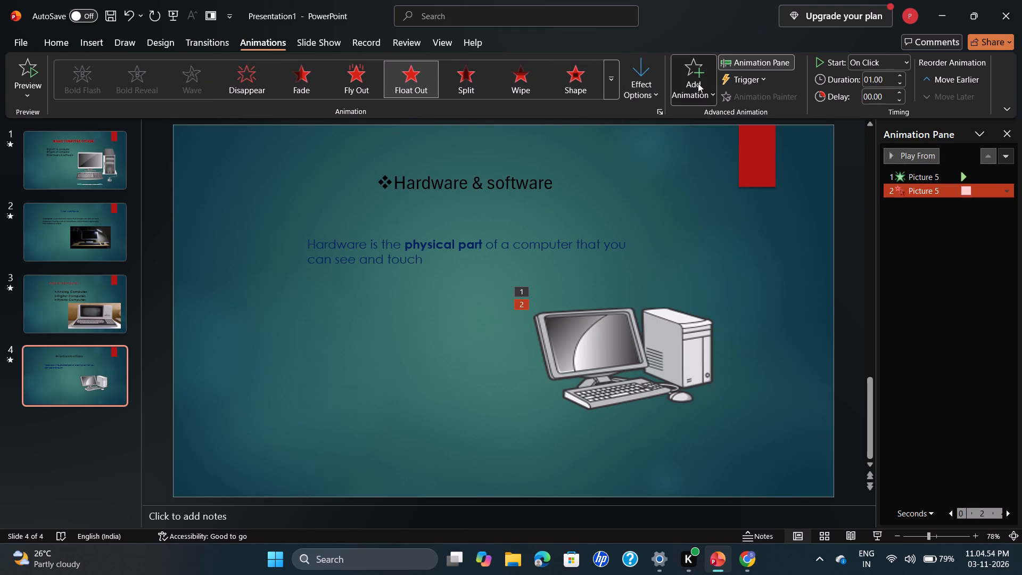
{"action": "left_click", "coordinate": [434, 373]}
Return to the BASIC COMPUTER COURSE title slide and close the presentation.
{"action": "left_click", "coordinate": [77, 159]}
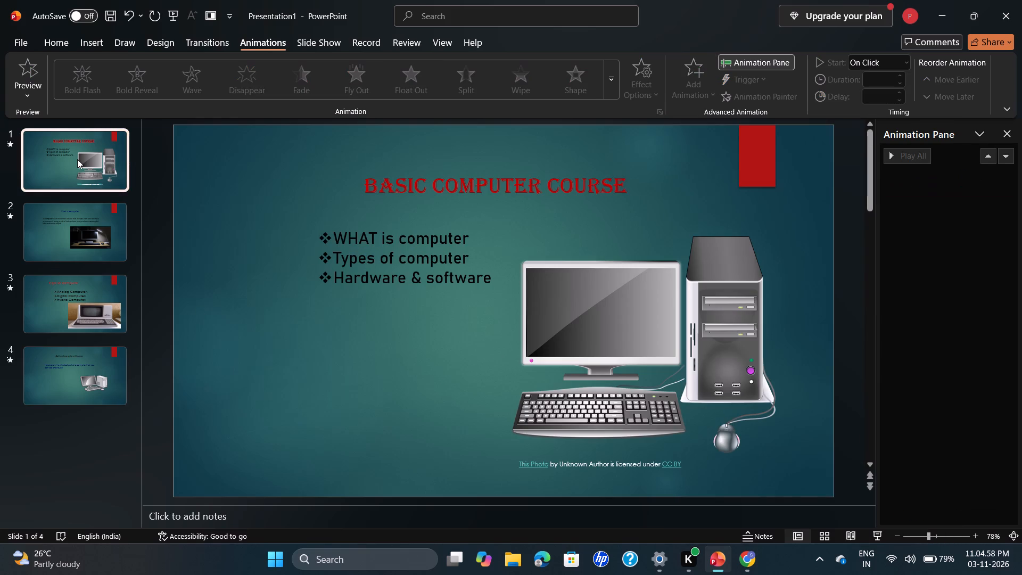
{"action": "left_click", "coordinate": [1021, 13]}
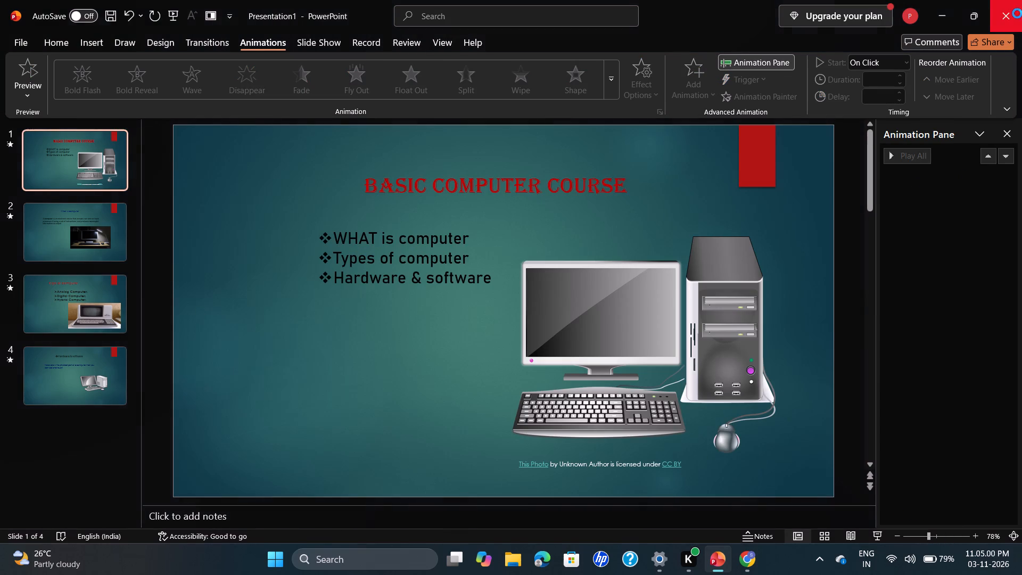
{"action": "left_click", "coordinate": [572, 355]}
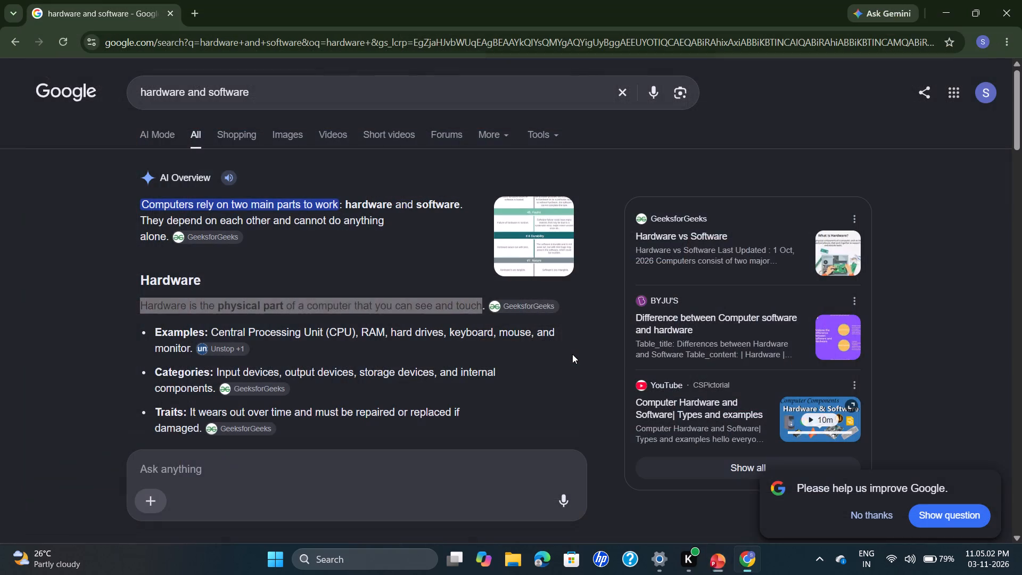